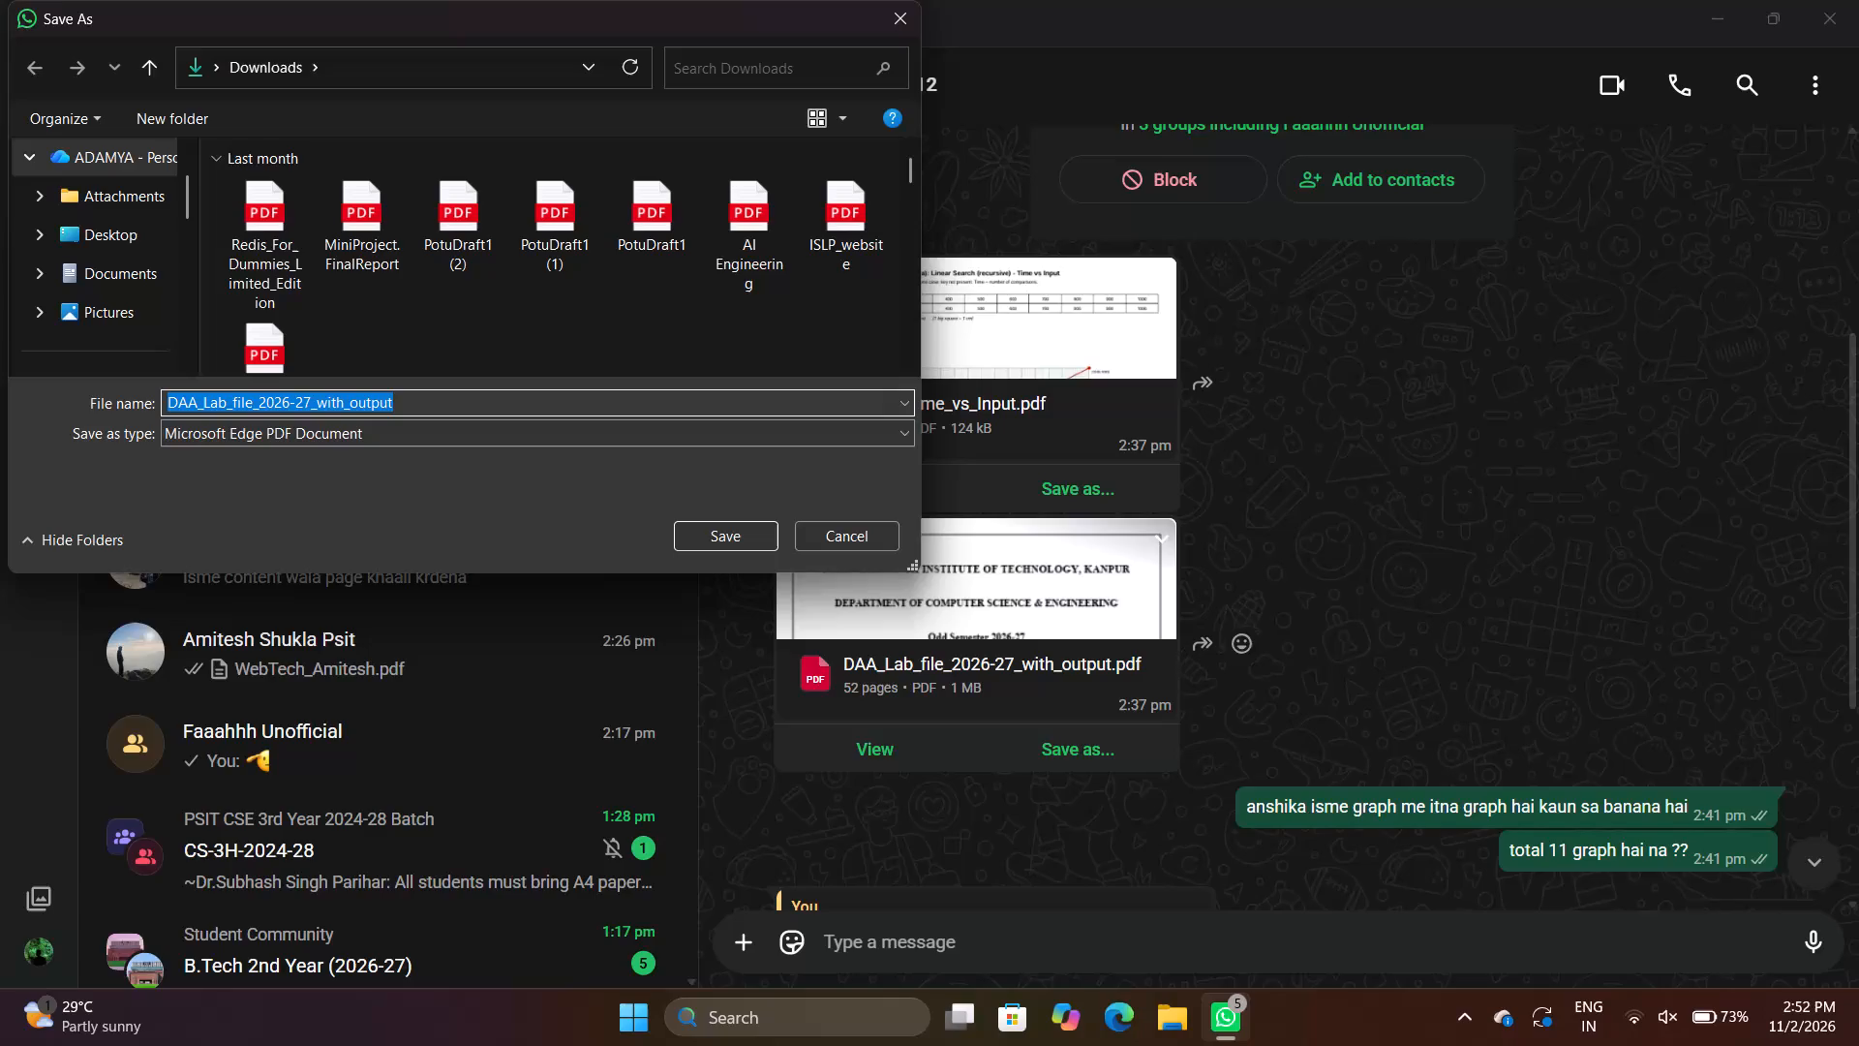
Replace the suggested name of the DAA lab file PDF with a new one starting with "DAA".
key(BackSpace)
key(BackSpace)
key(BackSpace)
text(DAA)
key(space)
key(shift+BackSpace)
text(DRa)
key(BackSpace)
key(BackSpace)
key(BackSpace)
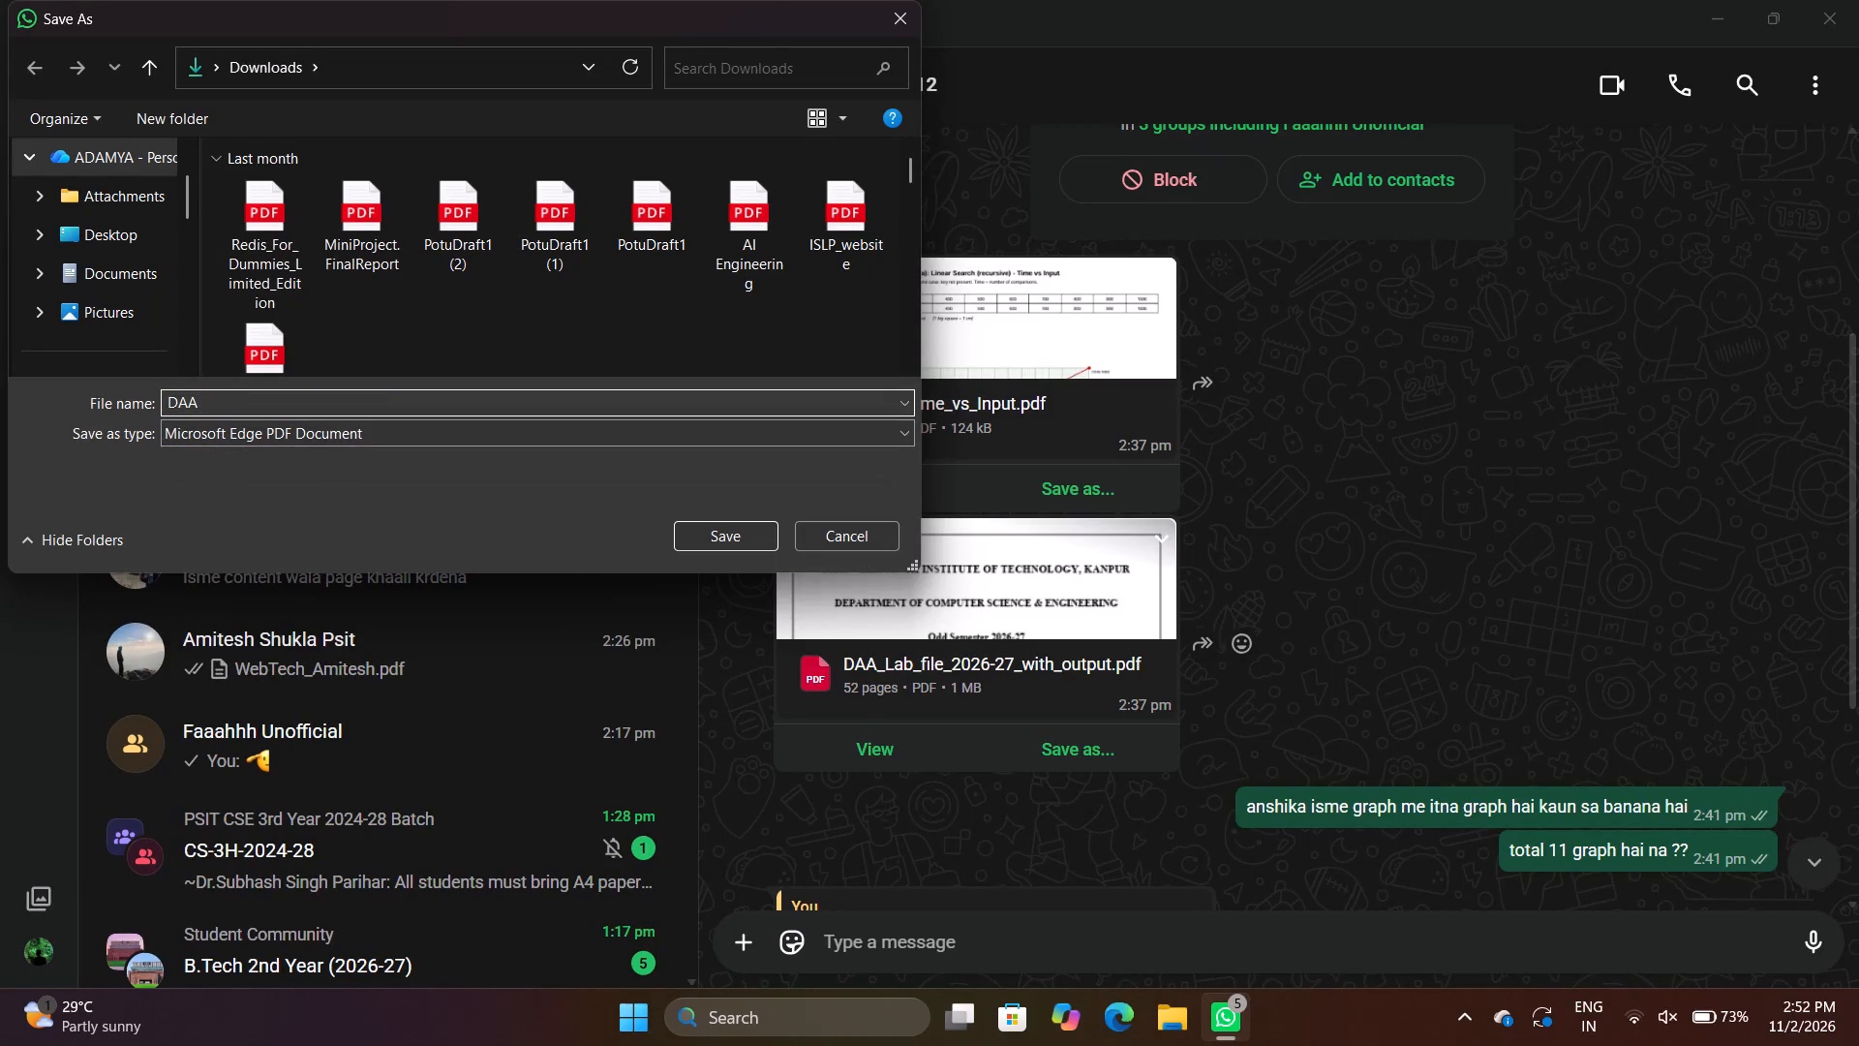
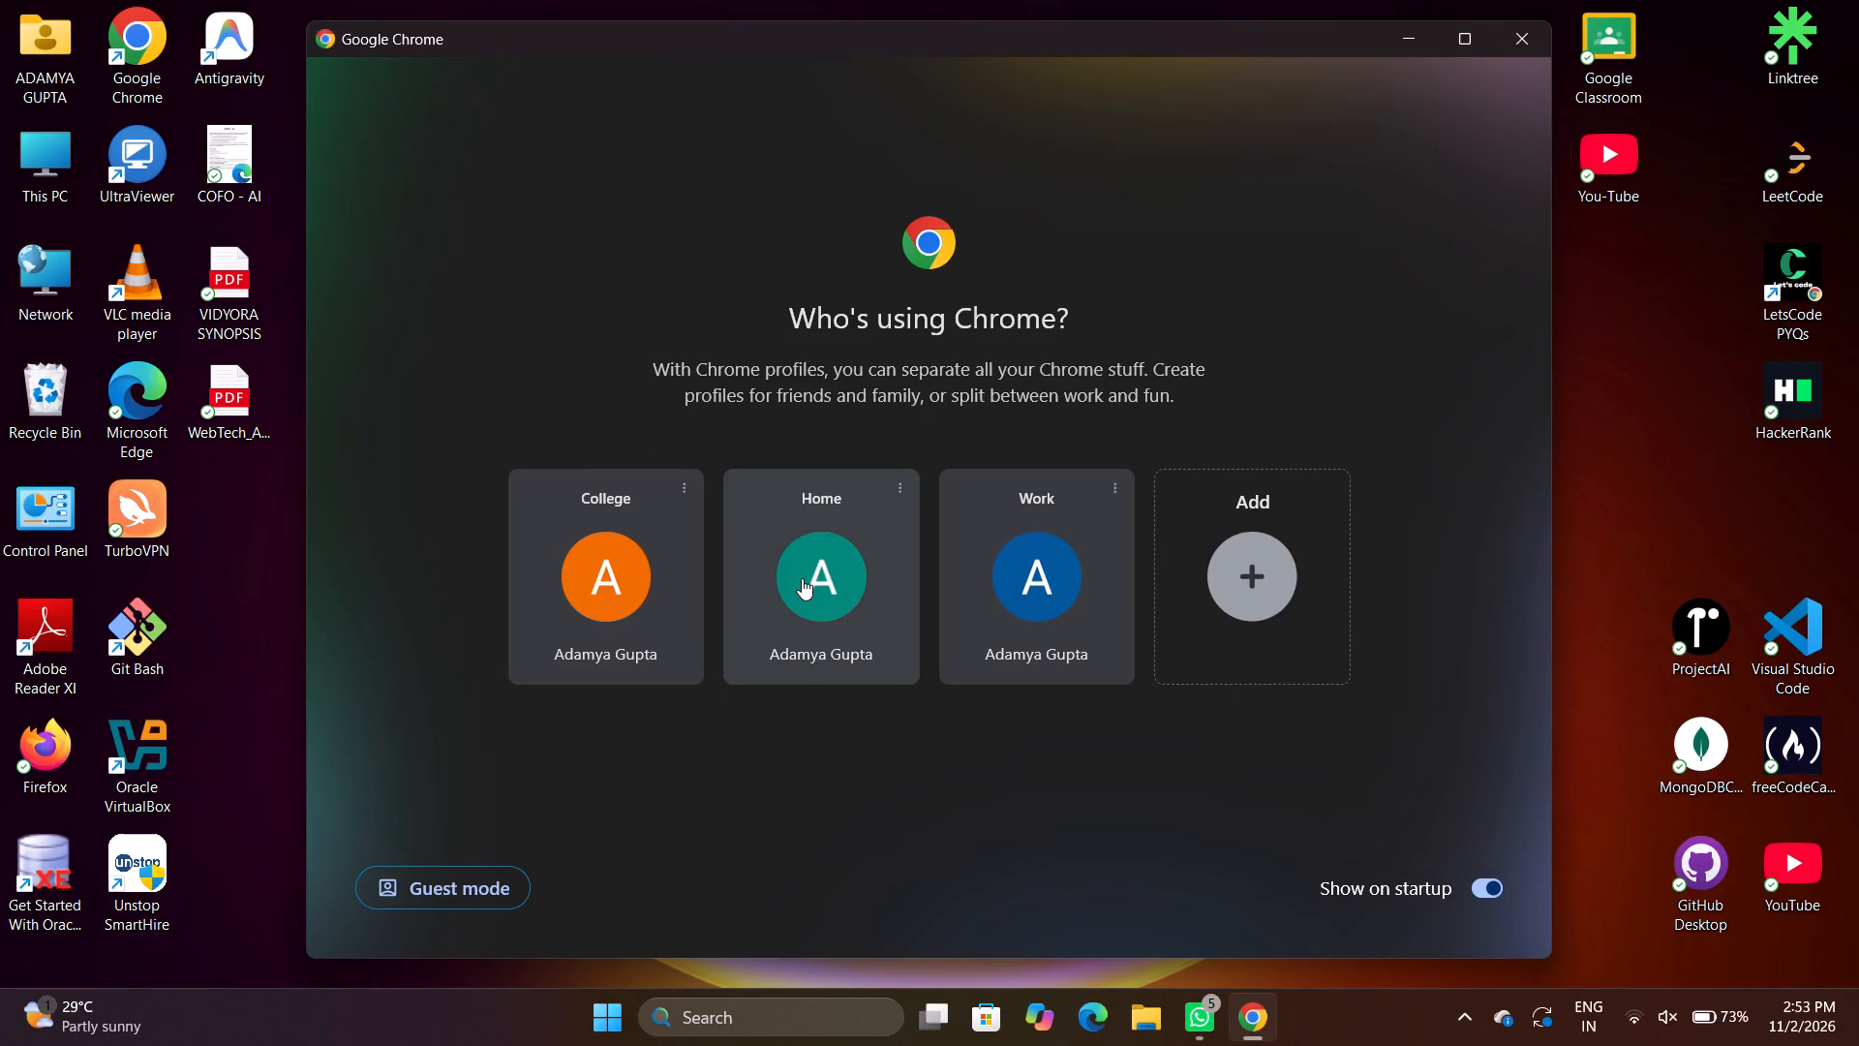
Close the Chrome profile selection window without choosing a profile, leaving only the desktop.
click(203, 521)
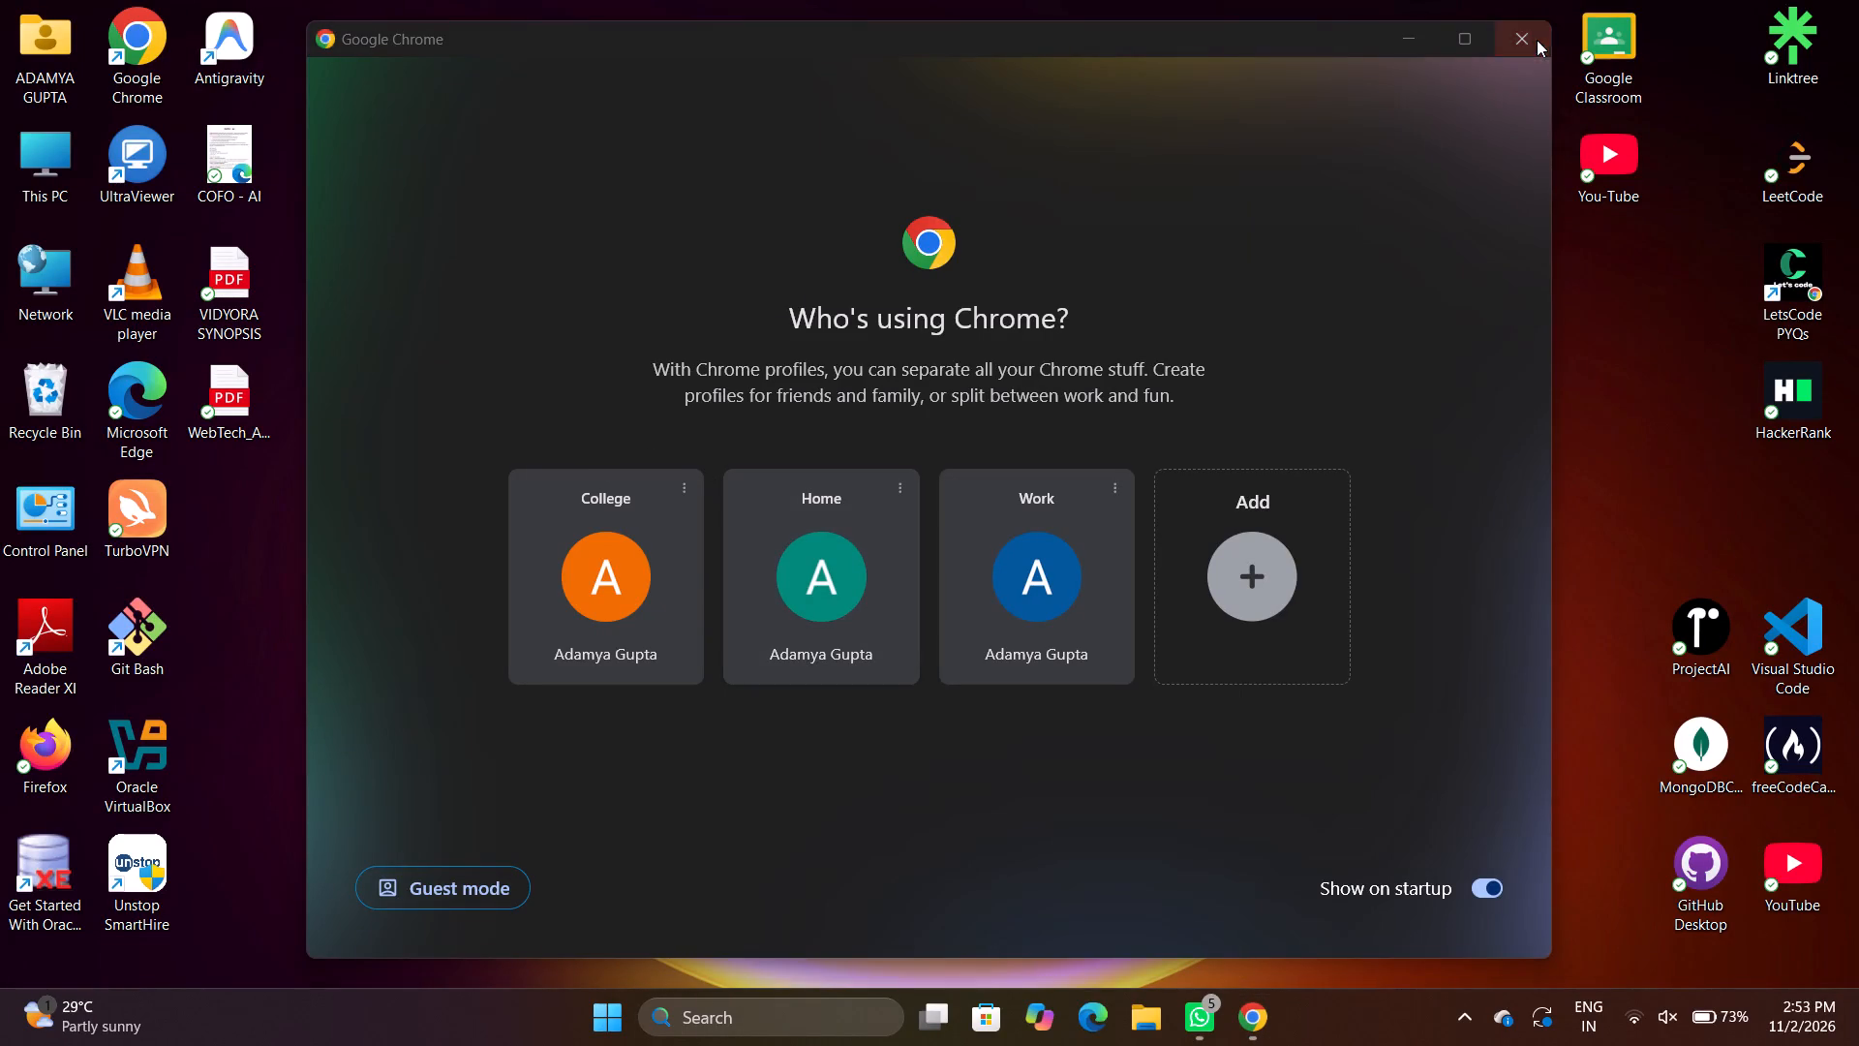
click(1537, 37)
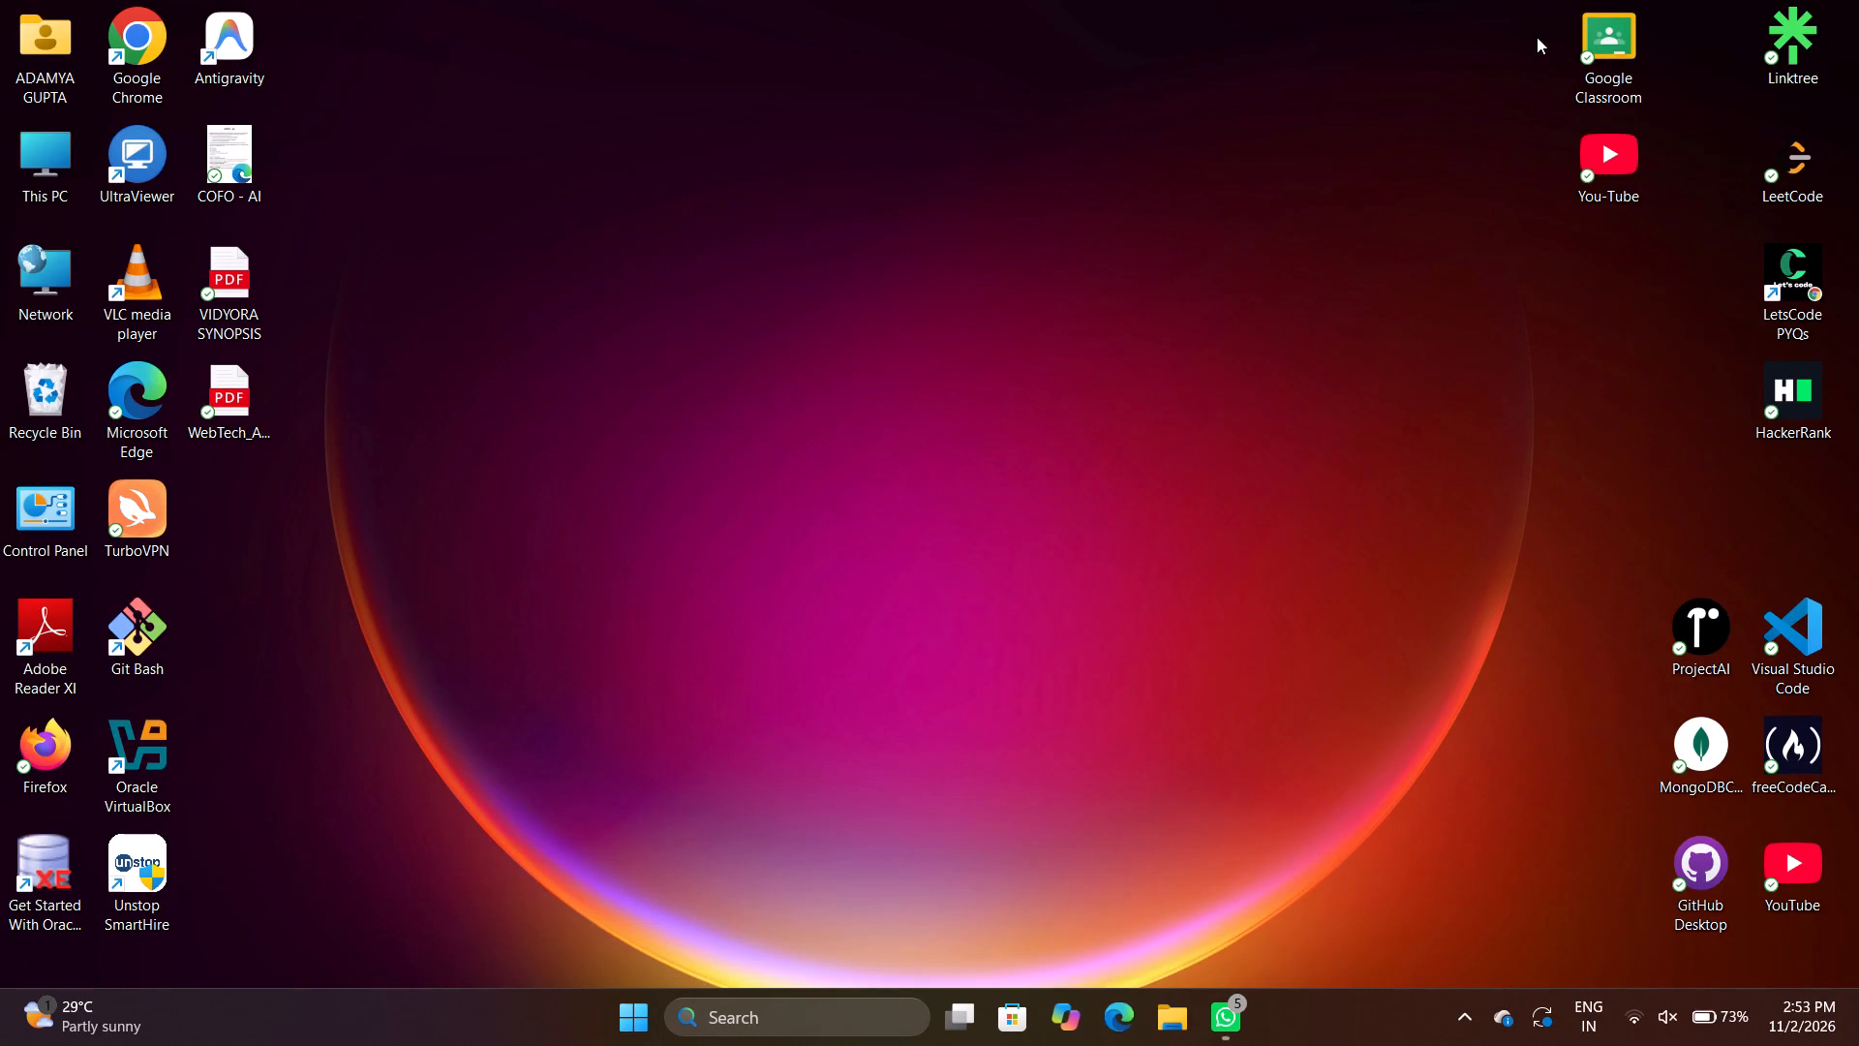
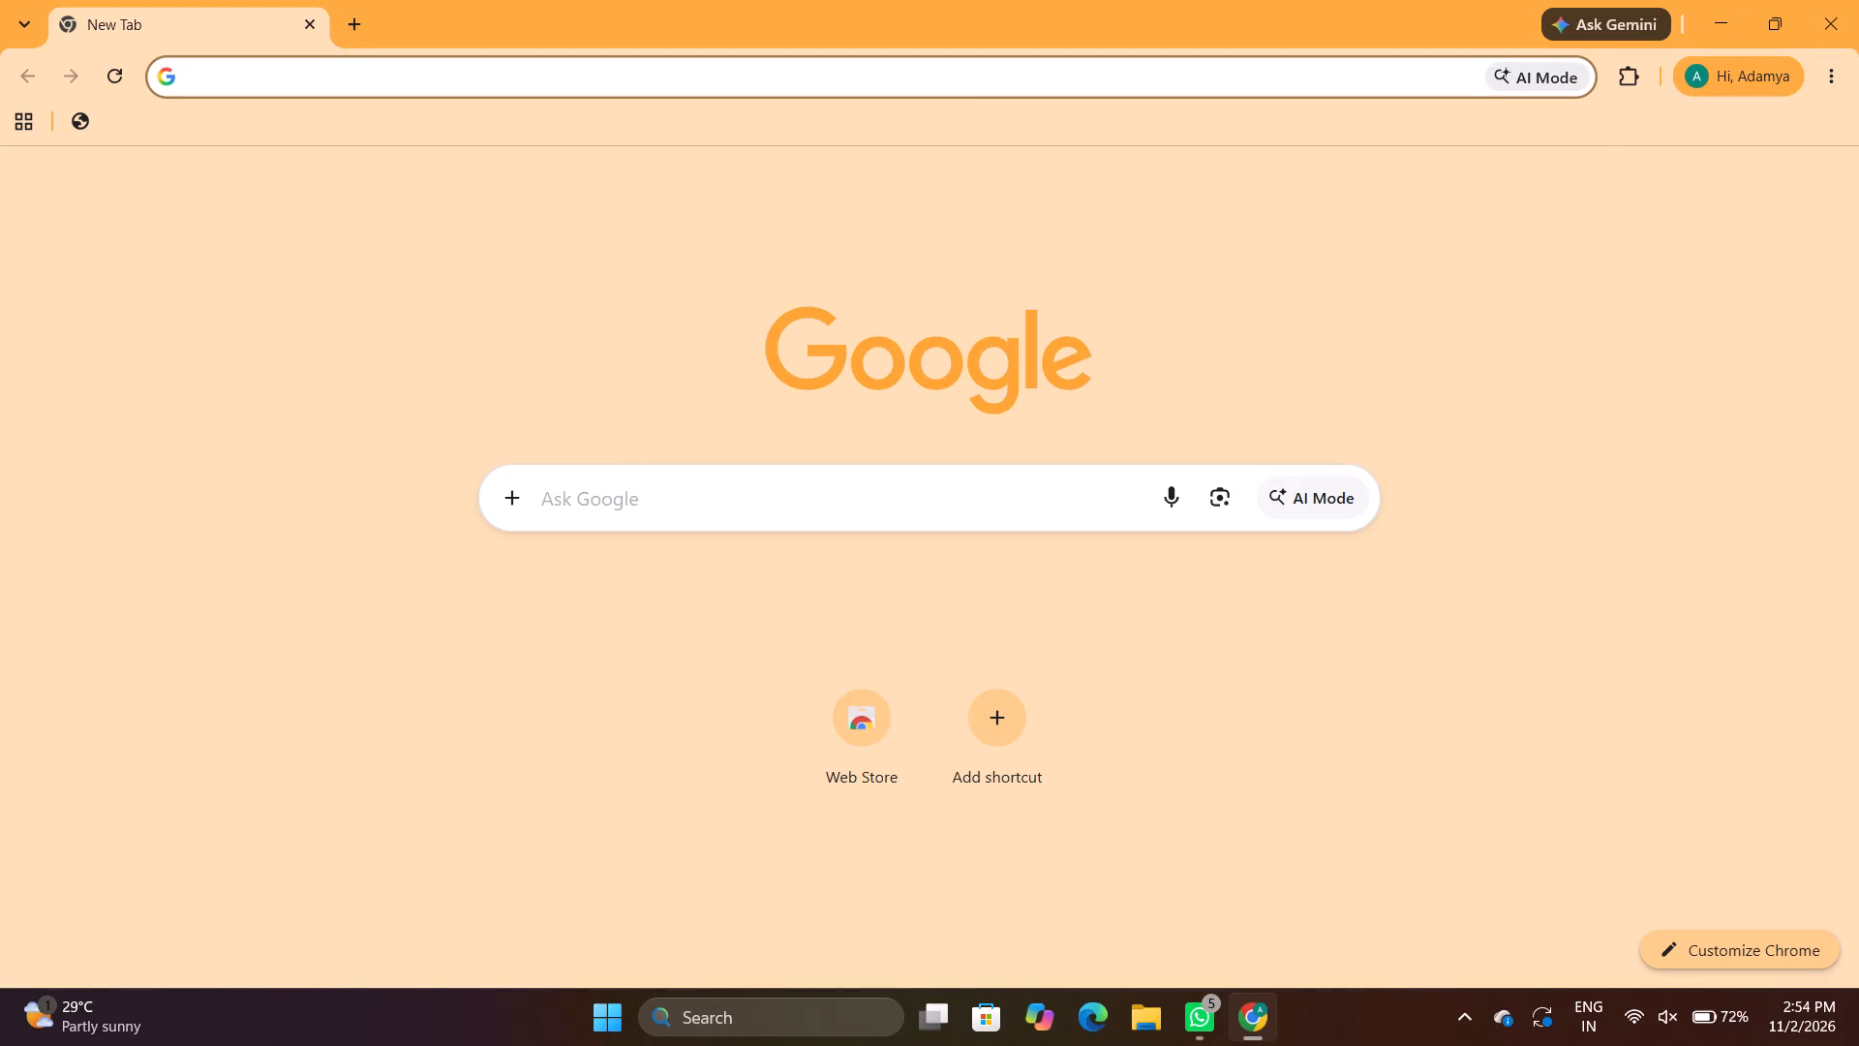
Search Google for "pdf to word" to look for an online converter.
click(968, 88)
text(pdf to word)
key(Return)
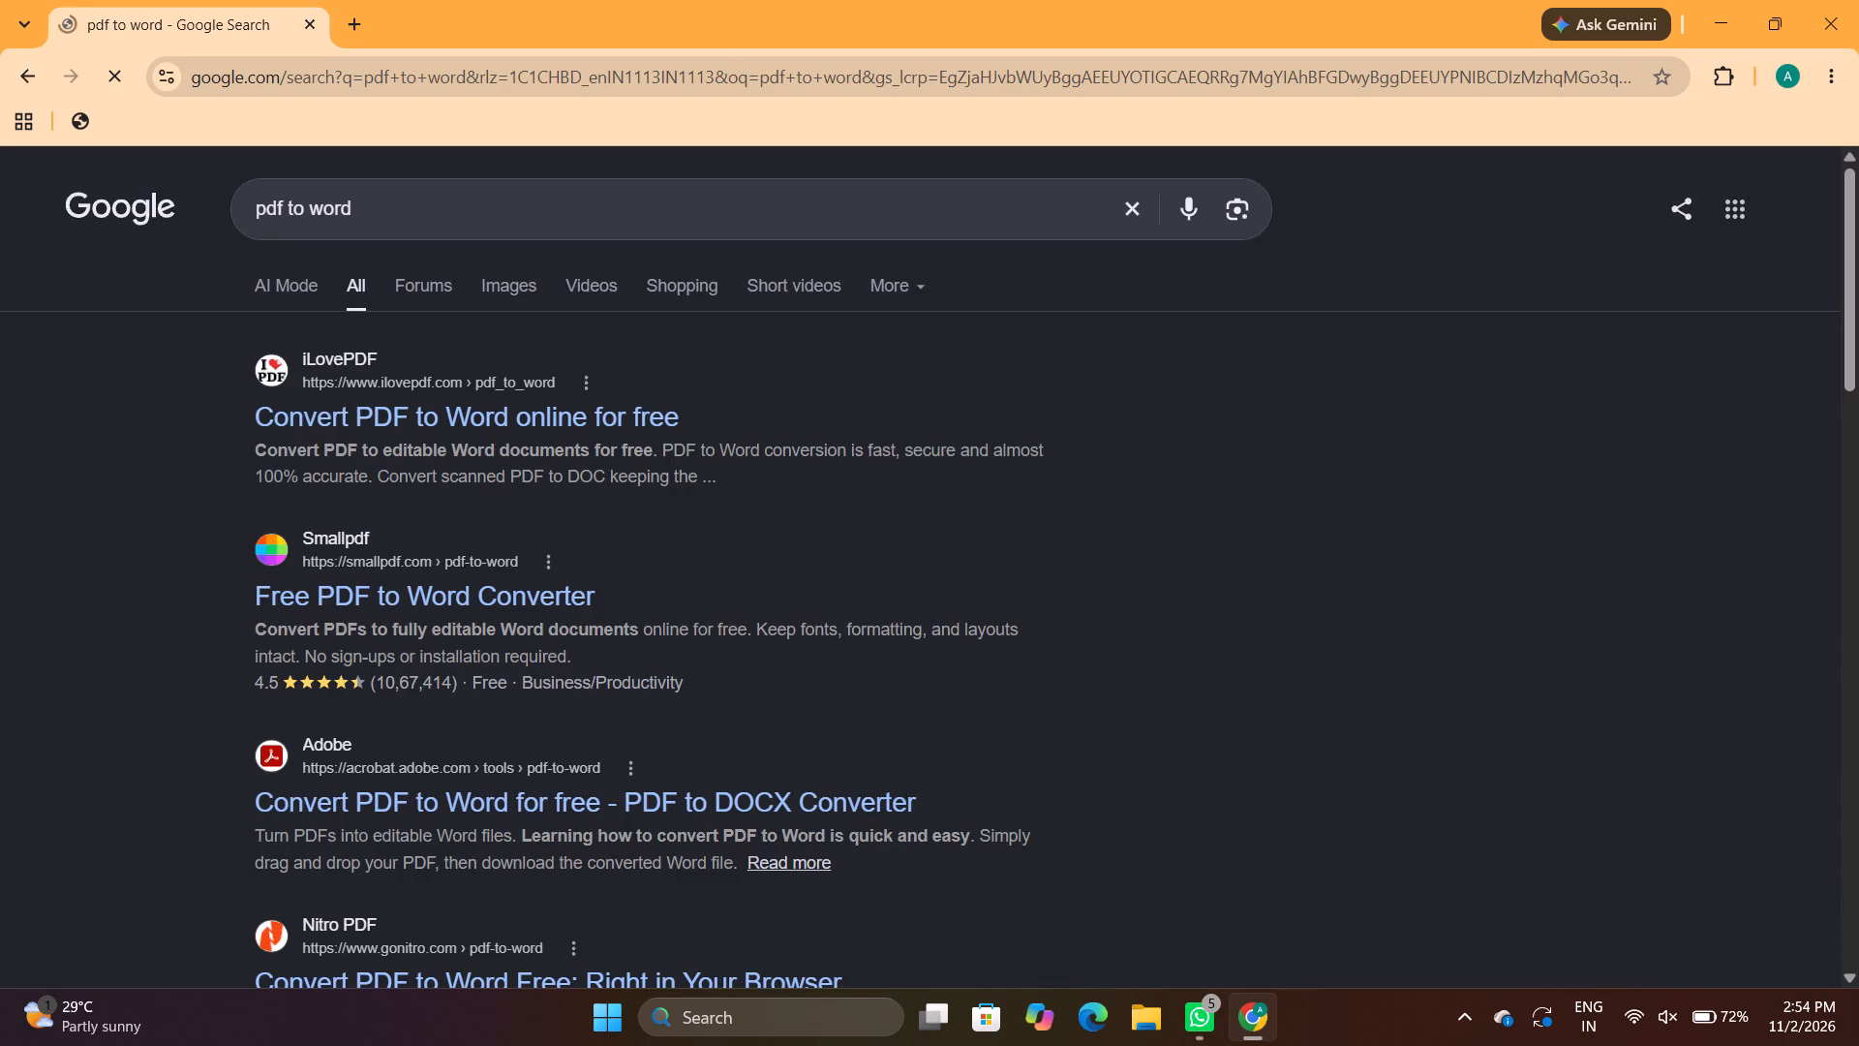
Open iLovePDF's PDF to Word converter from the search results and load the DAAdraft PDF from Downloads.
click(559, 430)
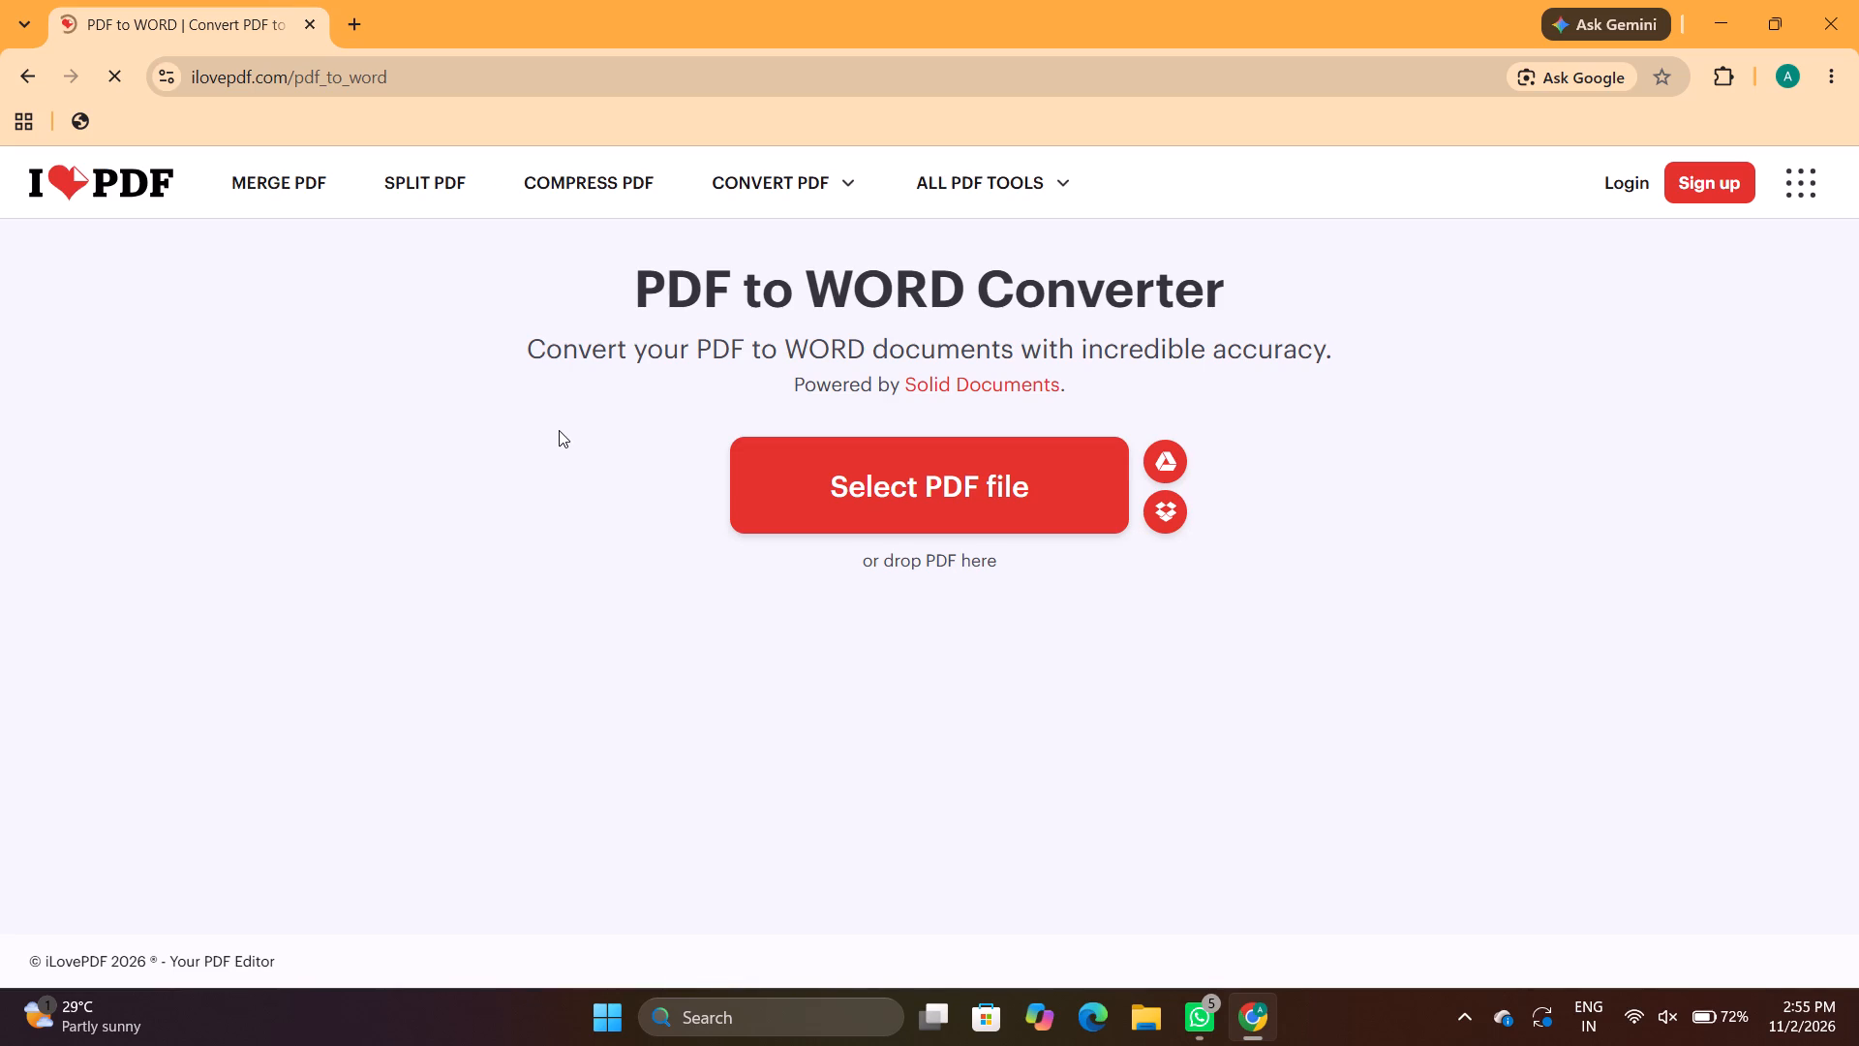
click(805, 476)
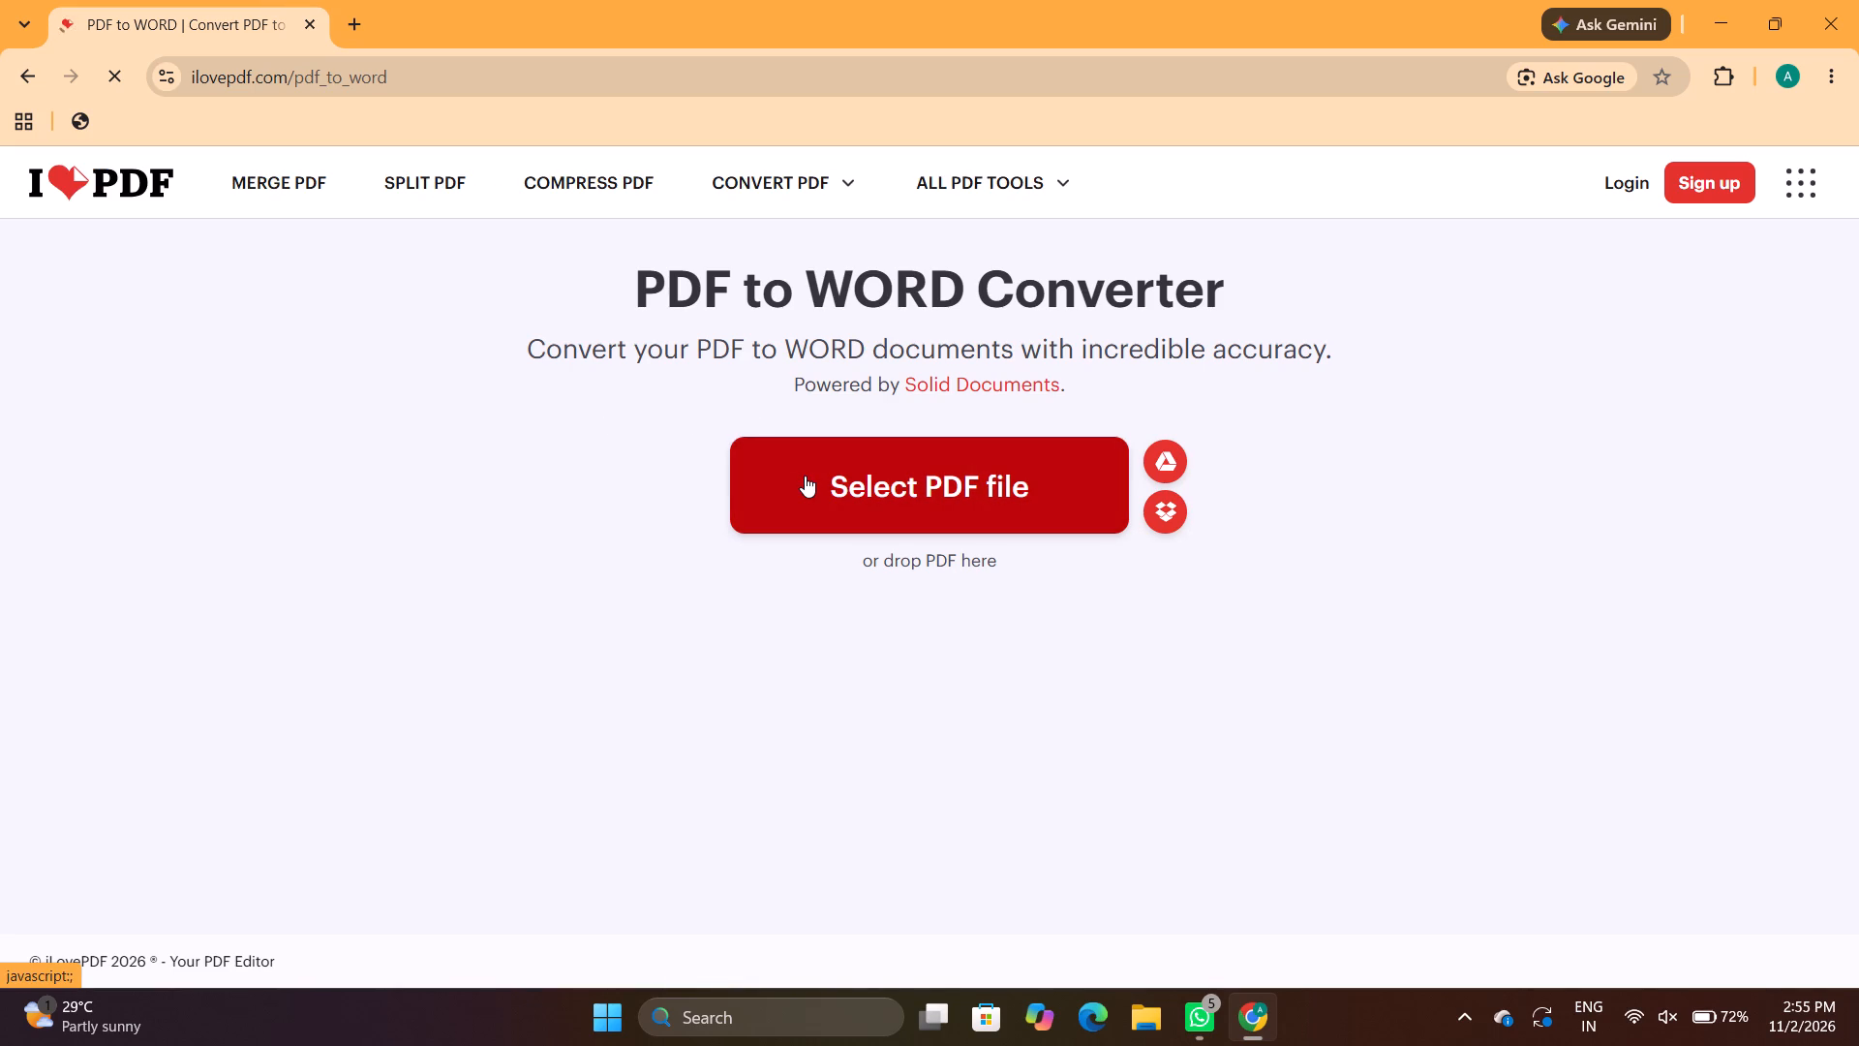
click(805, 476)
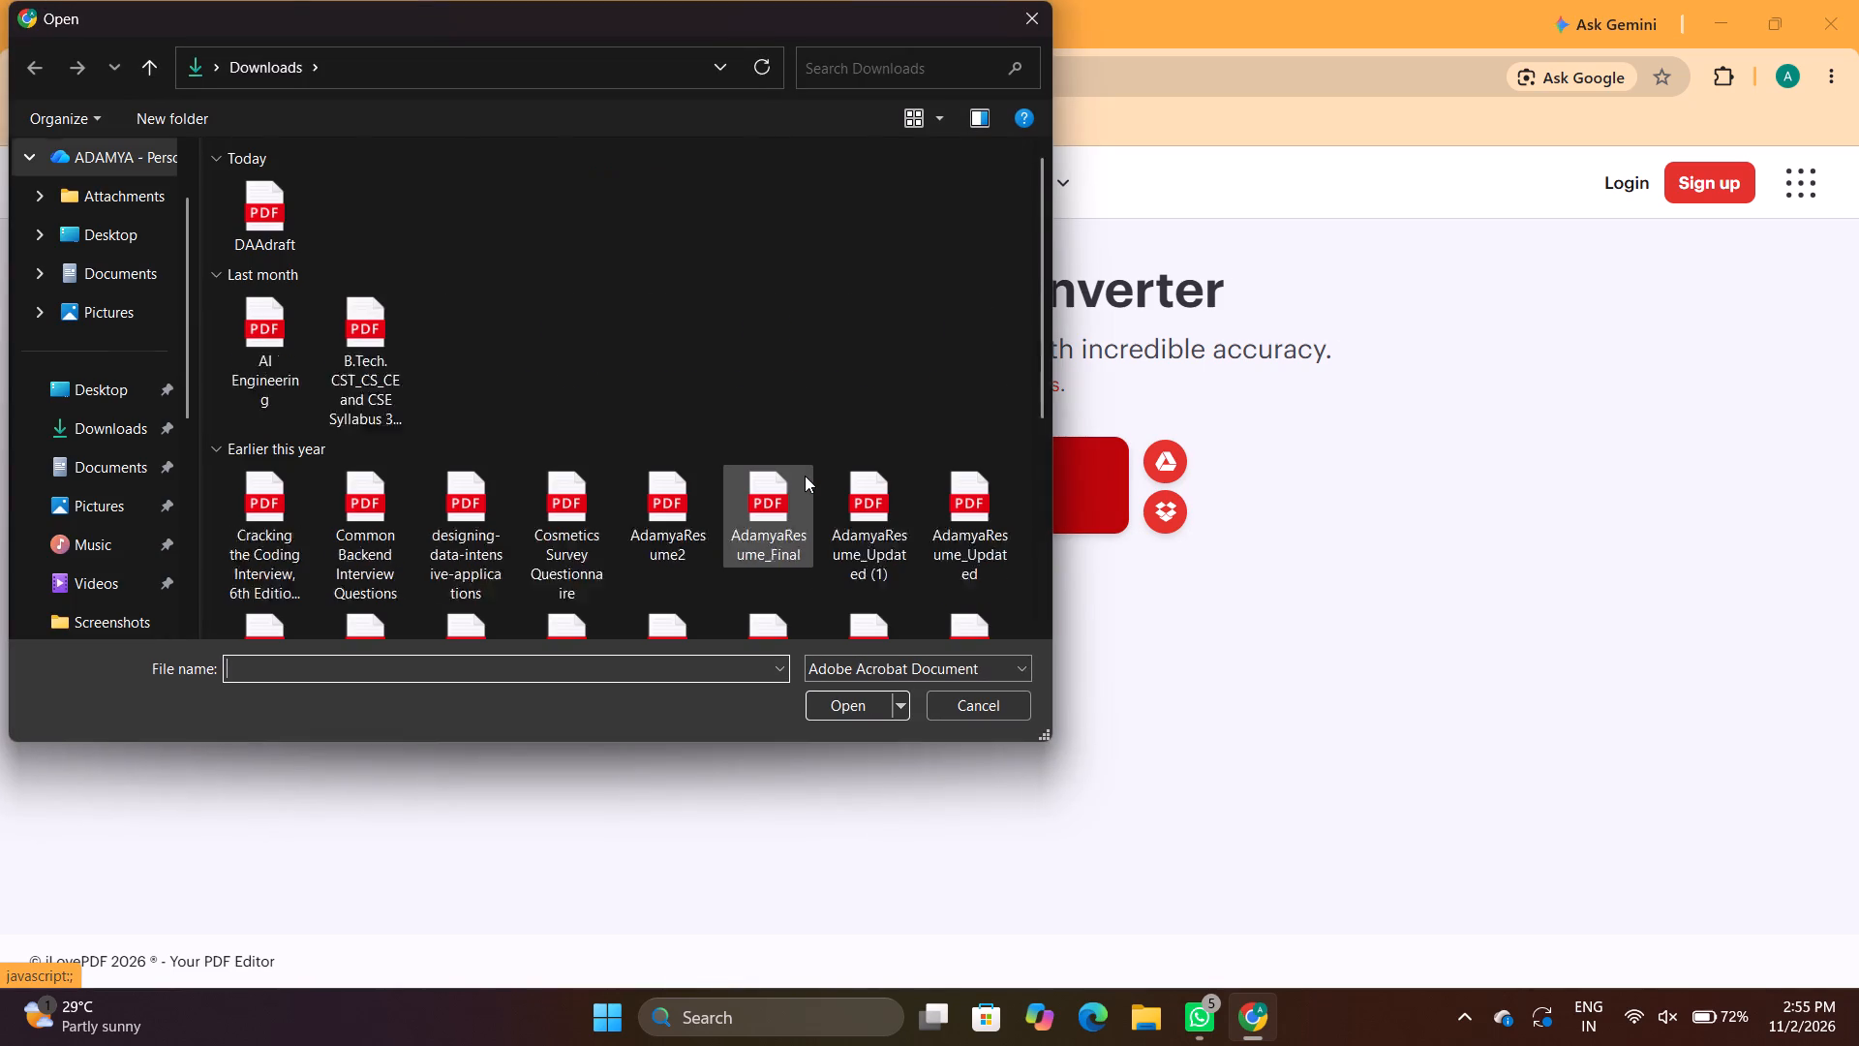
click(281, 233)
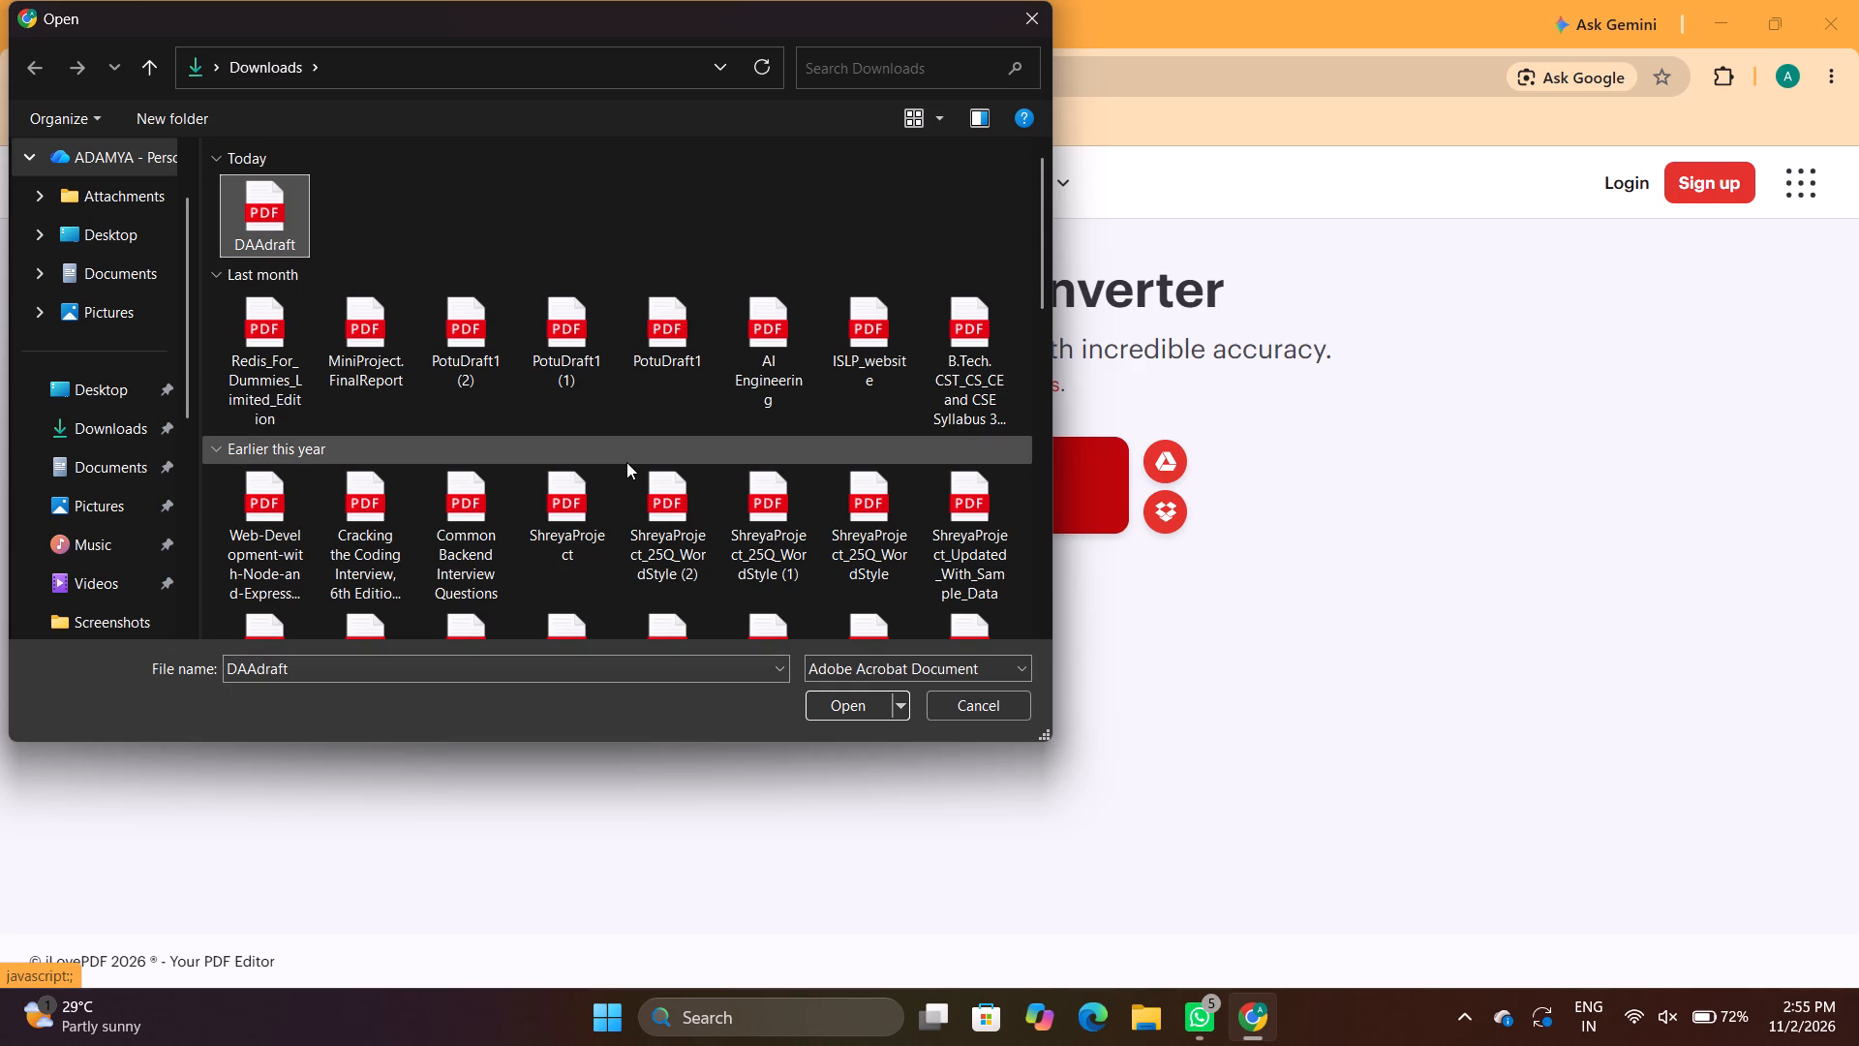
click(837, 703)
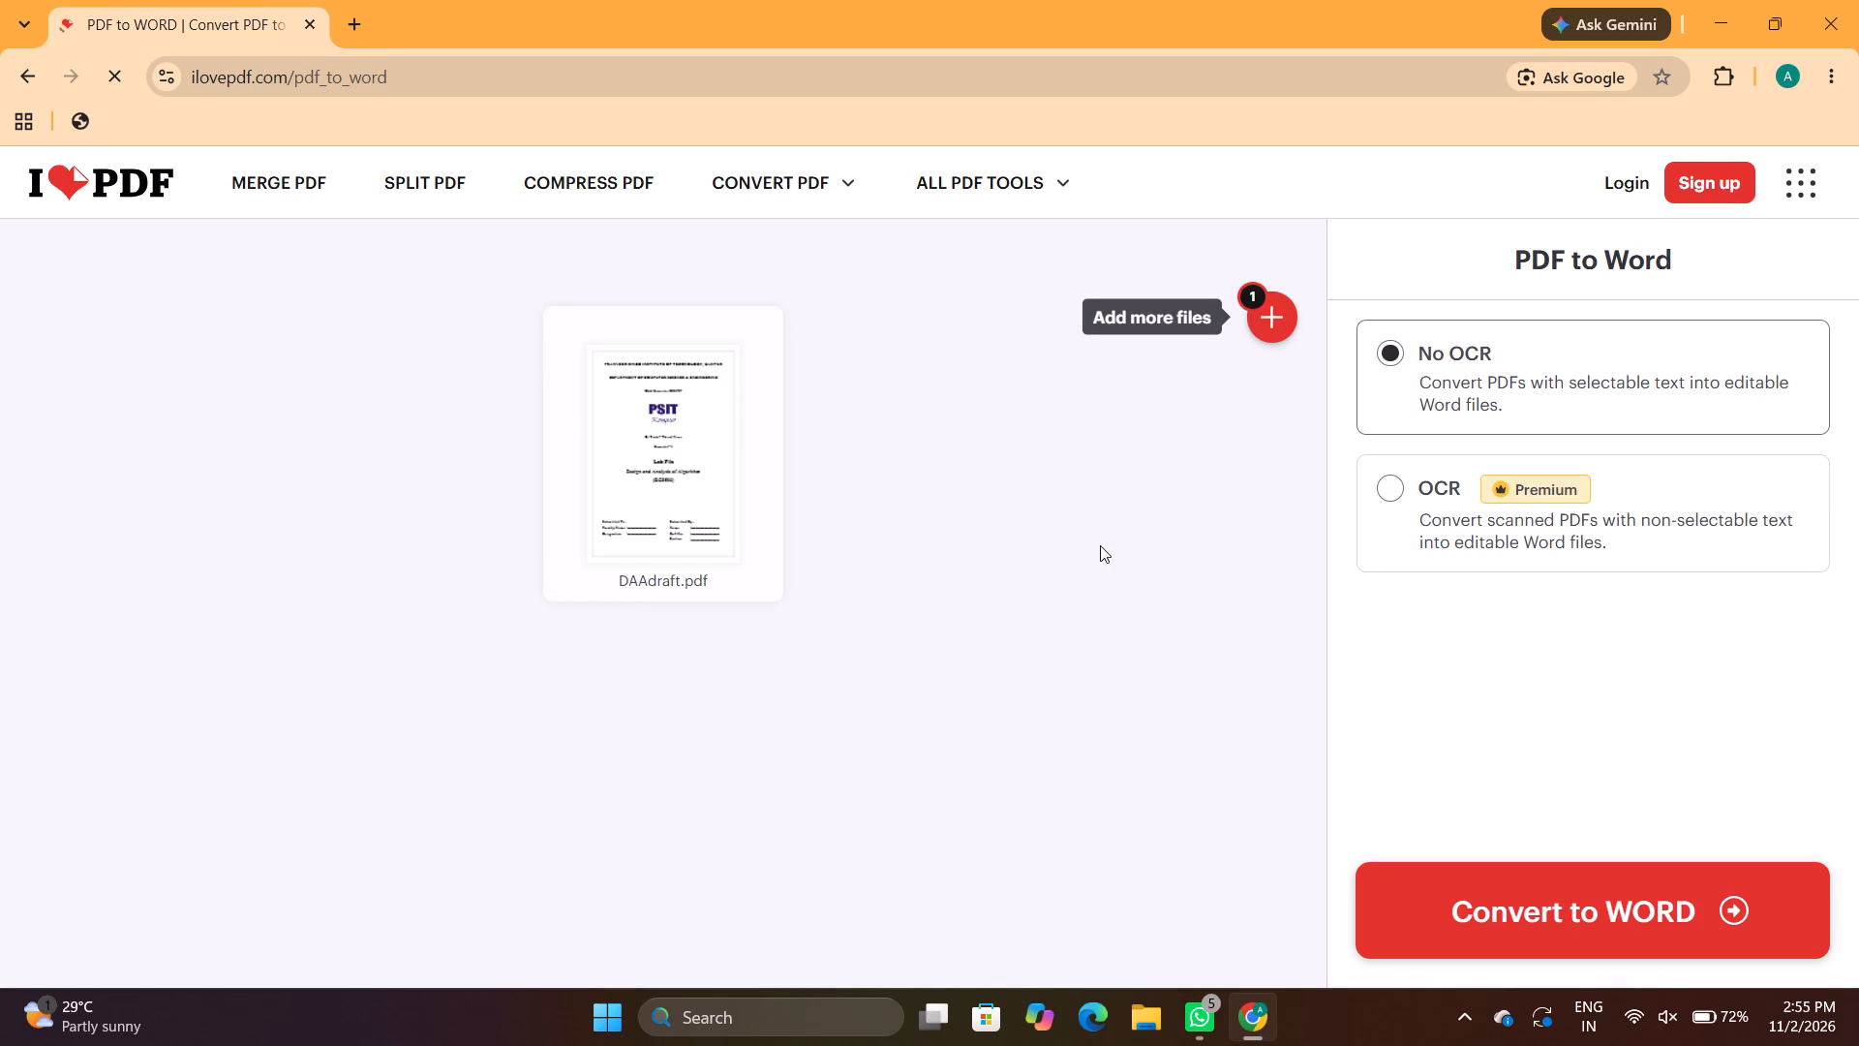
Start converting the loaded DAAdraft PDF to a Word document.
click(1506, 949)
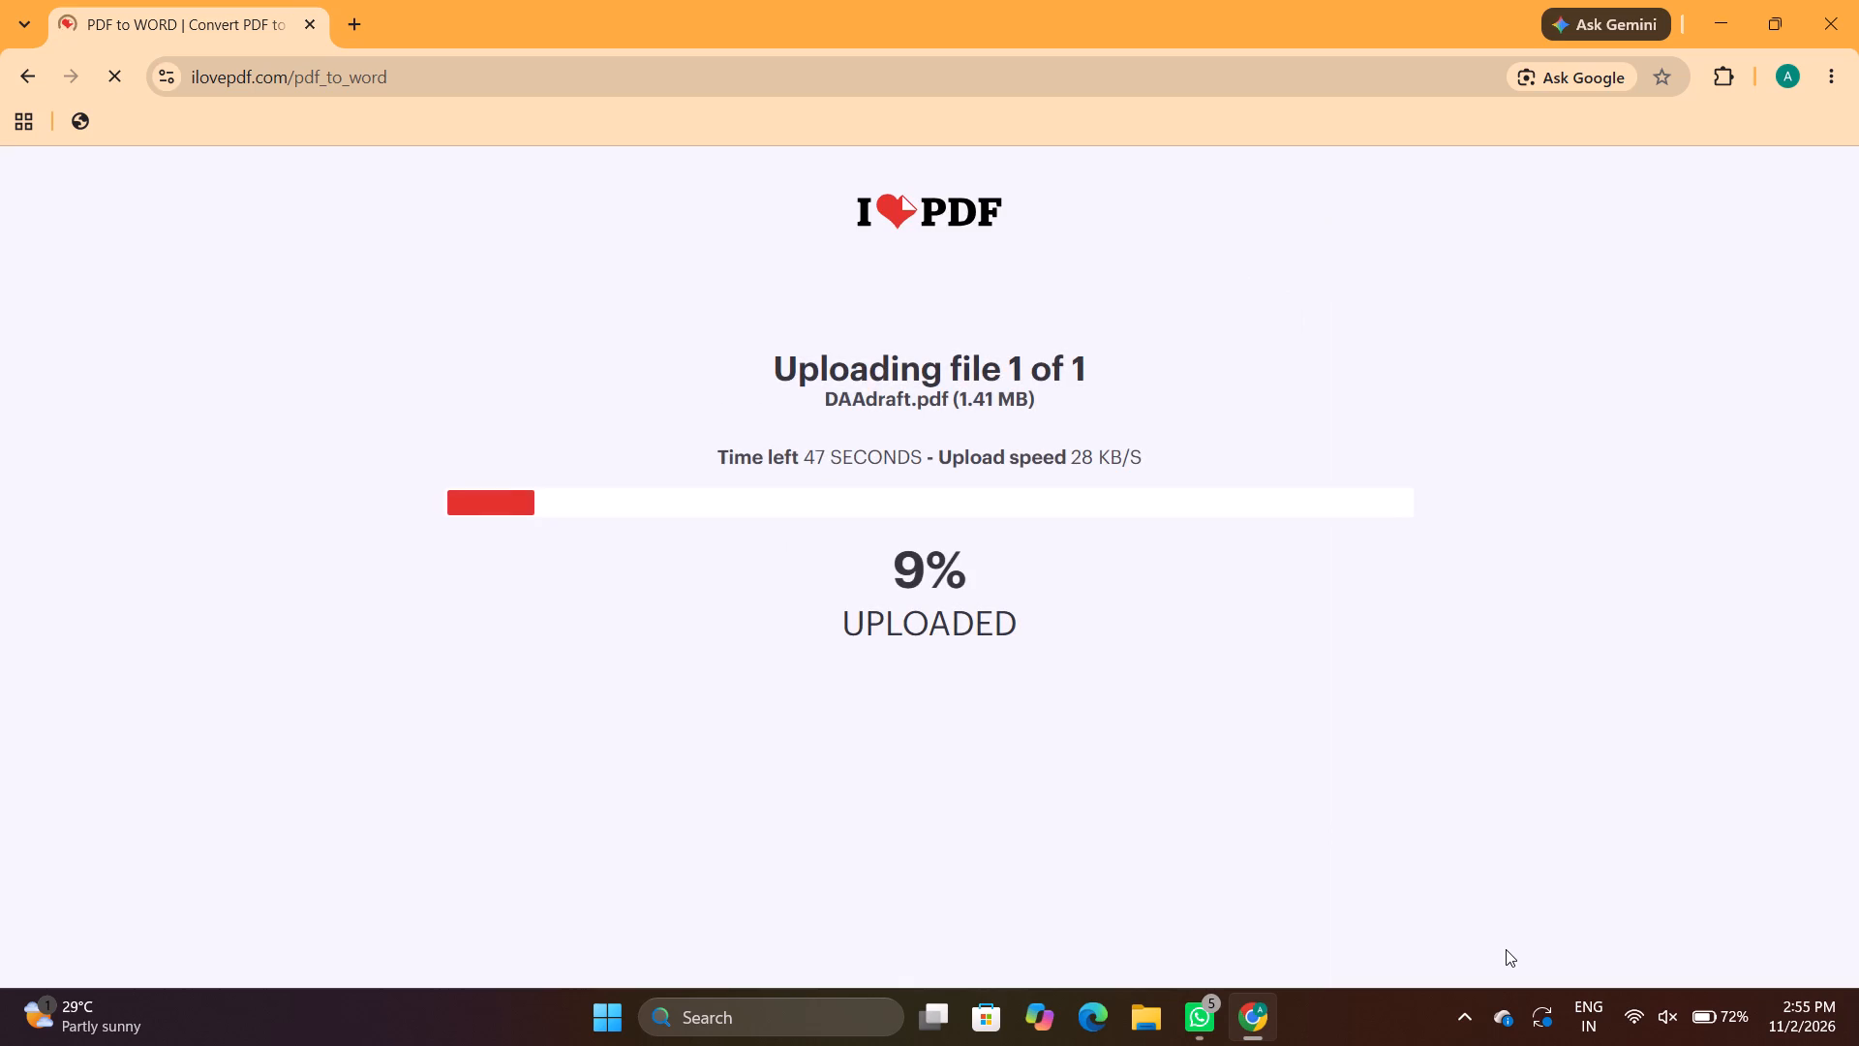
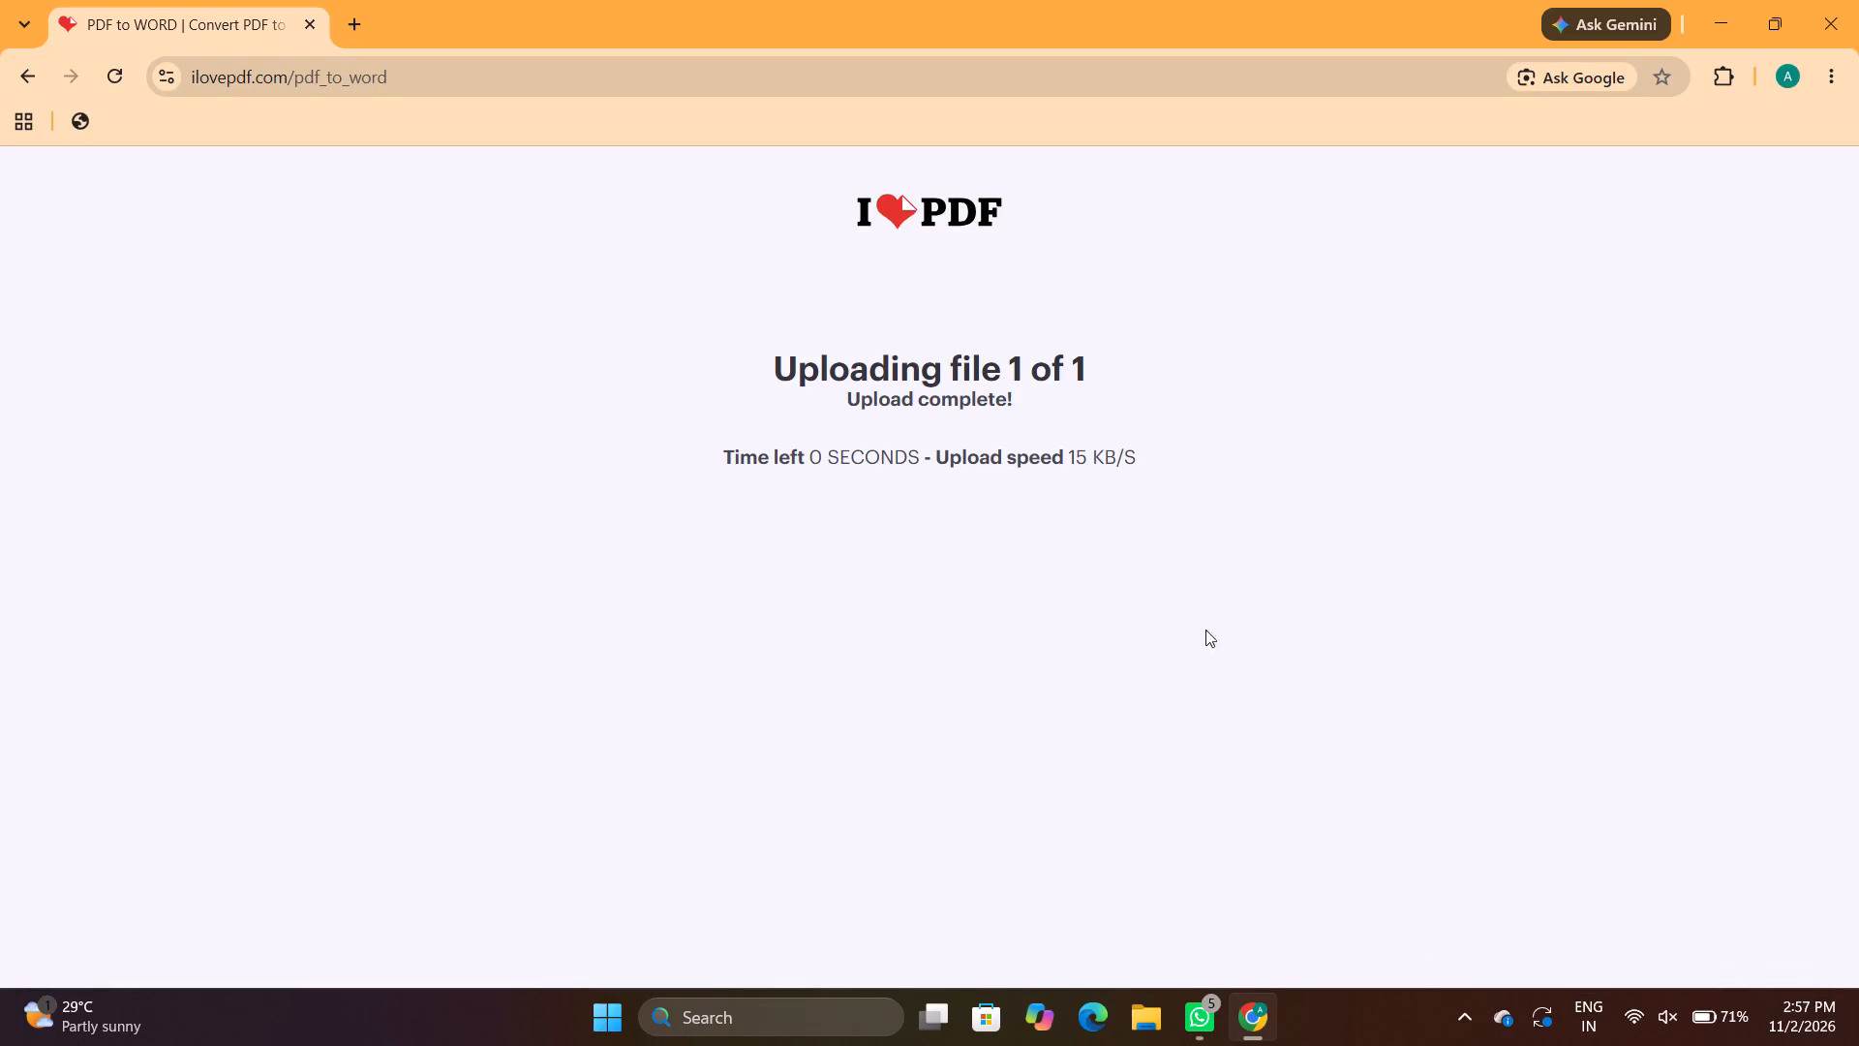
click(1155, 577)
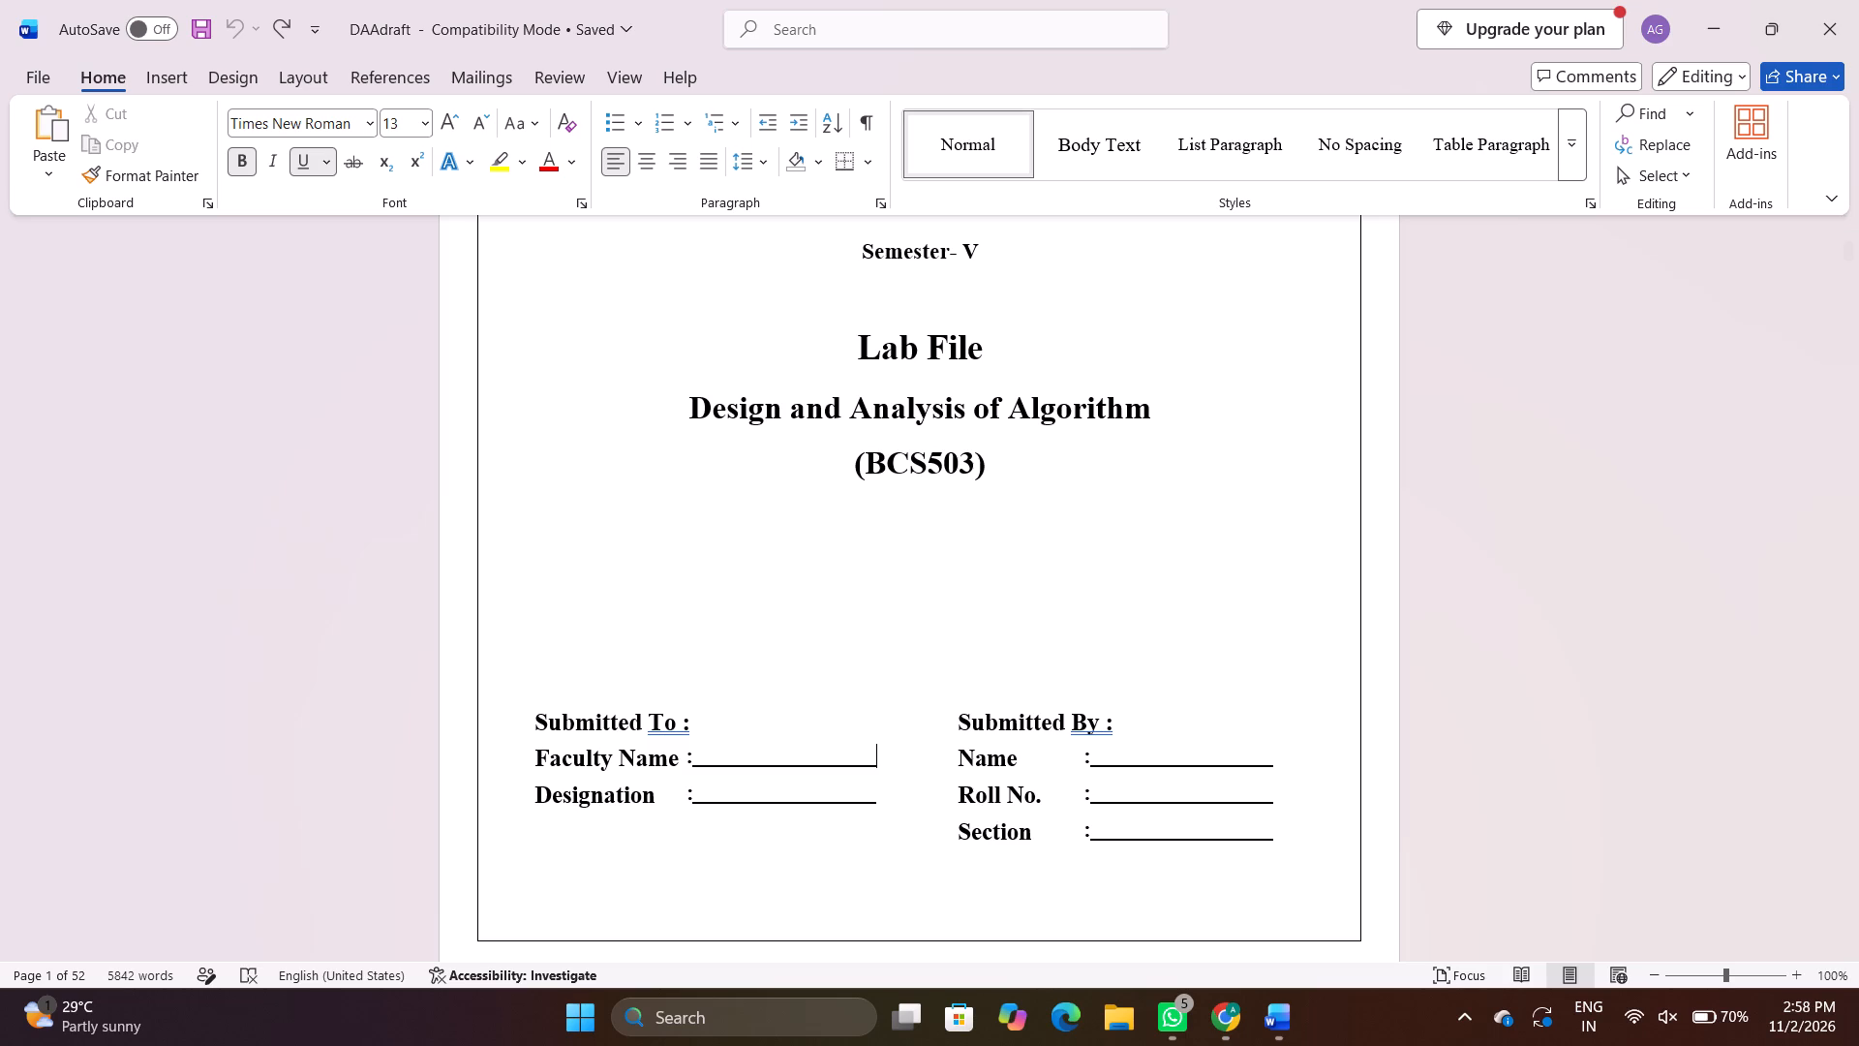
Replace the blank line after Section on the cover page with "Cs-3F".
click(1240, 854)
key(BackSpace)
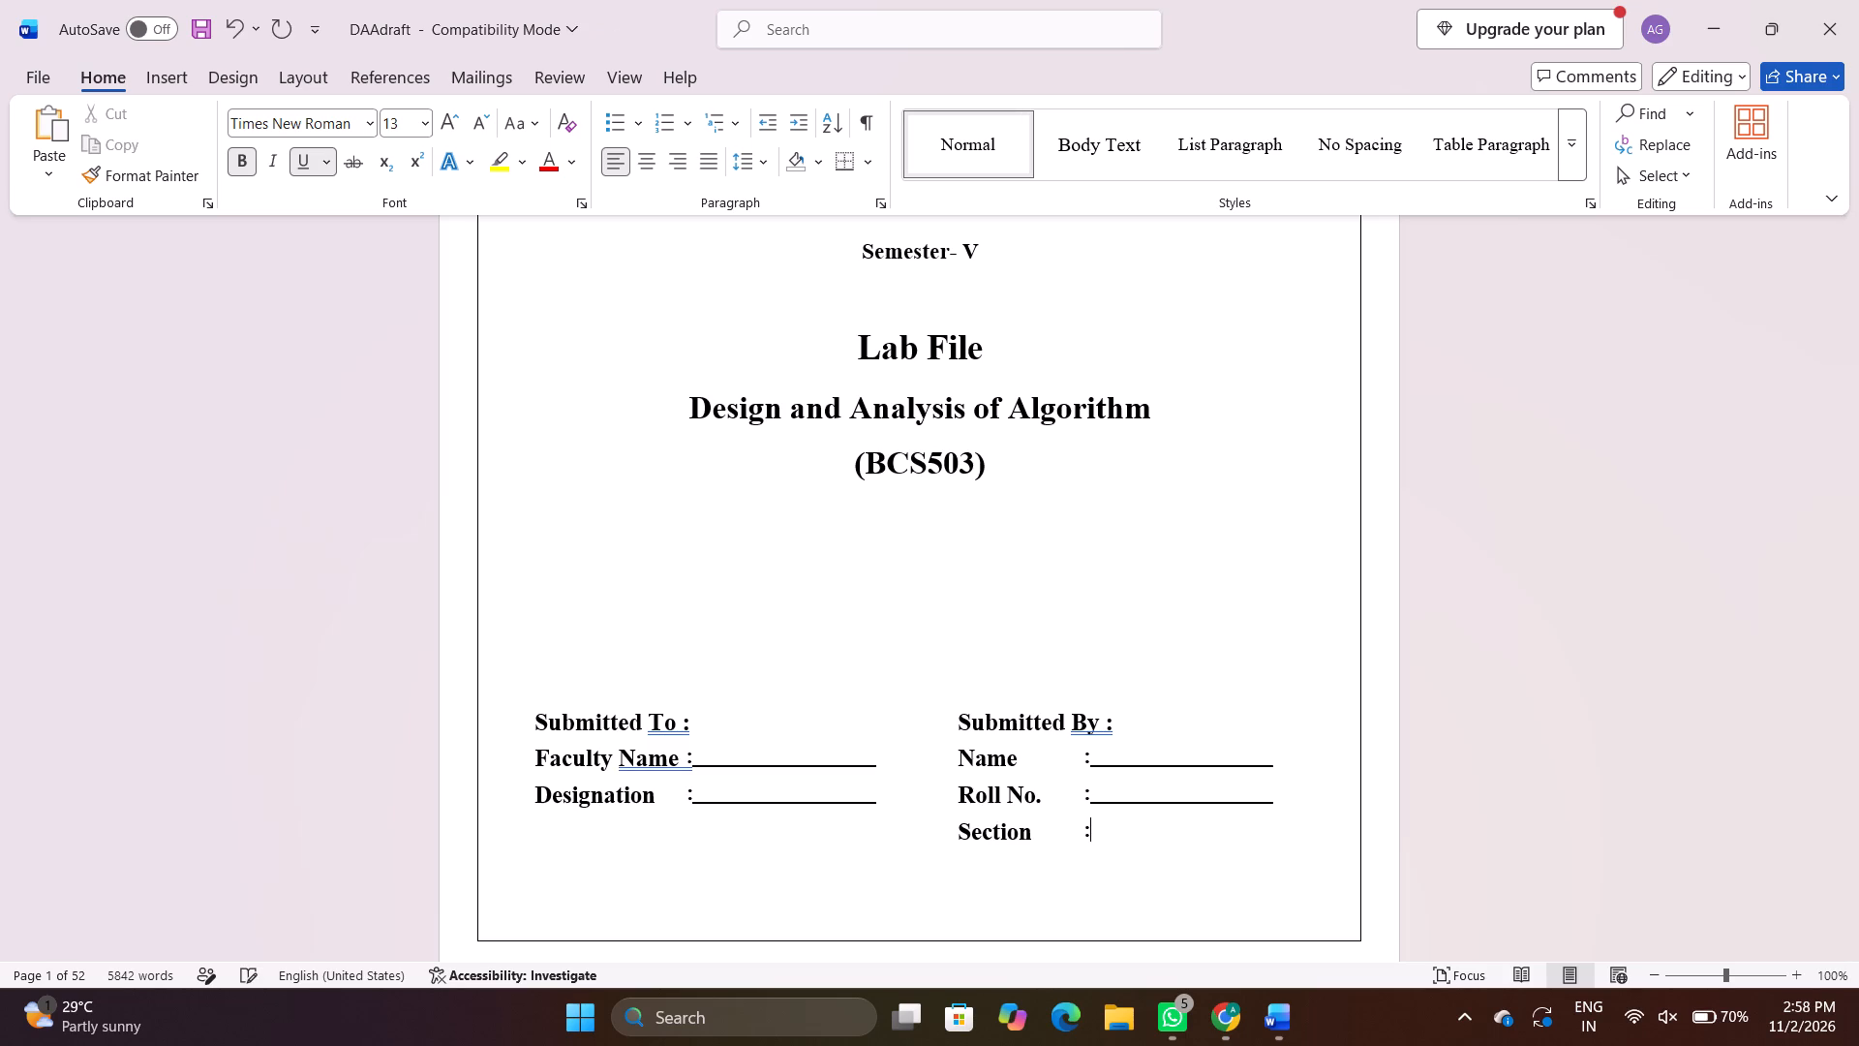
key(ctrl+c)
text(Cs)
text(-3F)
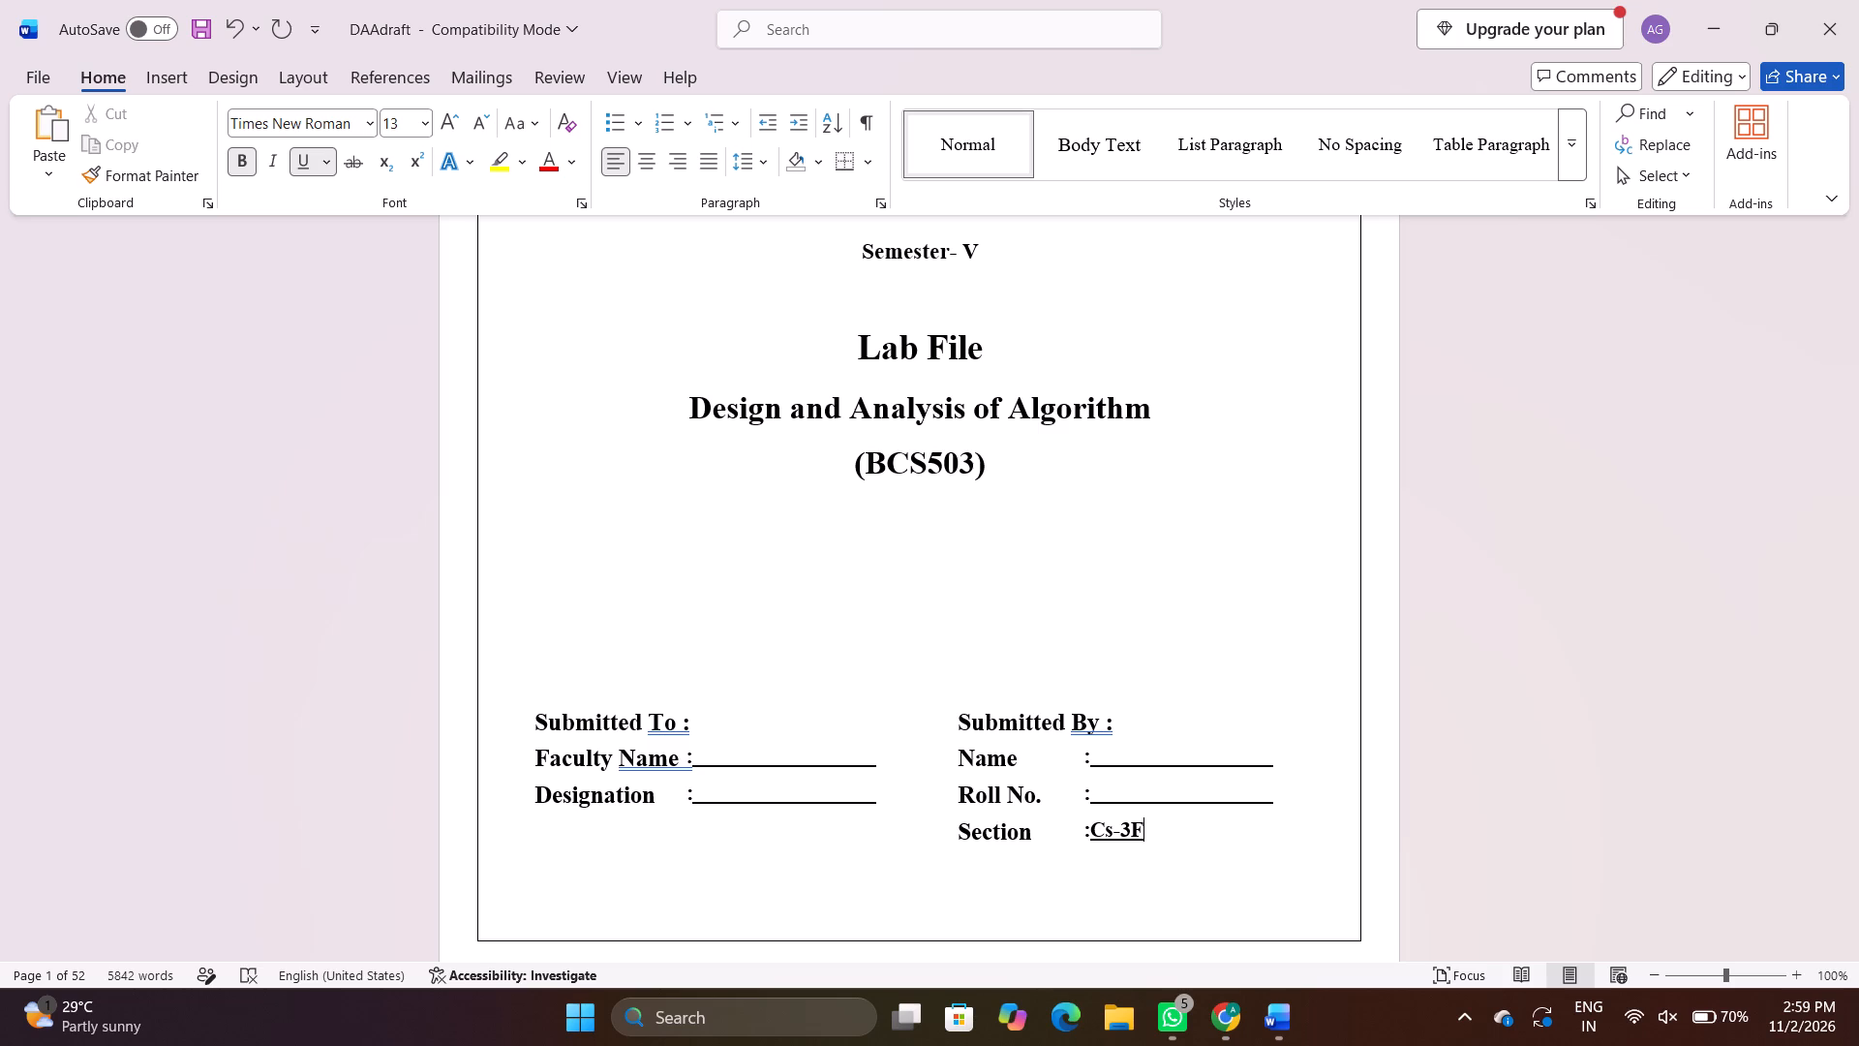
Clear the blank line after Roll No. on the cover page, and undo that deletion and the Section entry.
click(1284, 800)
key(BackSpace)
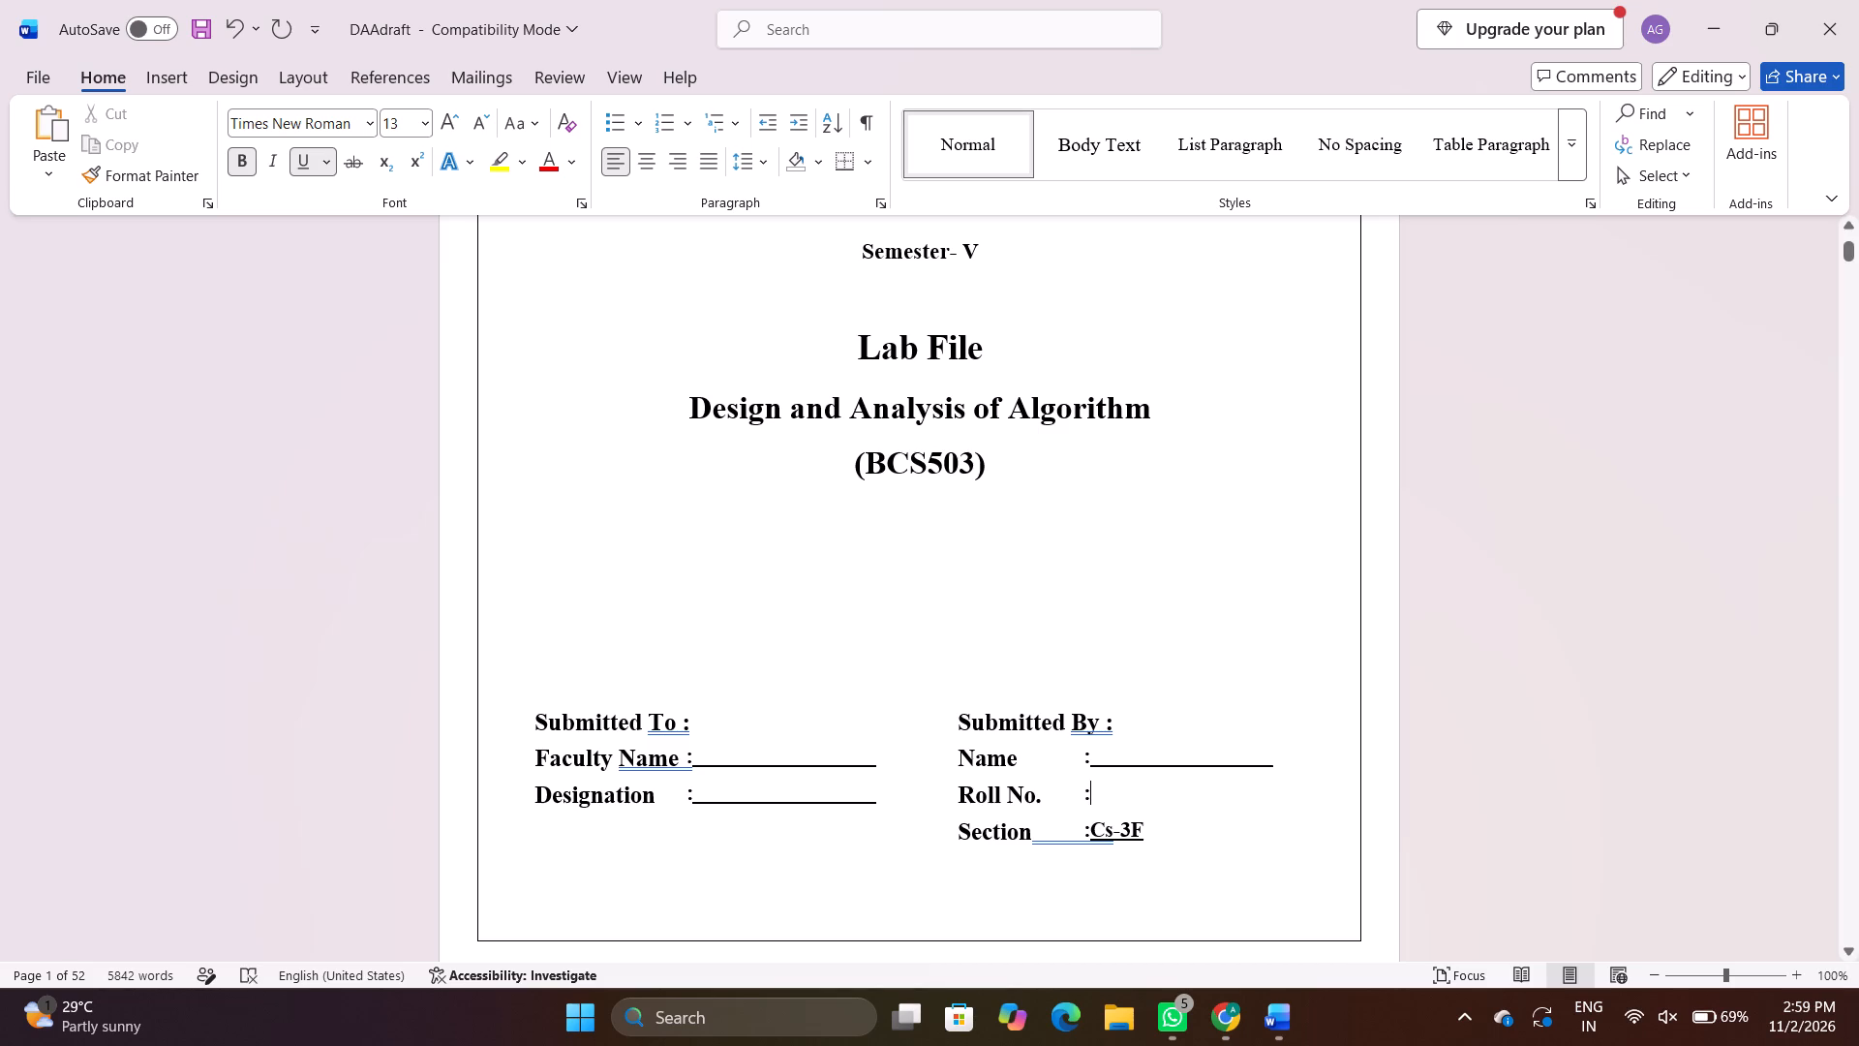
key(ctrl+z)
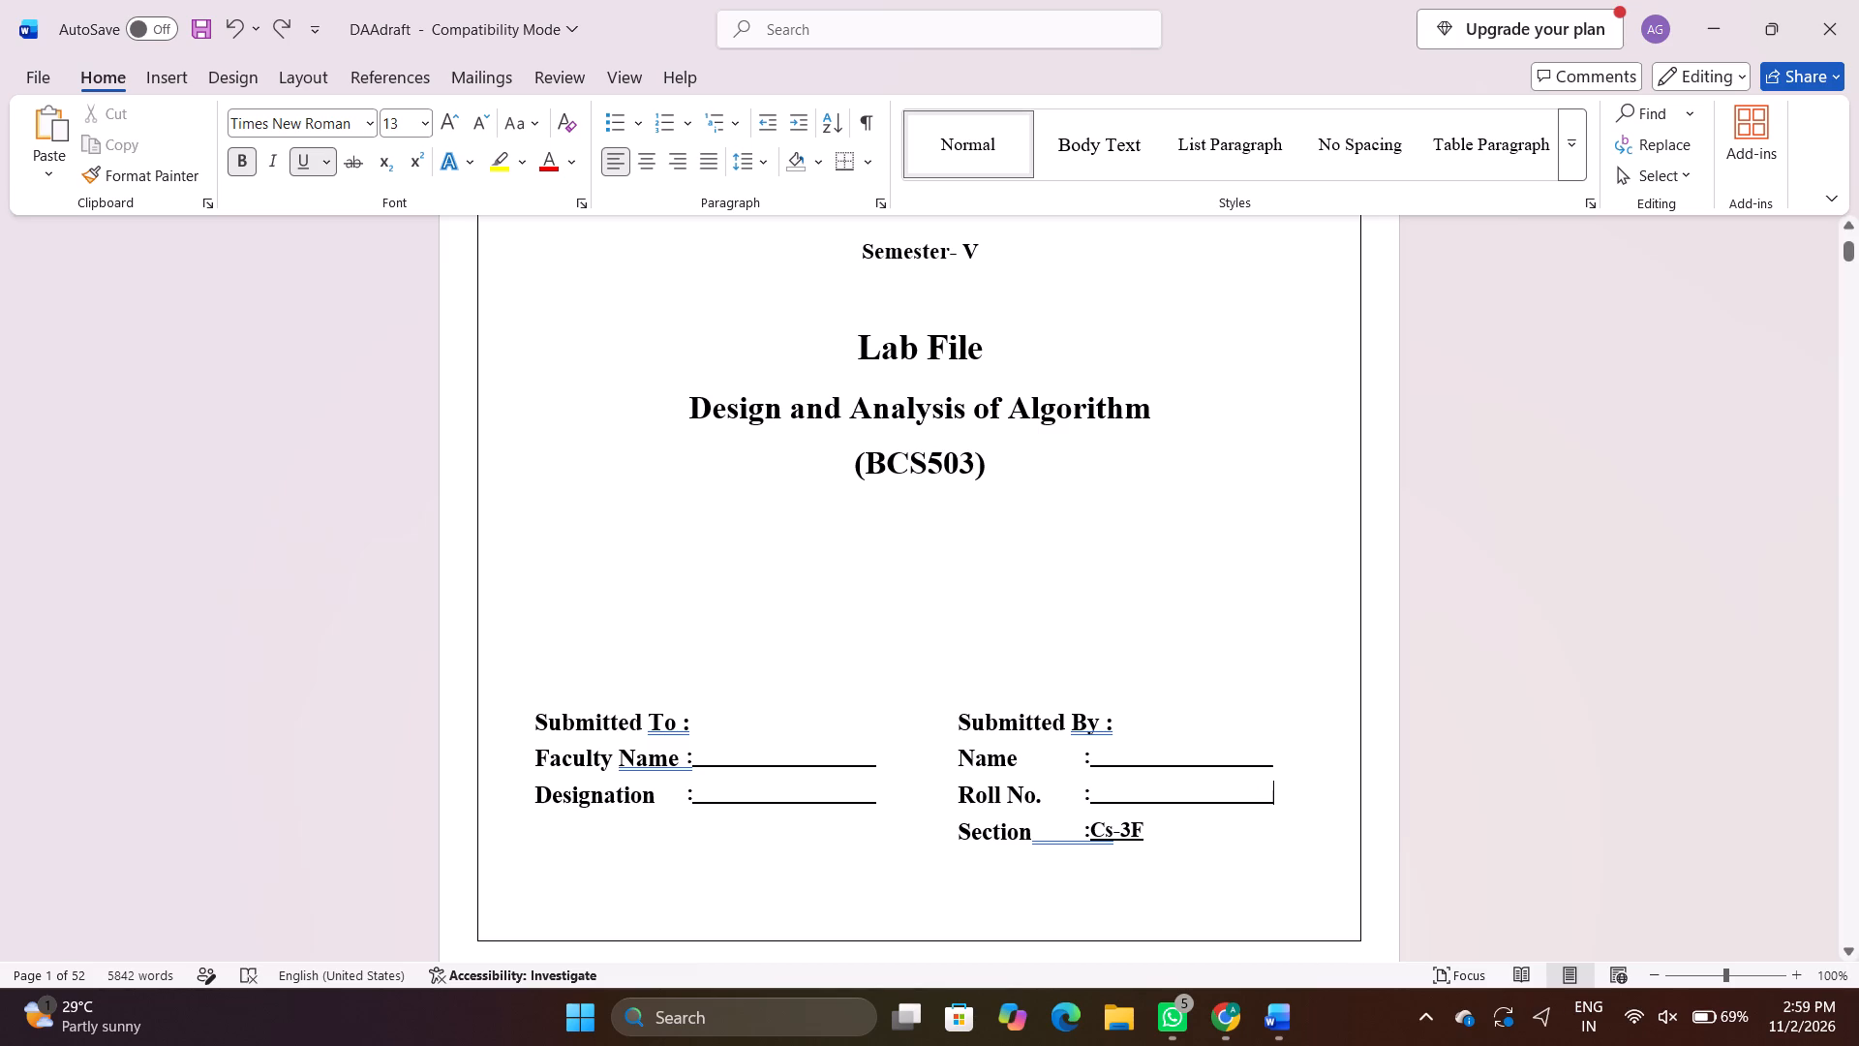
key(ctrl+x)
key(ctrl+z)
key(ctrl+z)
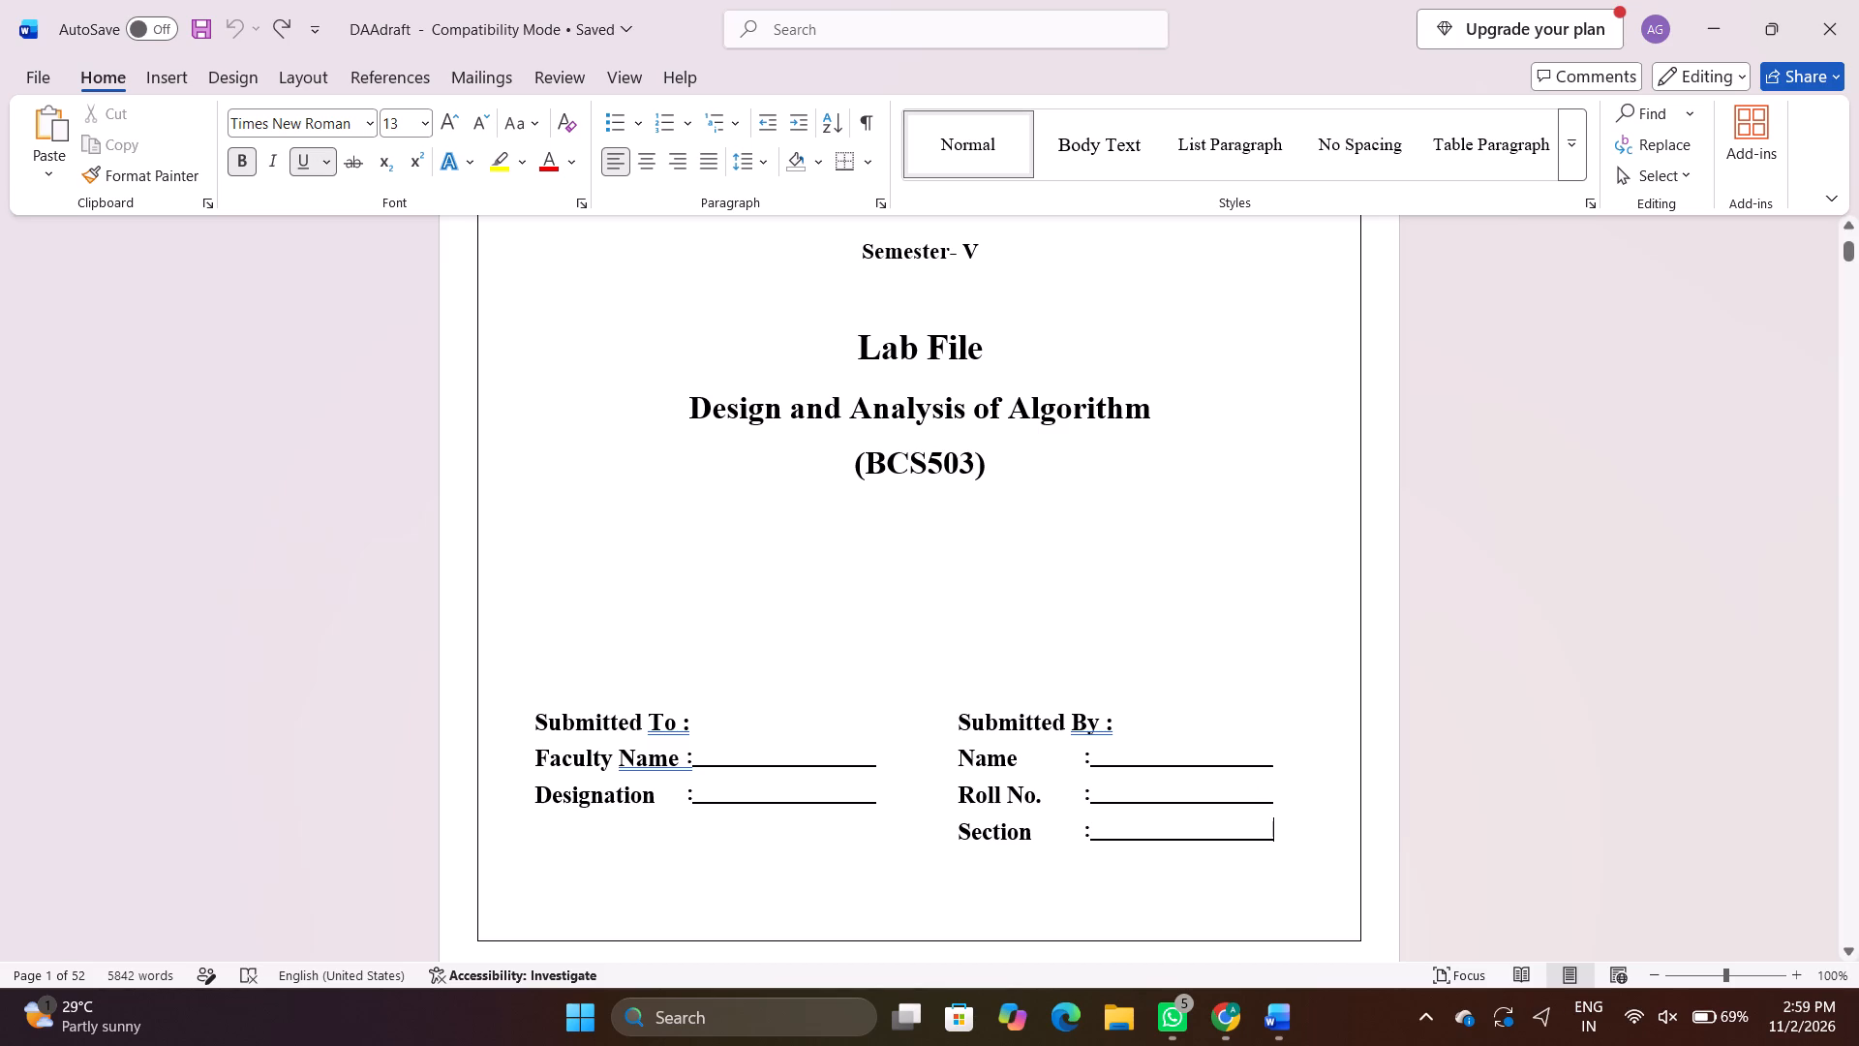
Review the converted lab file's layout and content from the cover page through the first experiment's output.
scroll(1285, 794, down, 2)
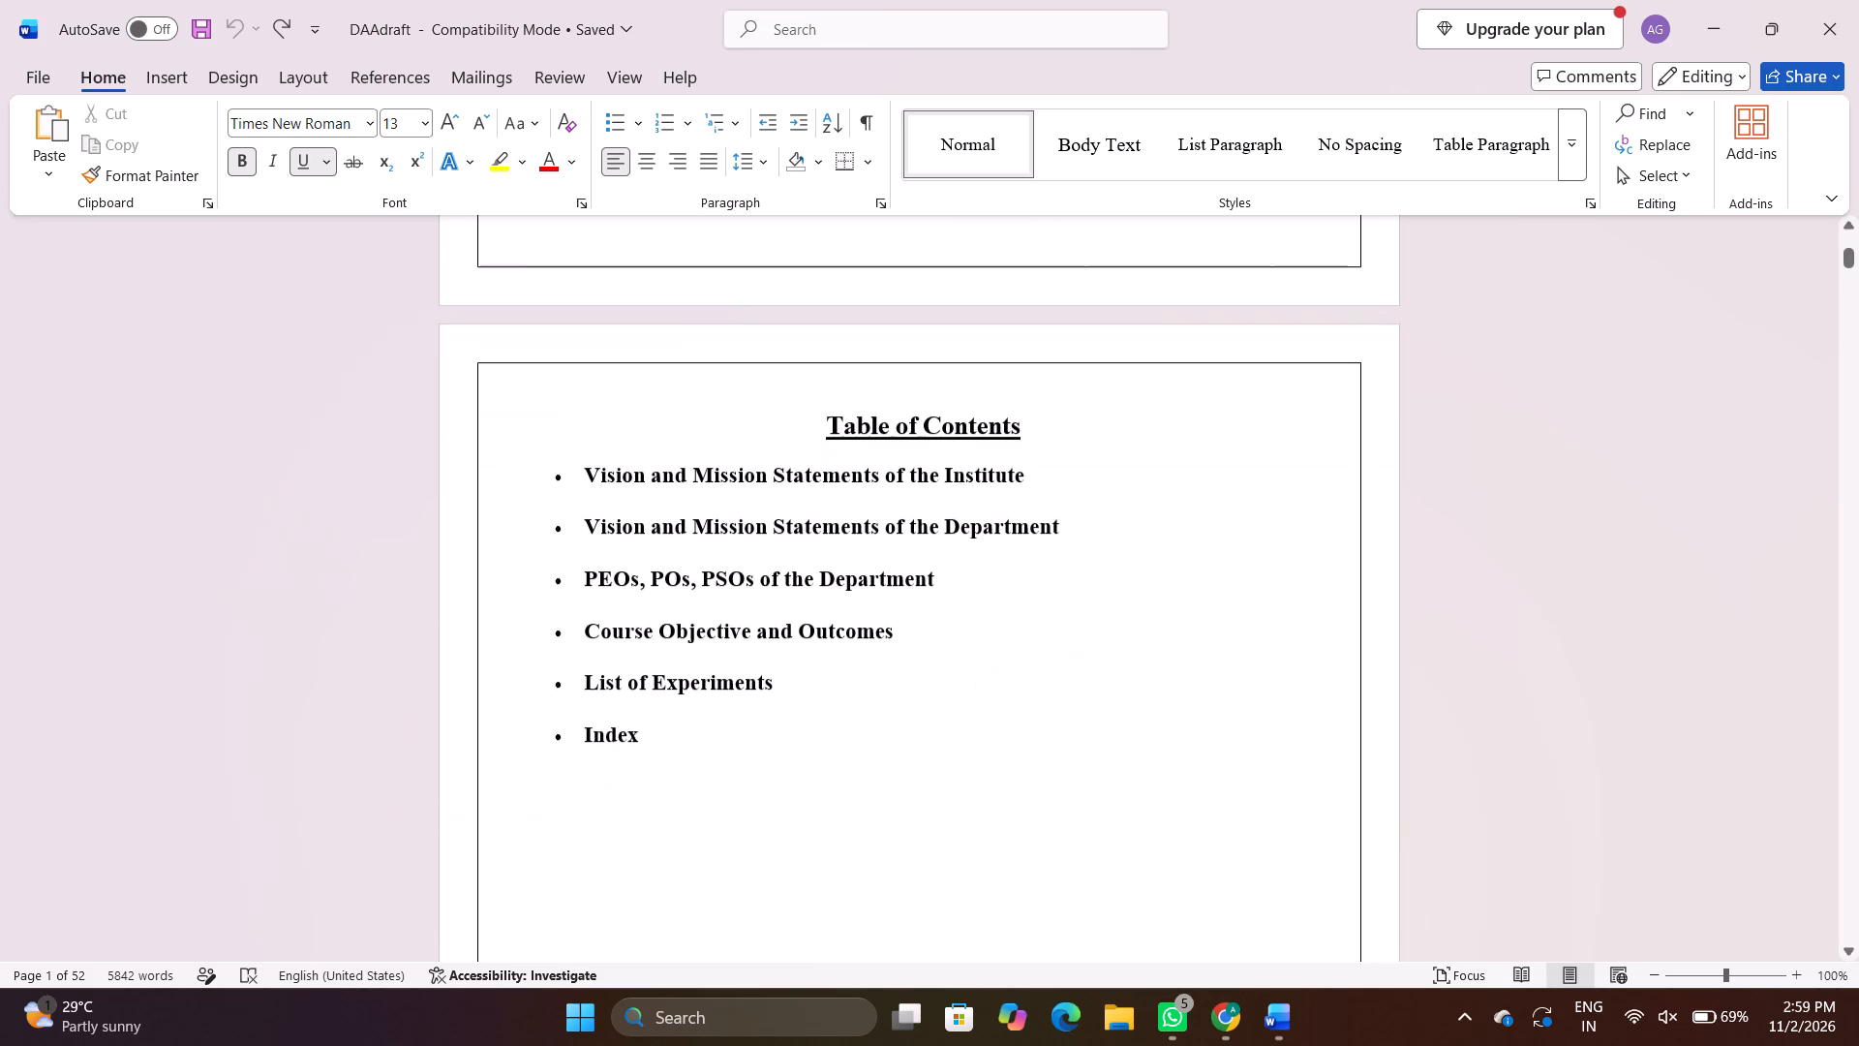
scroll(1239, 775, up, 3)
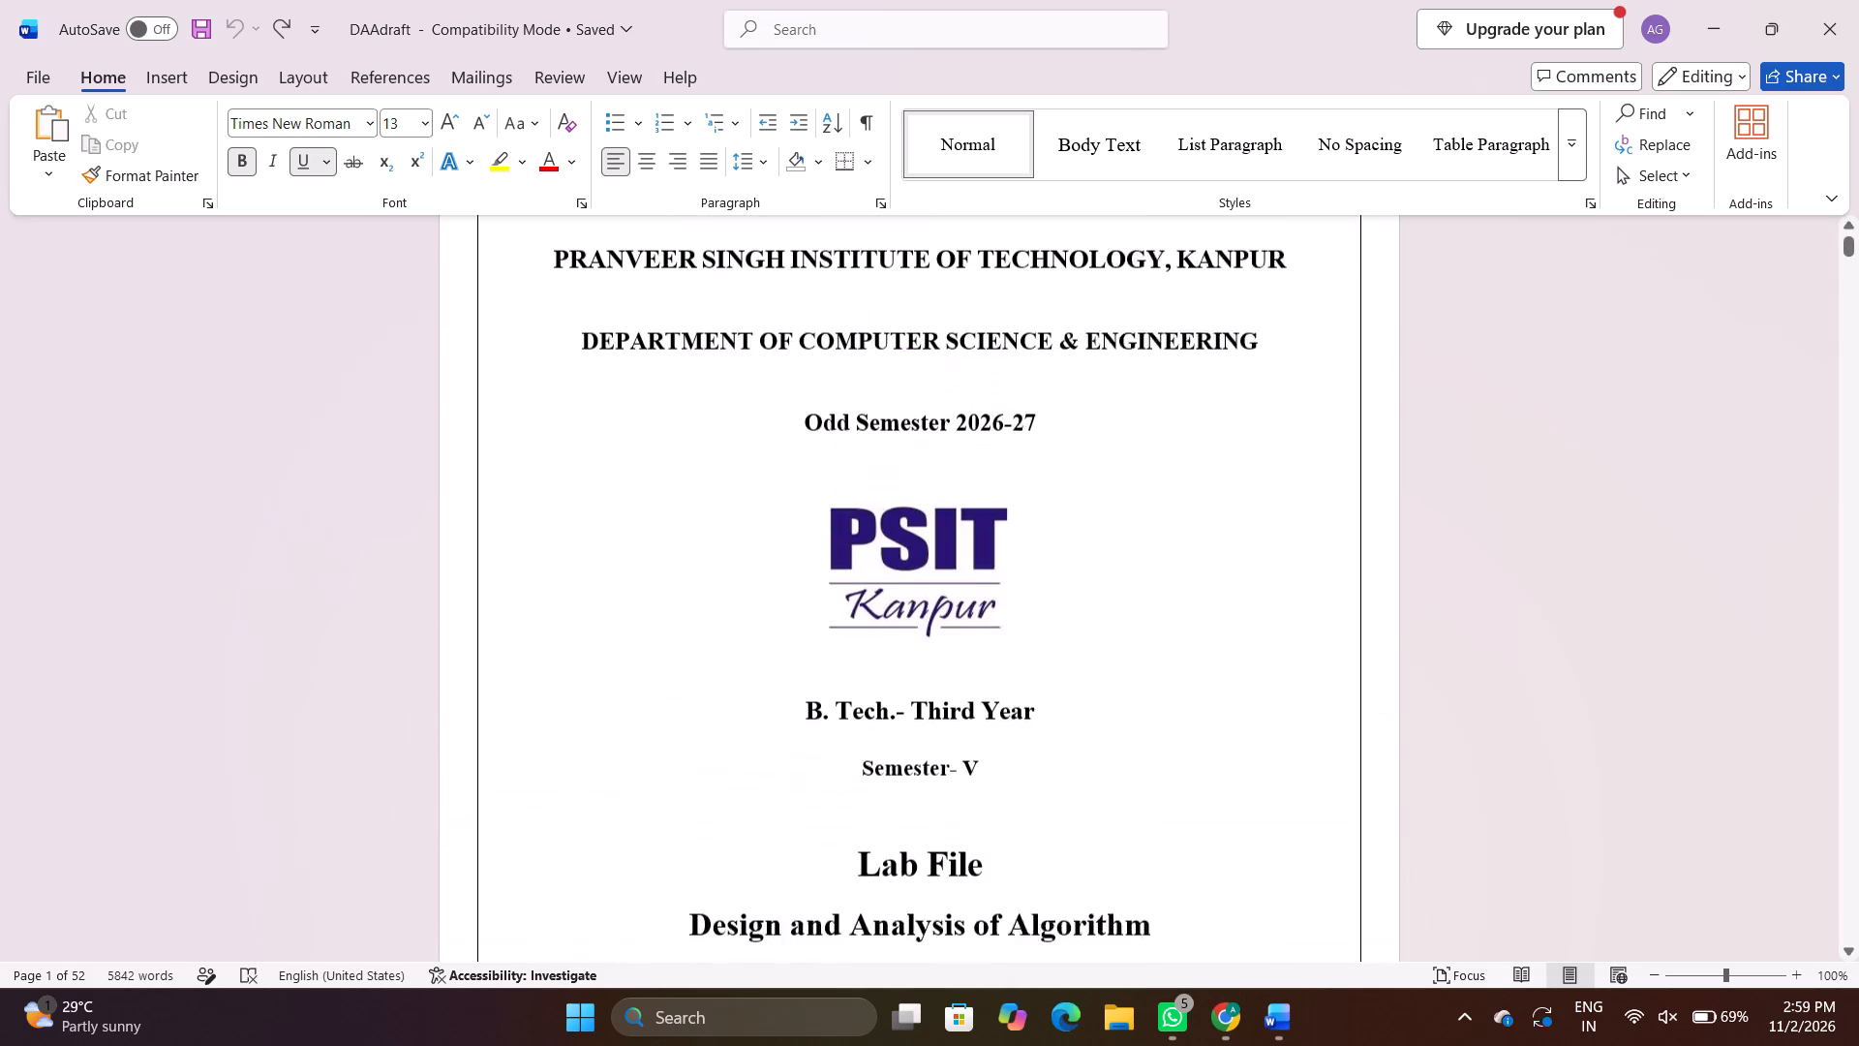
scroll(1239, 775, up, 3)
scroll(1239, 775, down, 3)
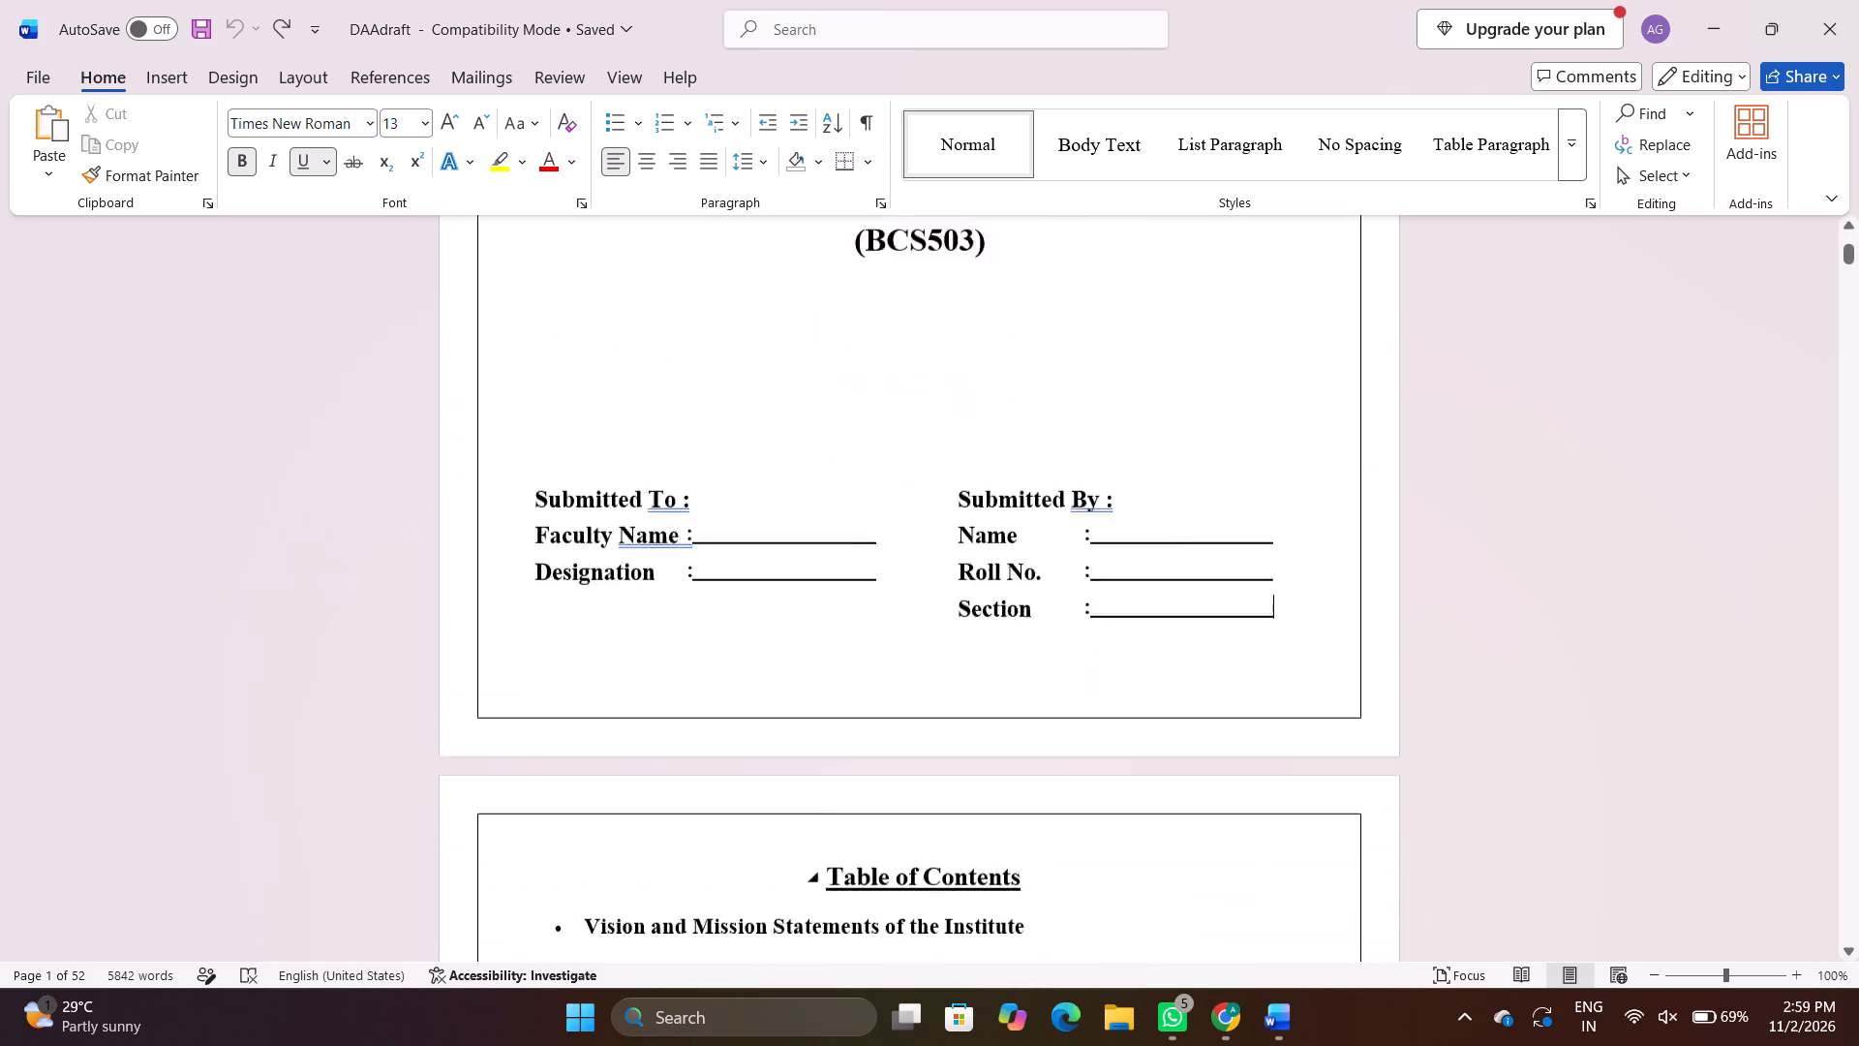
scroll(1239, 775, down, 8)
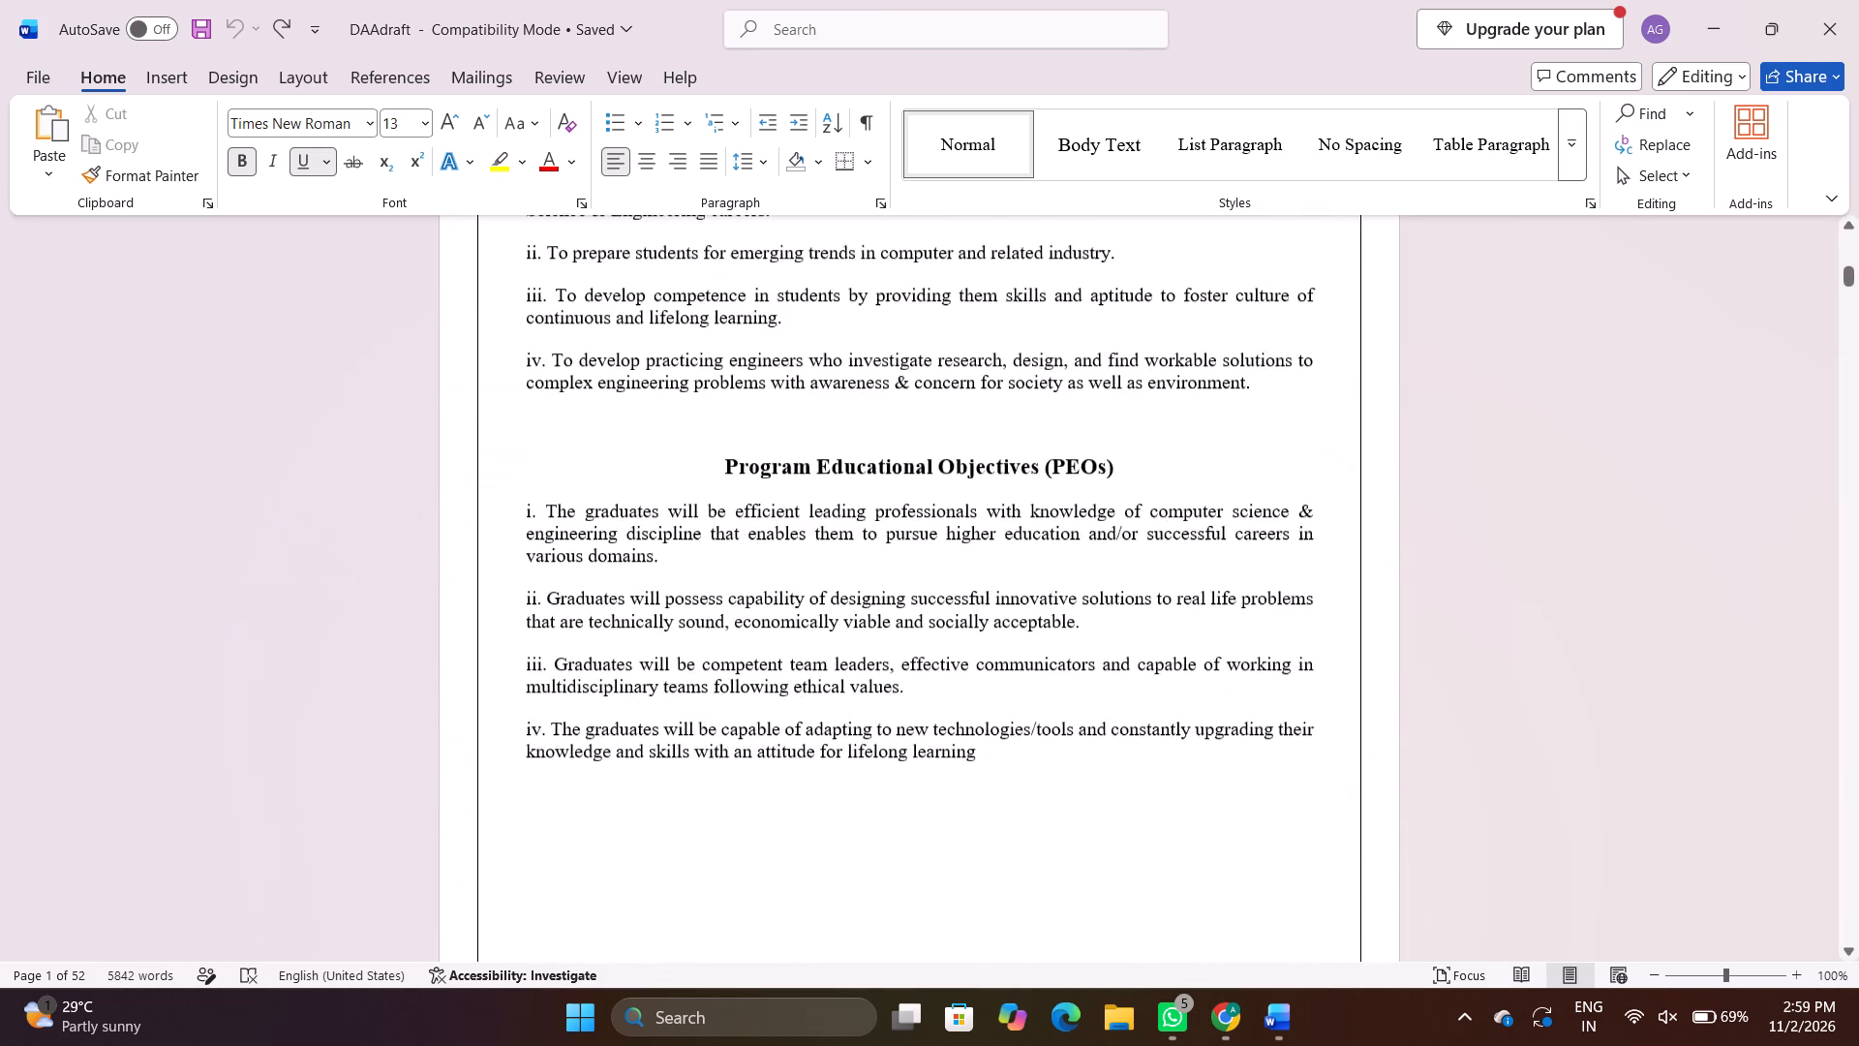
scroll(1239, 775, down, 8)
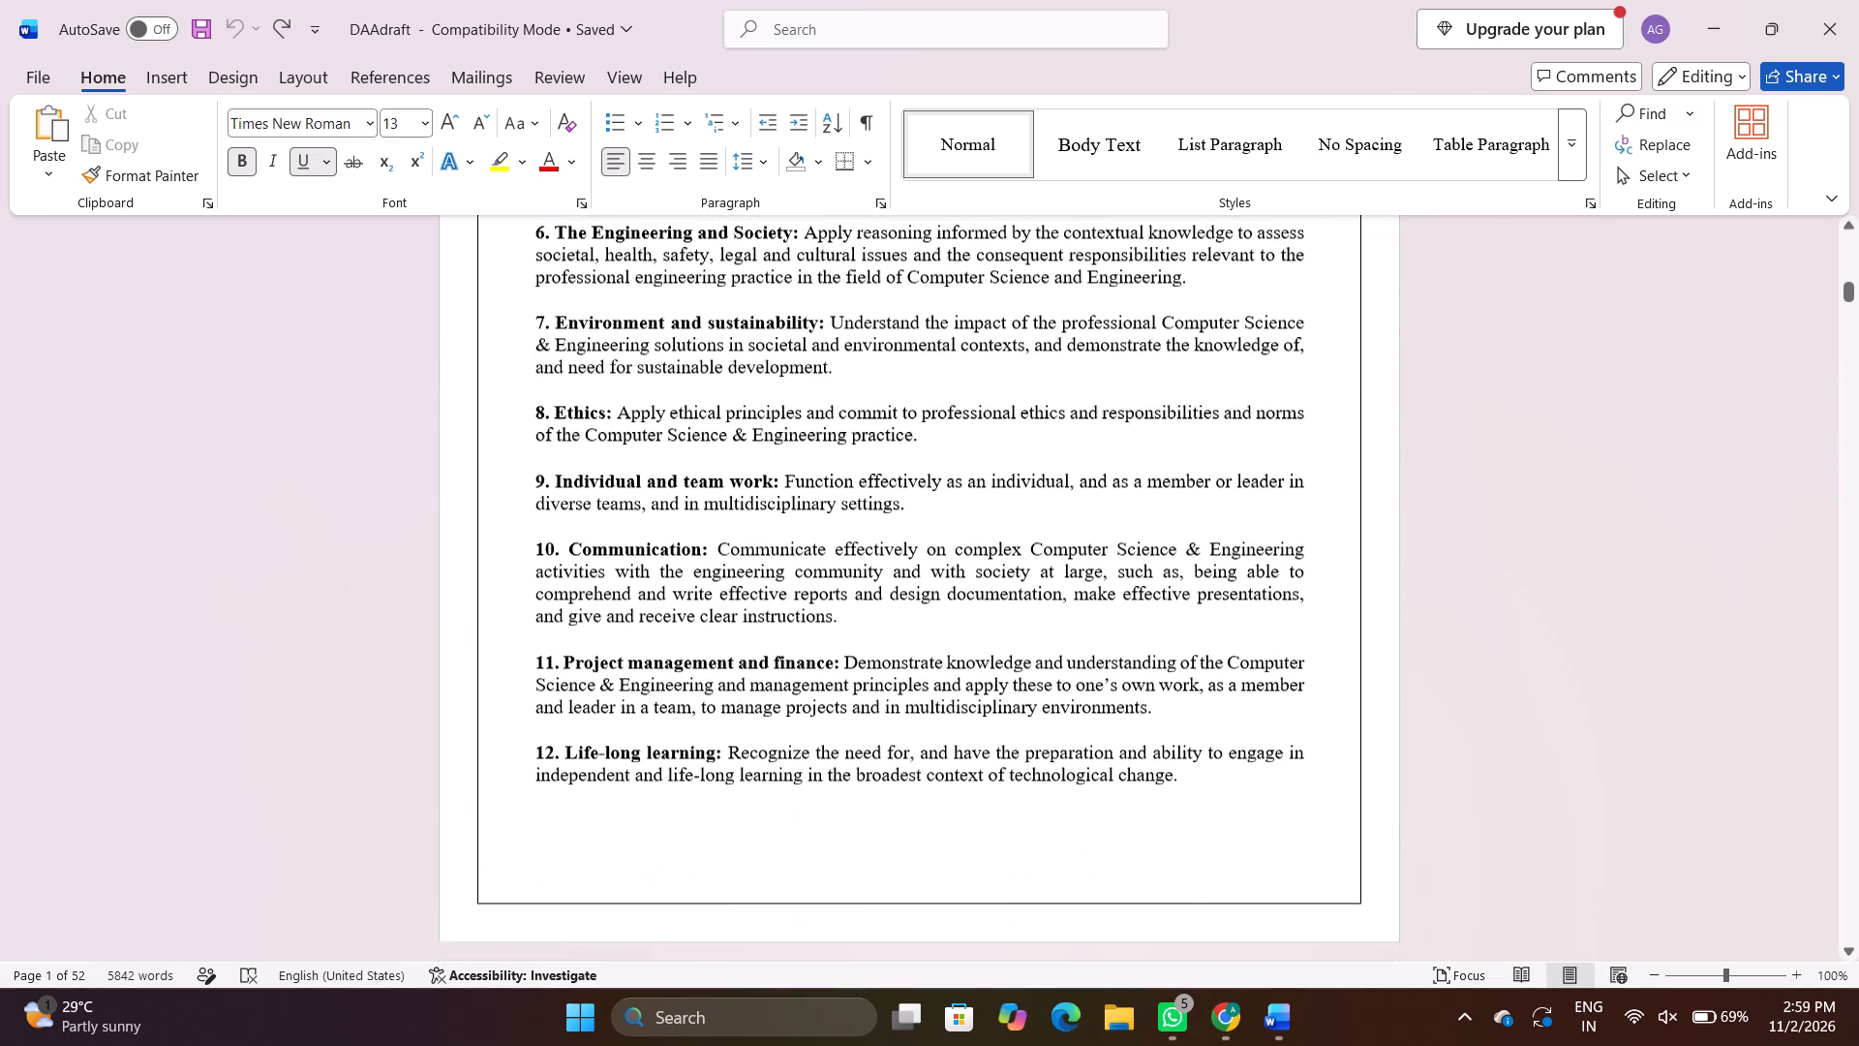
scroll(1239, 775, down, 8)
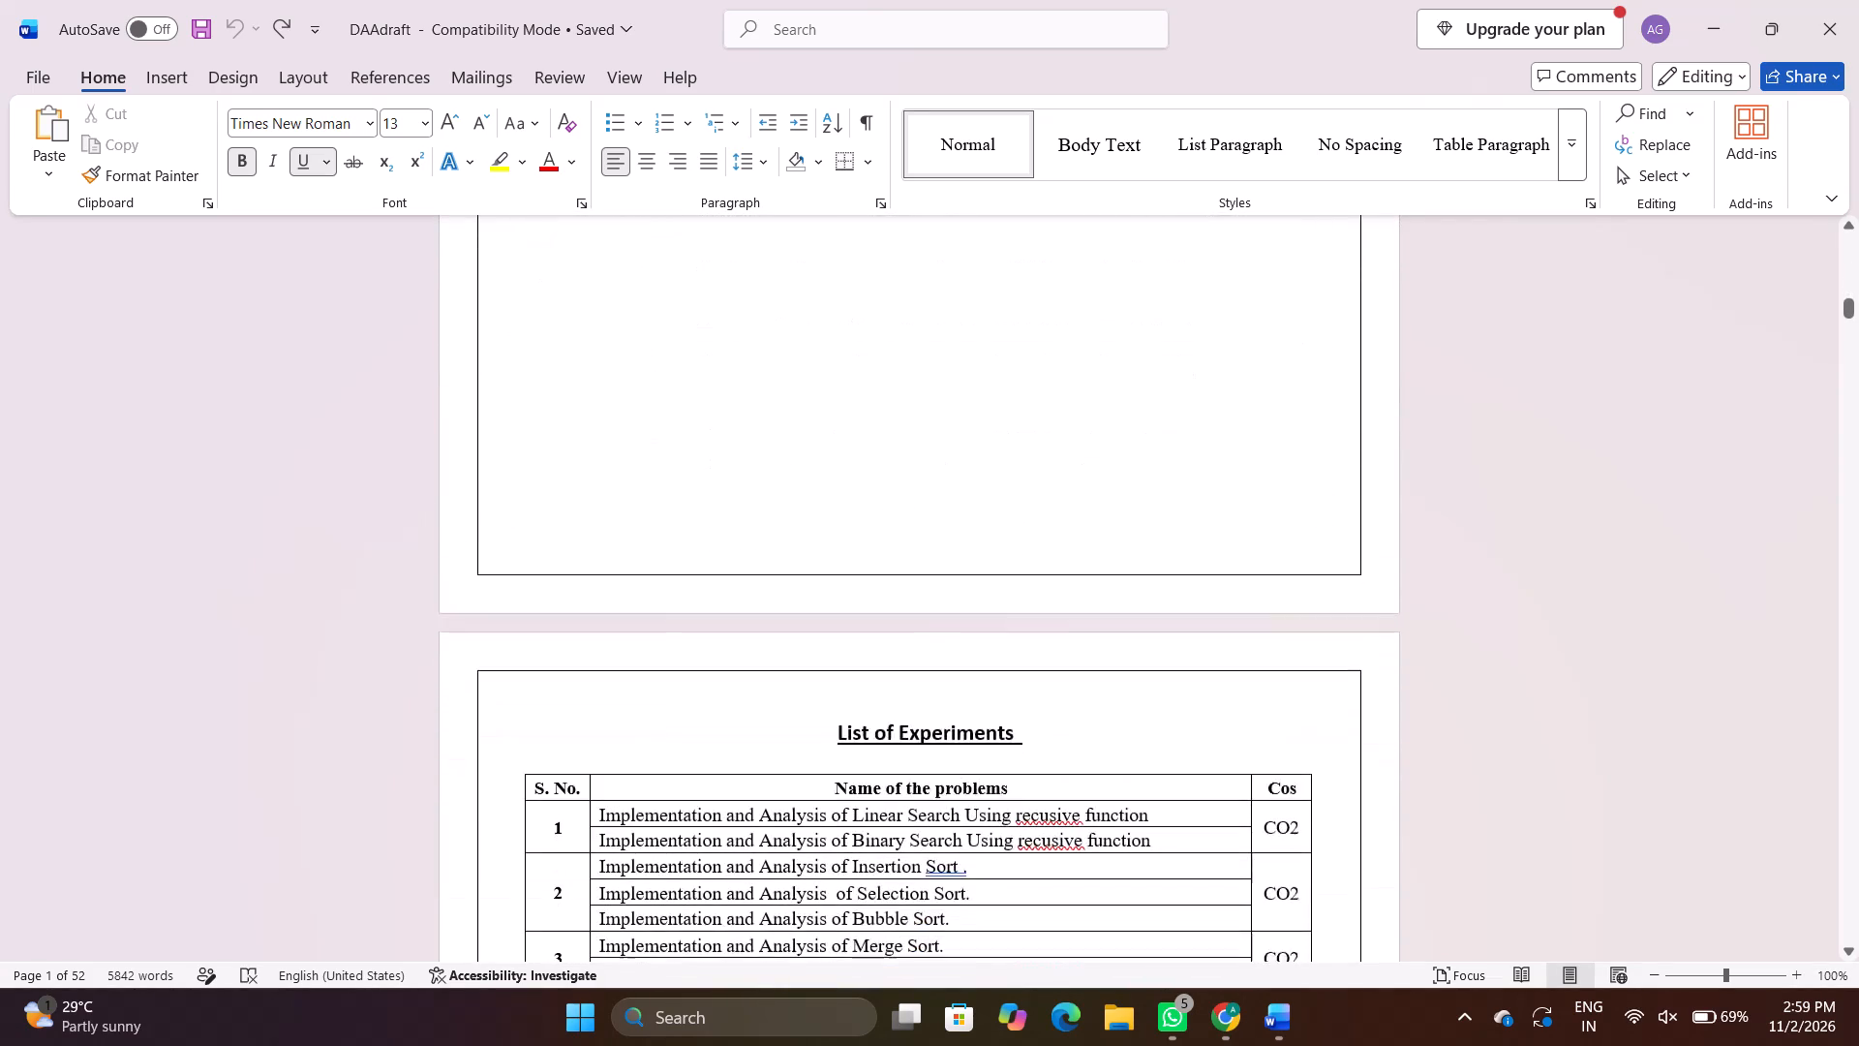
scroll(1239, 775, down, 10)
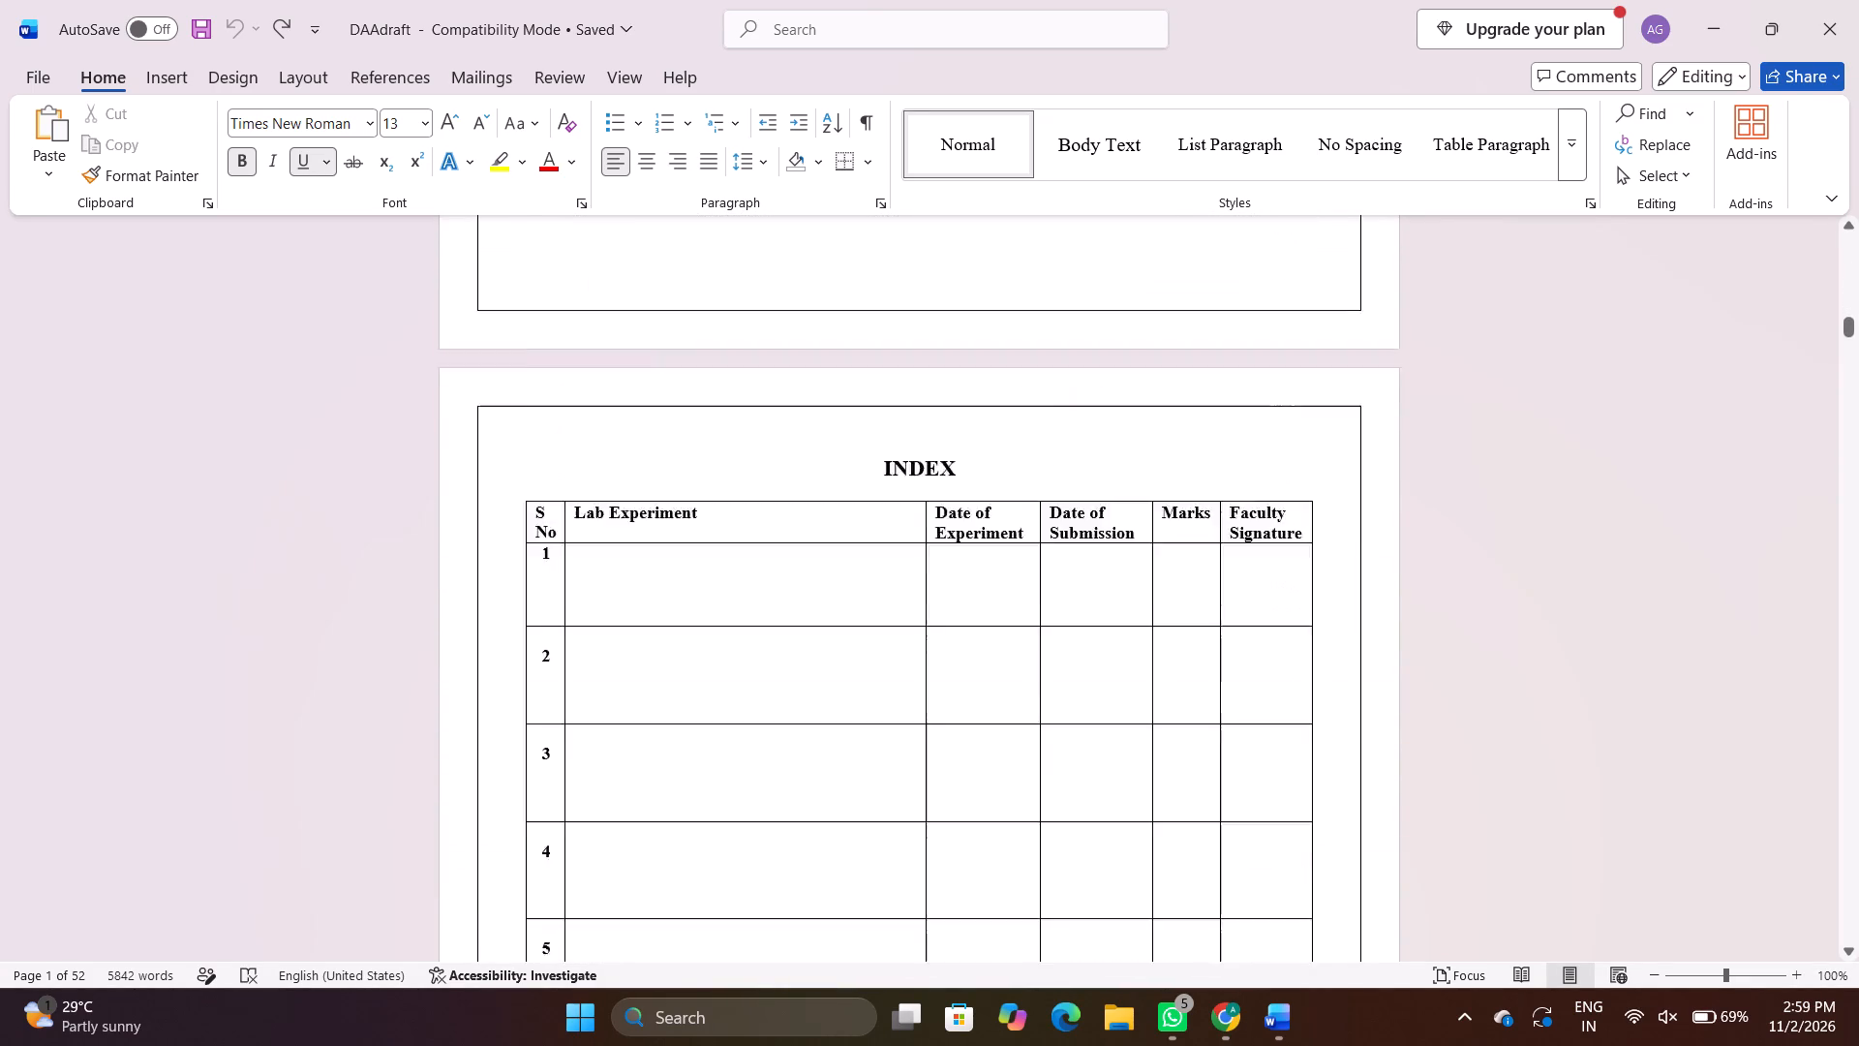
scroll(1239, 775, down, 11)
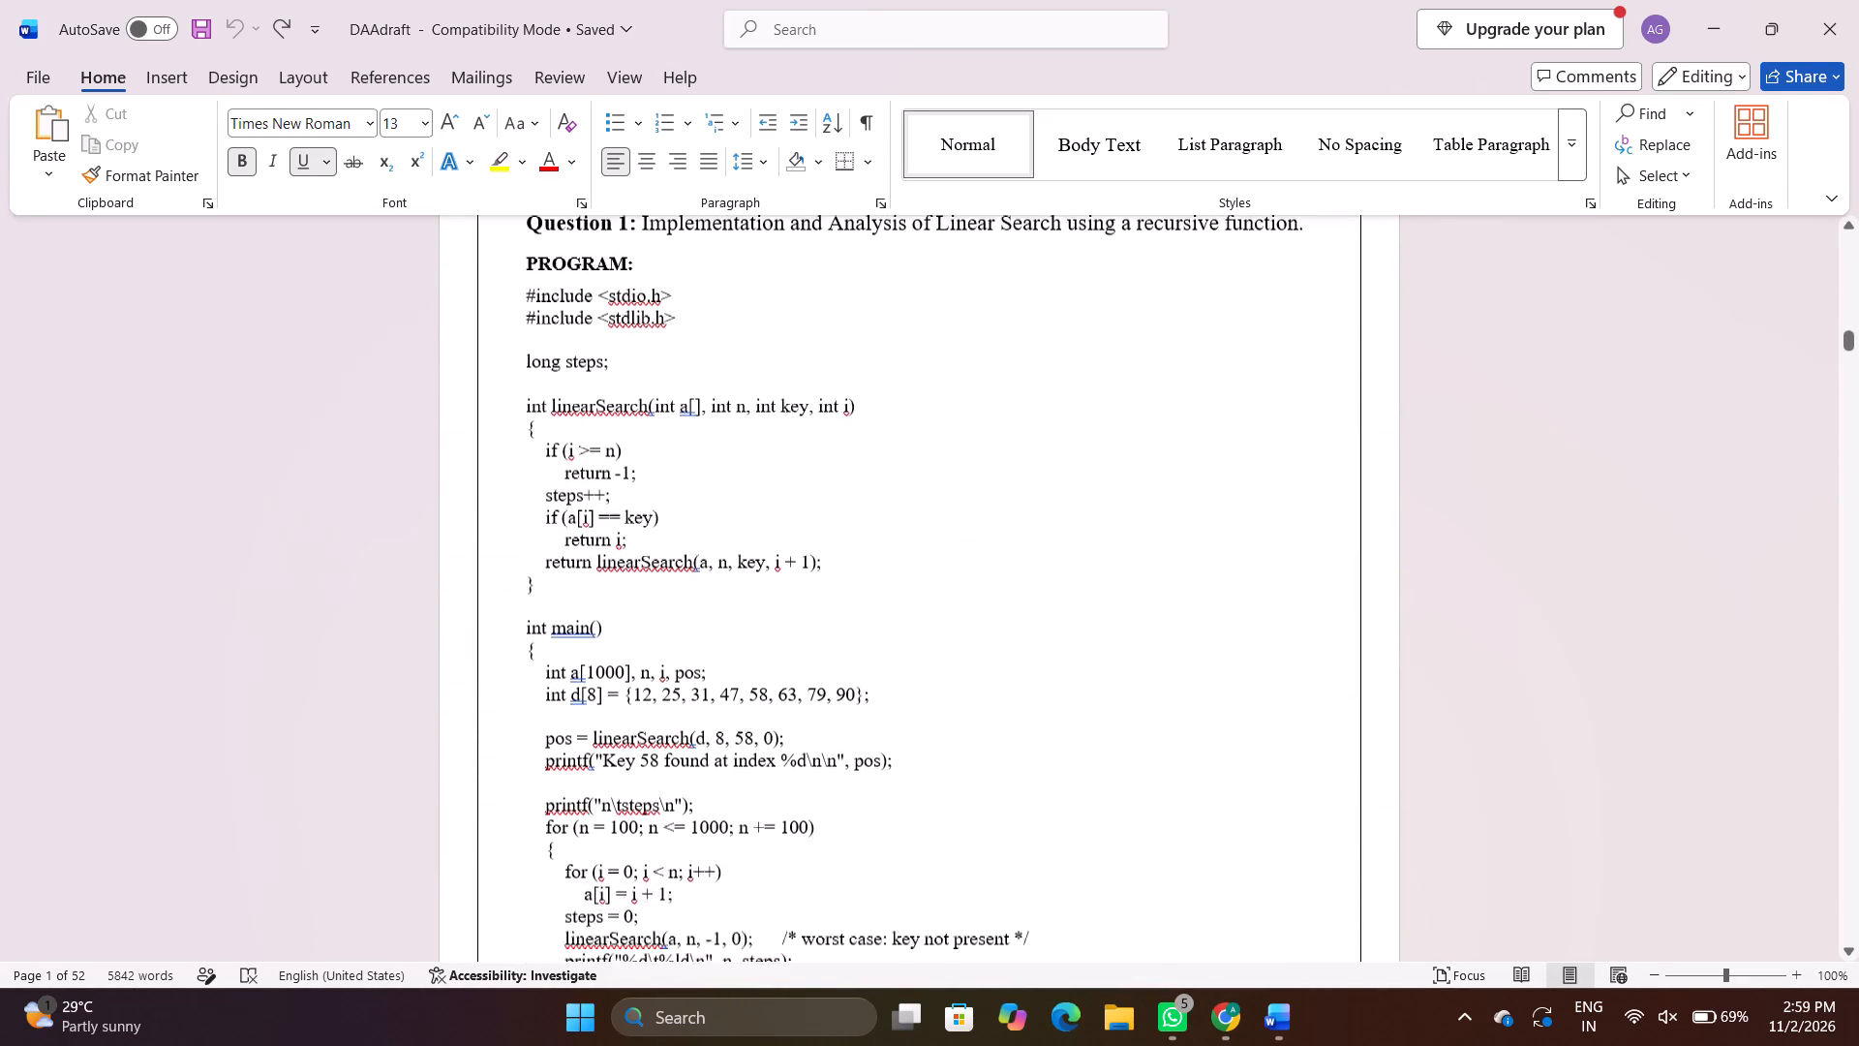
scroll(1239, 775, down, 4)
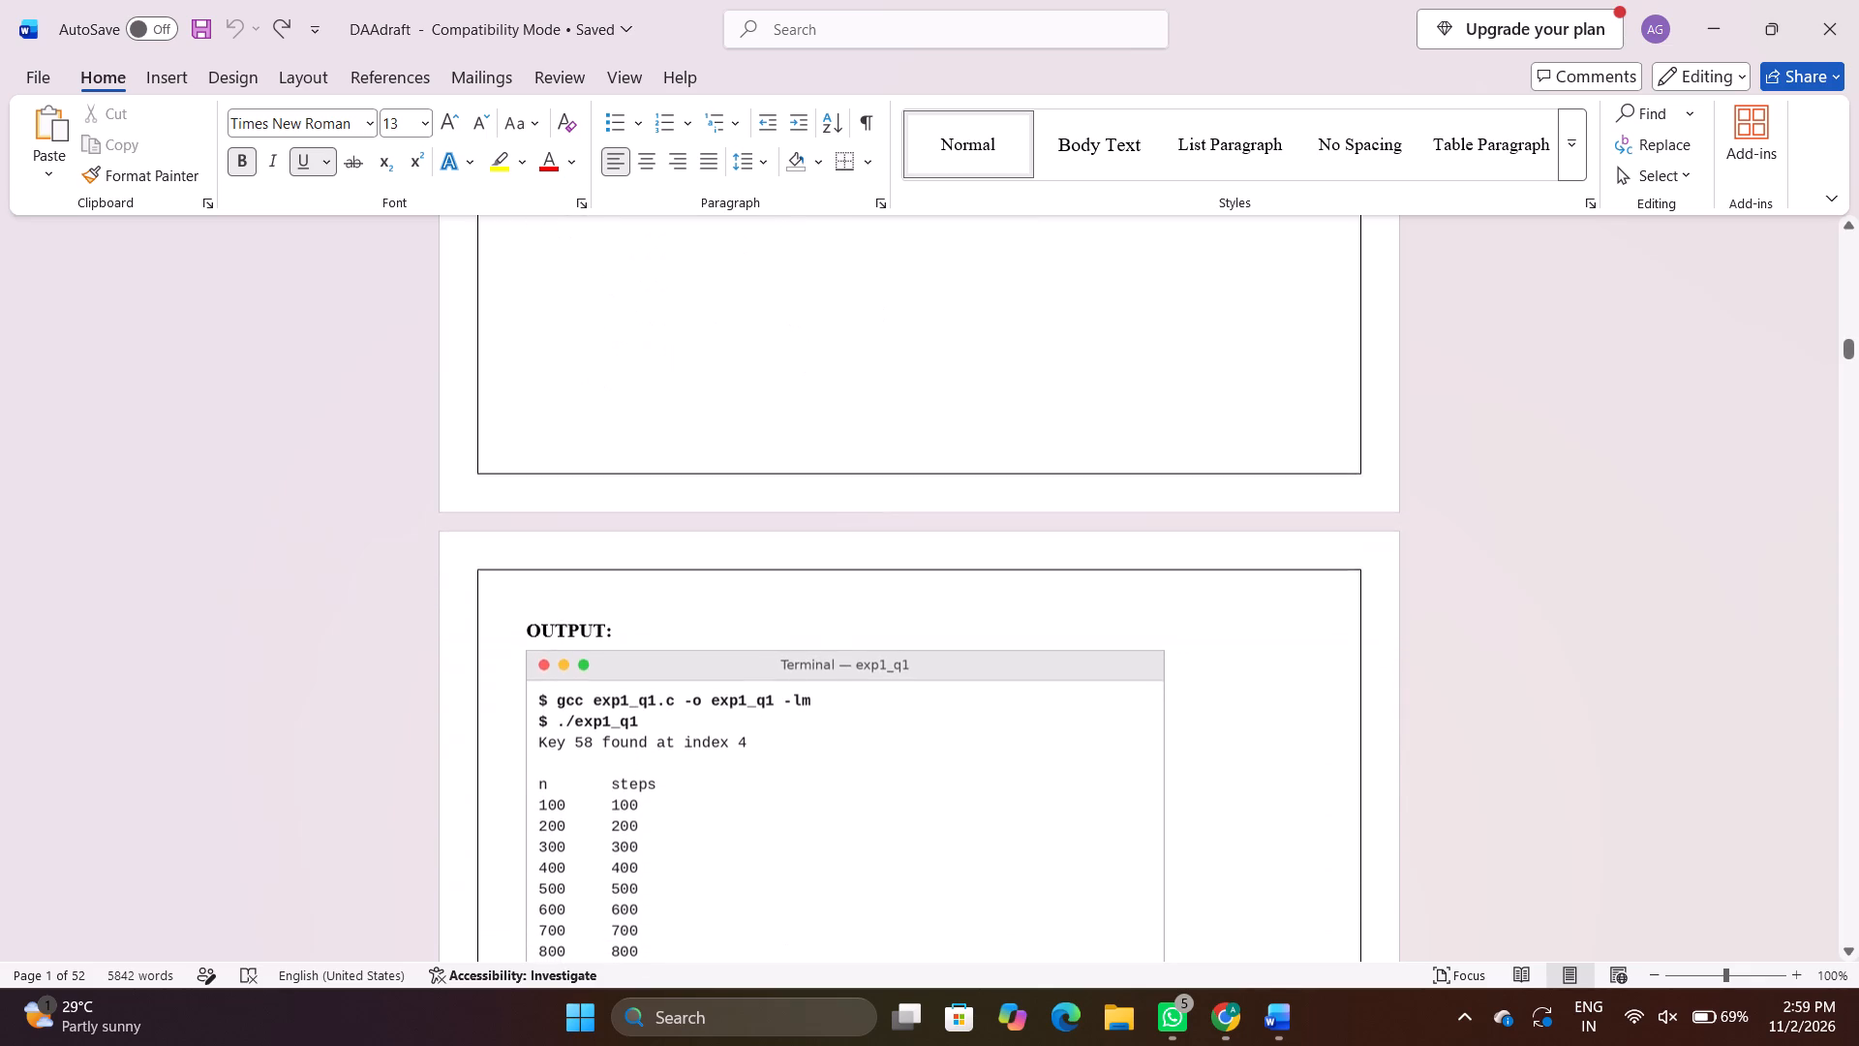
scroll(1239, 775, down, 2)
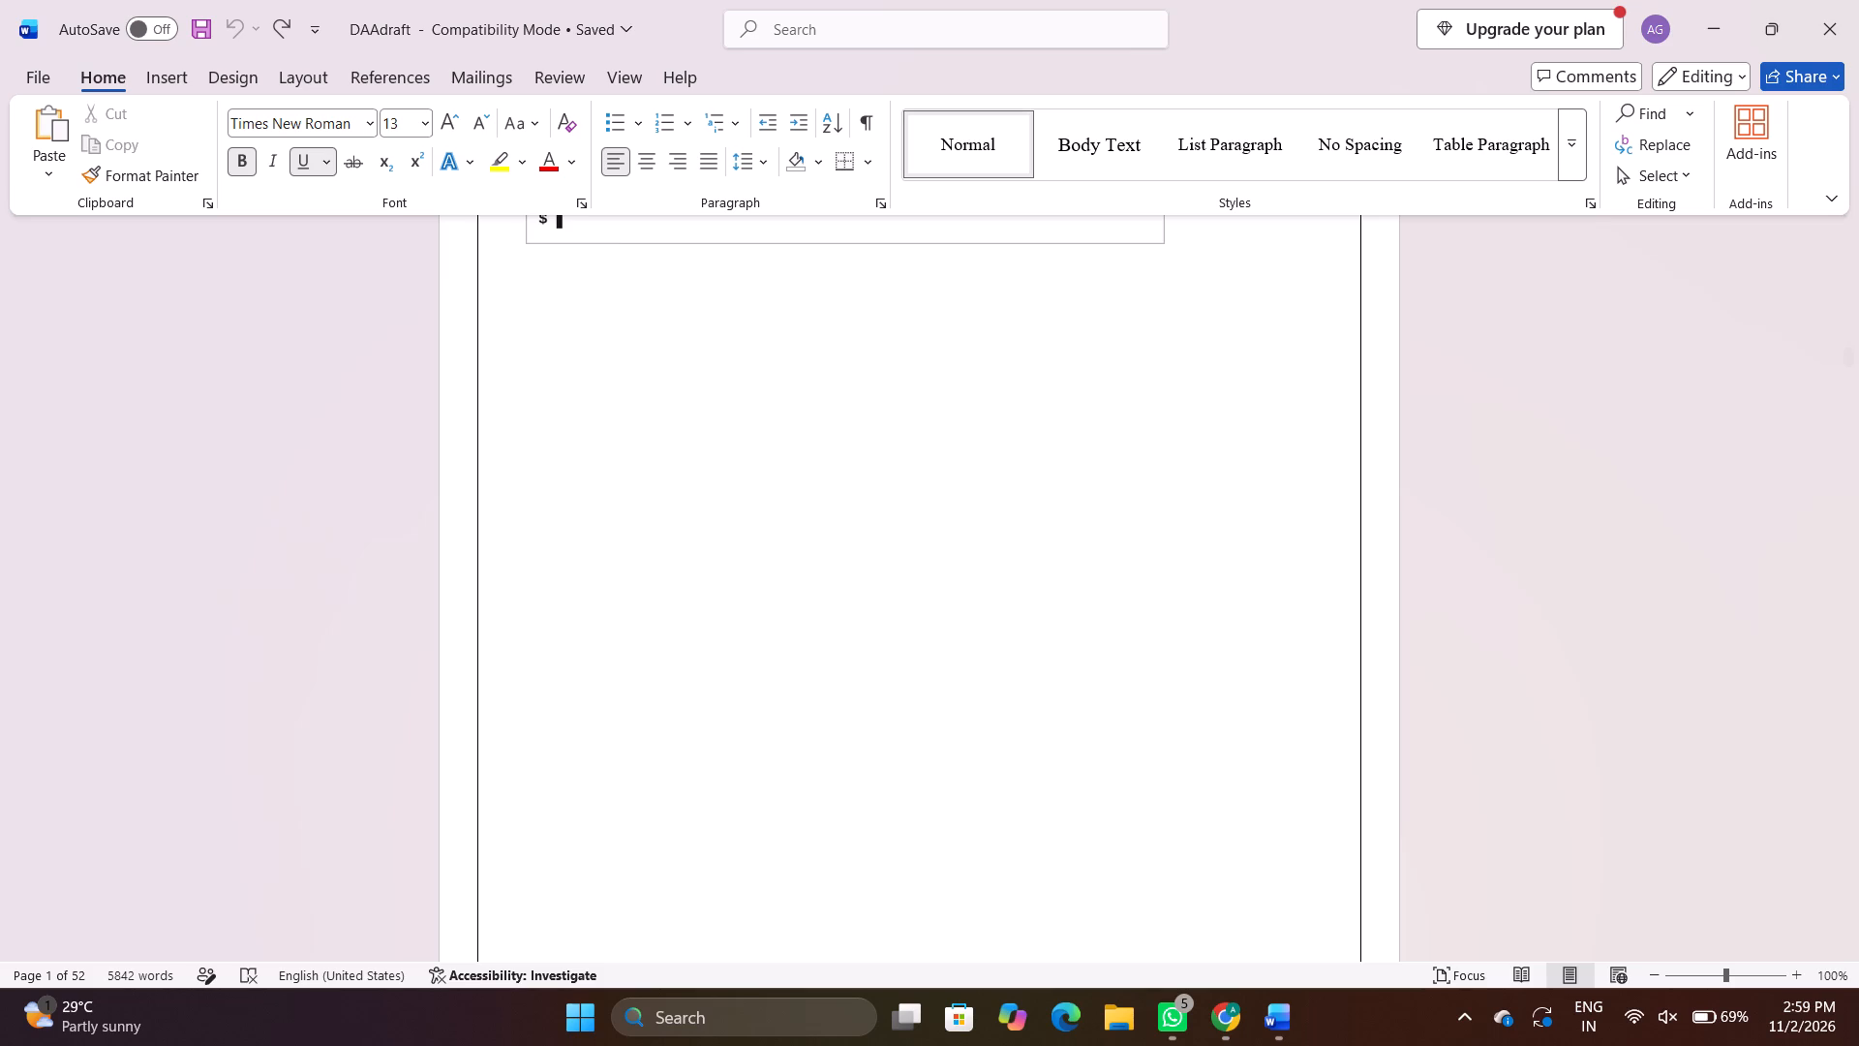
Return to the cover page and place the text cursor at the end of the Faculty Name blank.
scroll(1239, 775, up, 15)
scroll(1239, 775, down, 1)
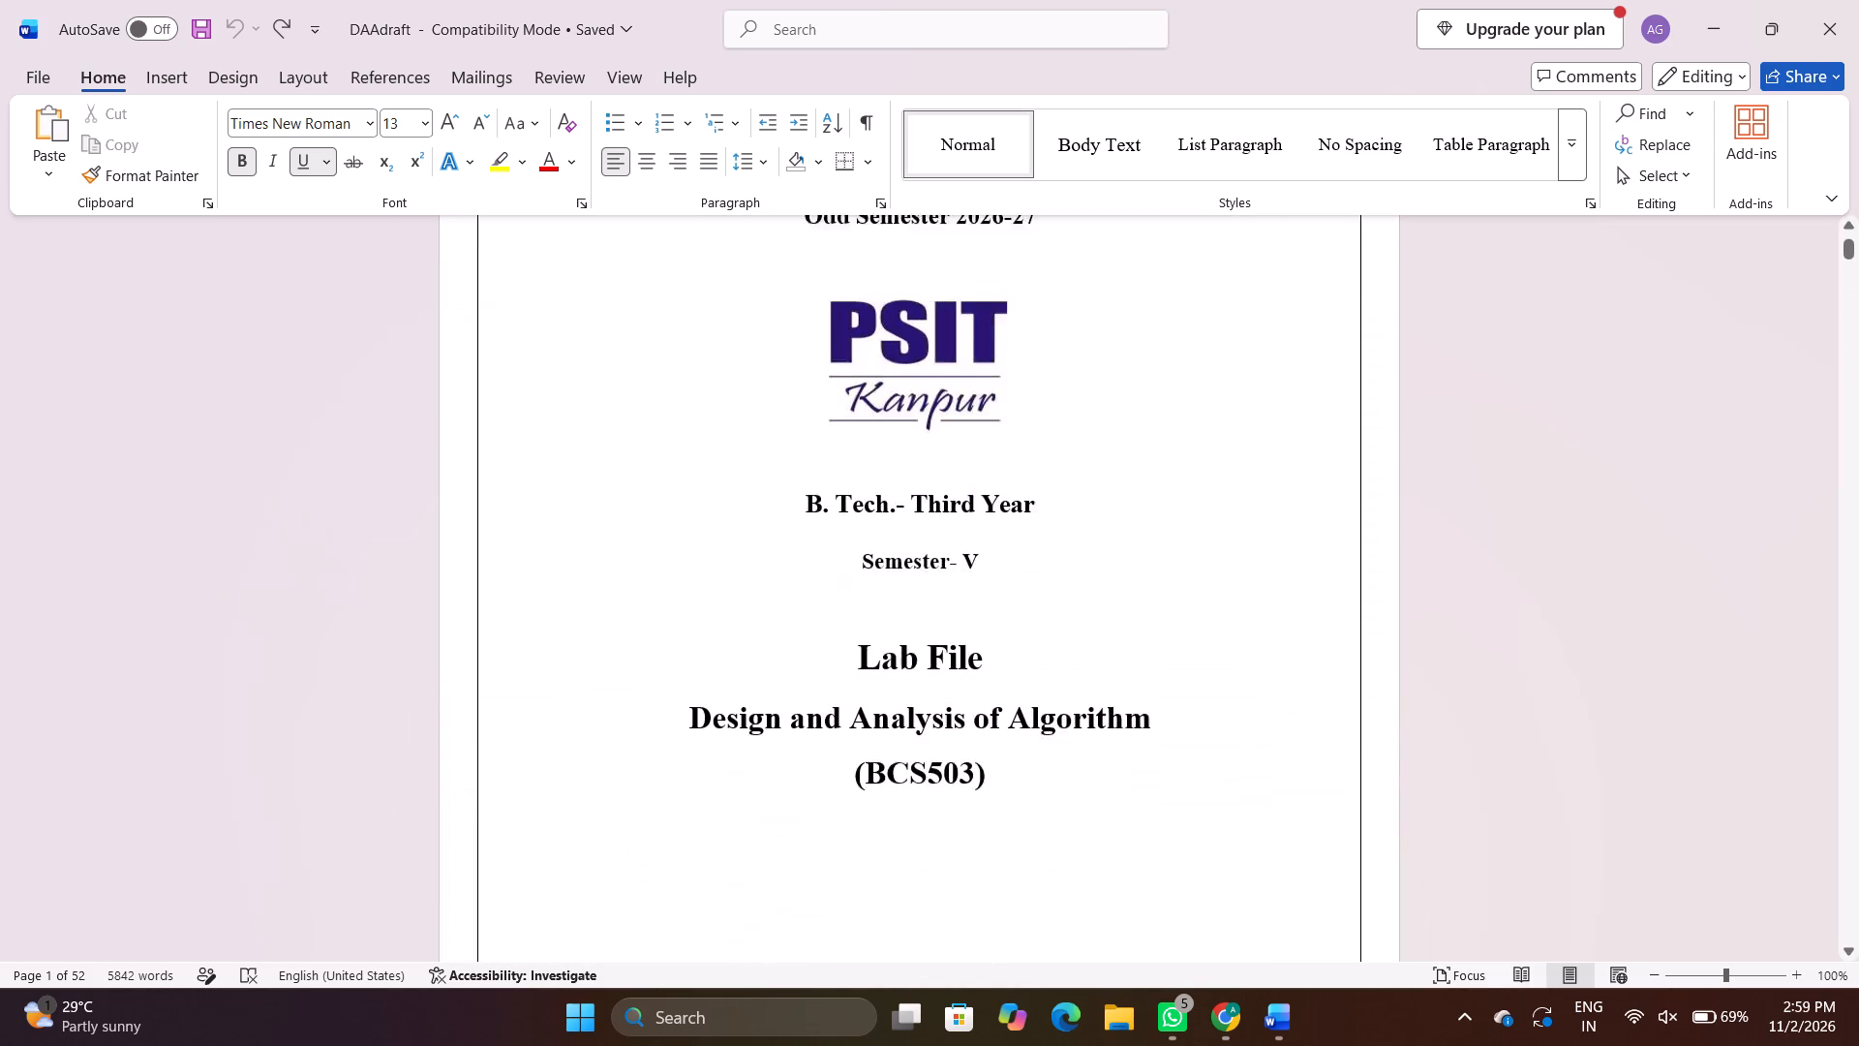
scroll(1239, 775, down, 2)
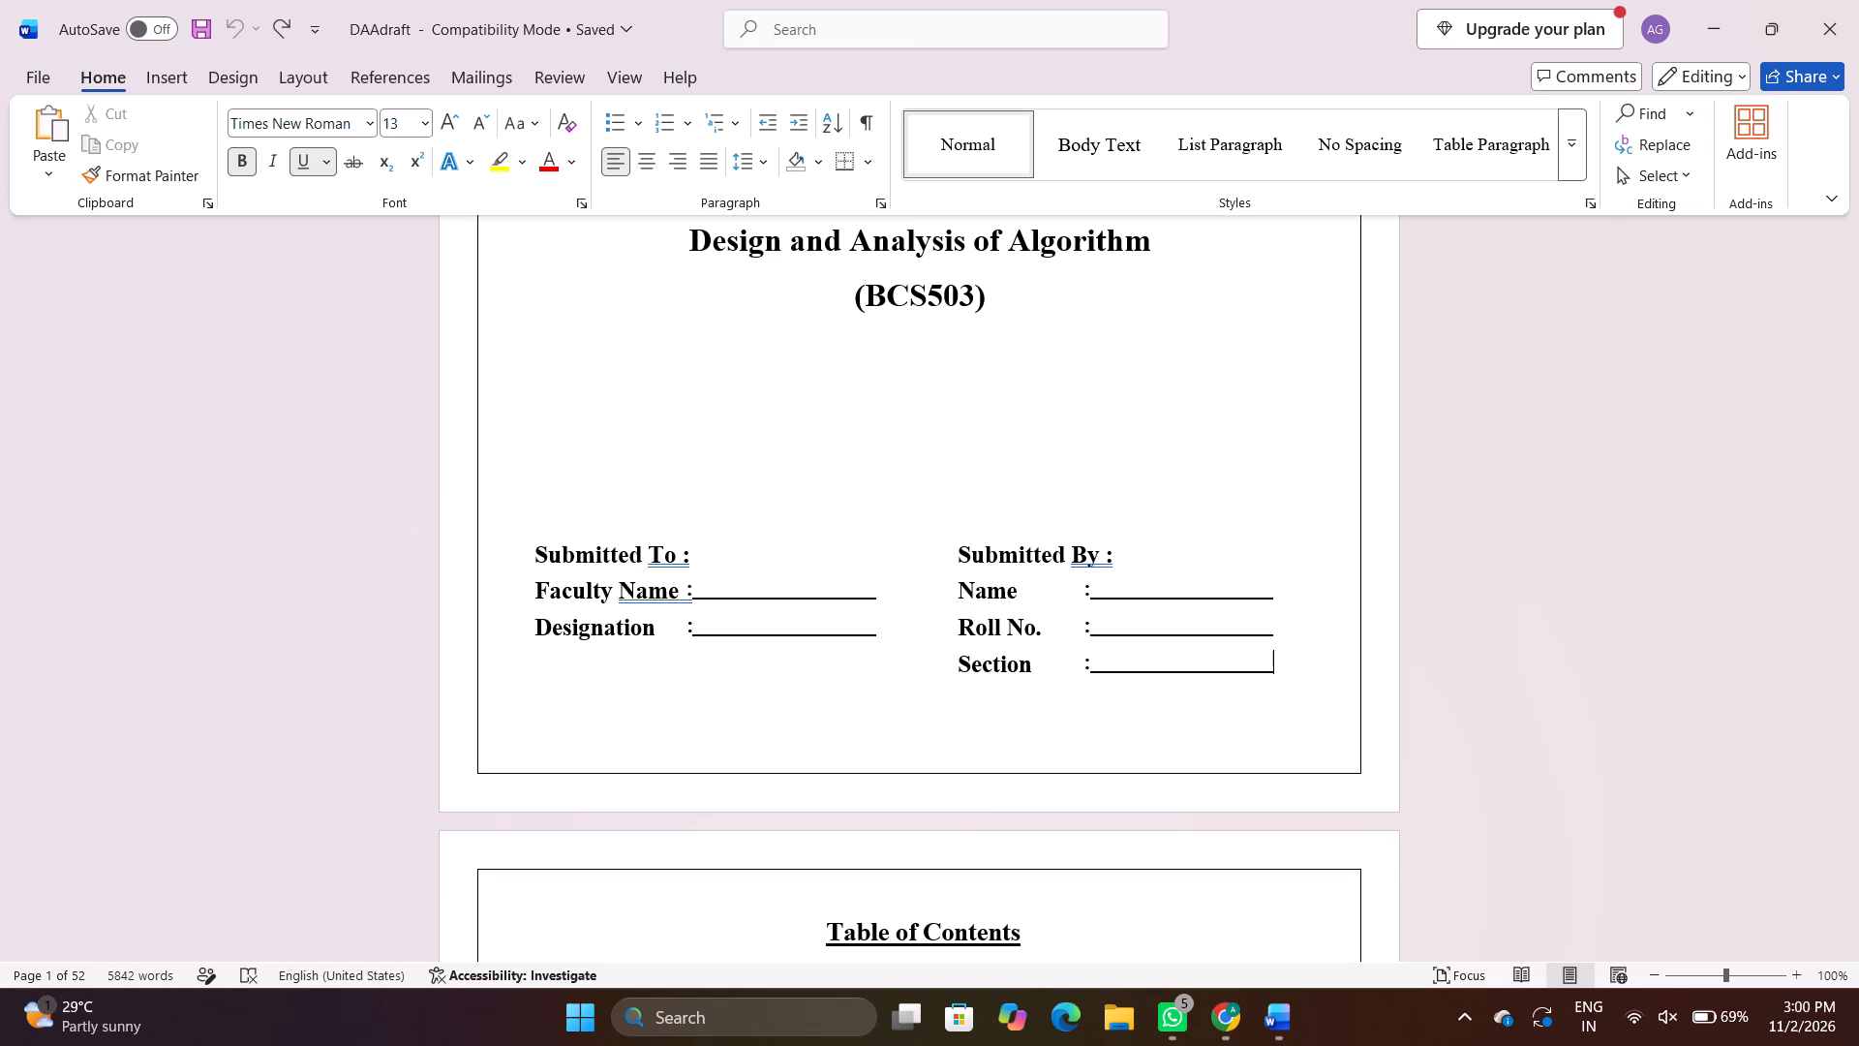
click(852, 616)
click(820, 575)
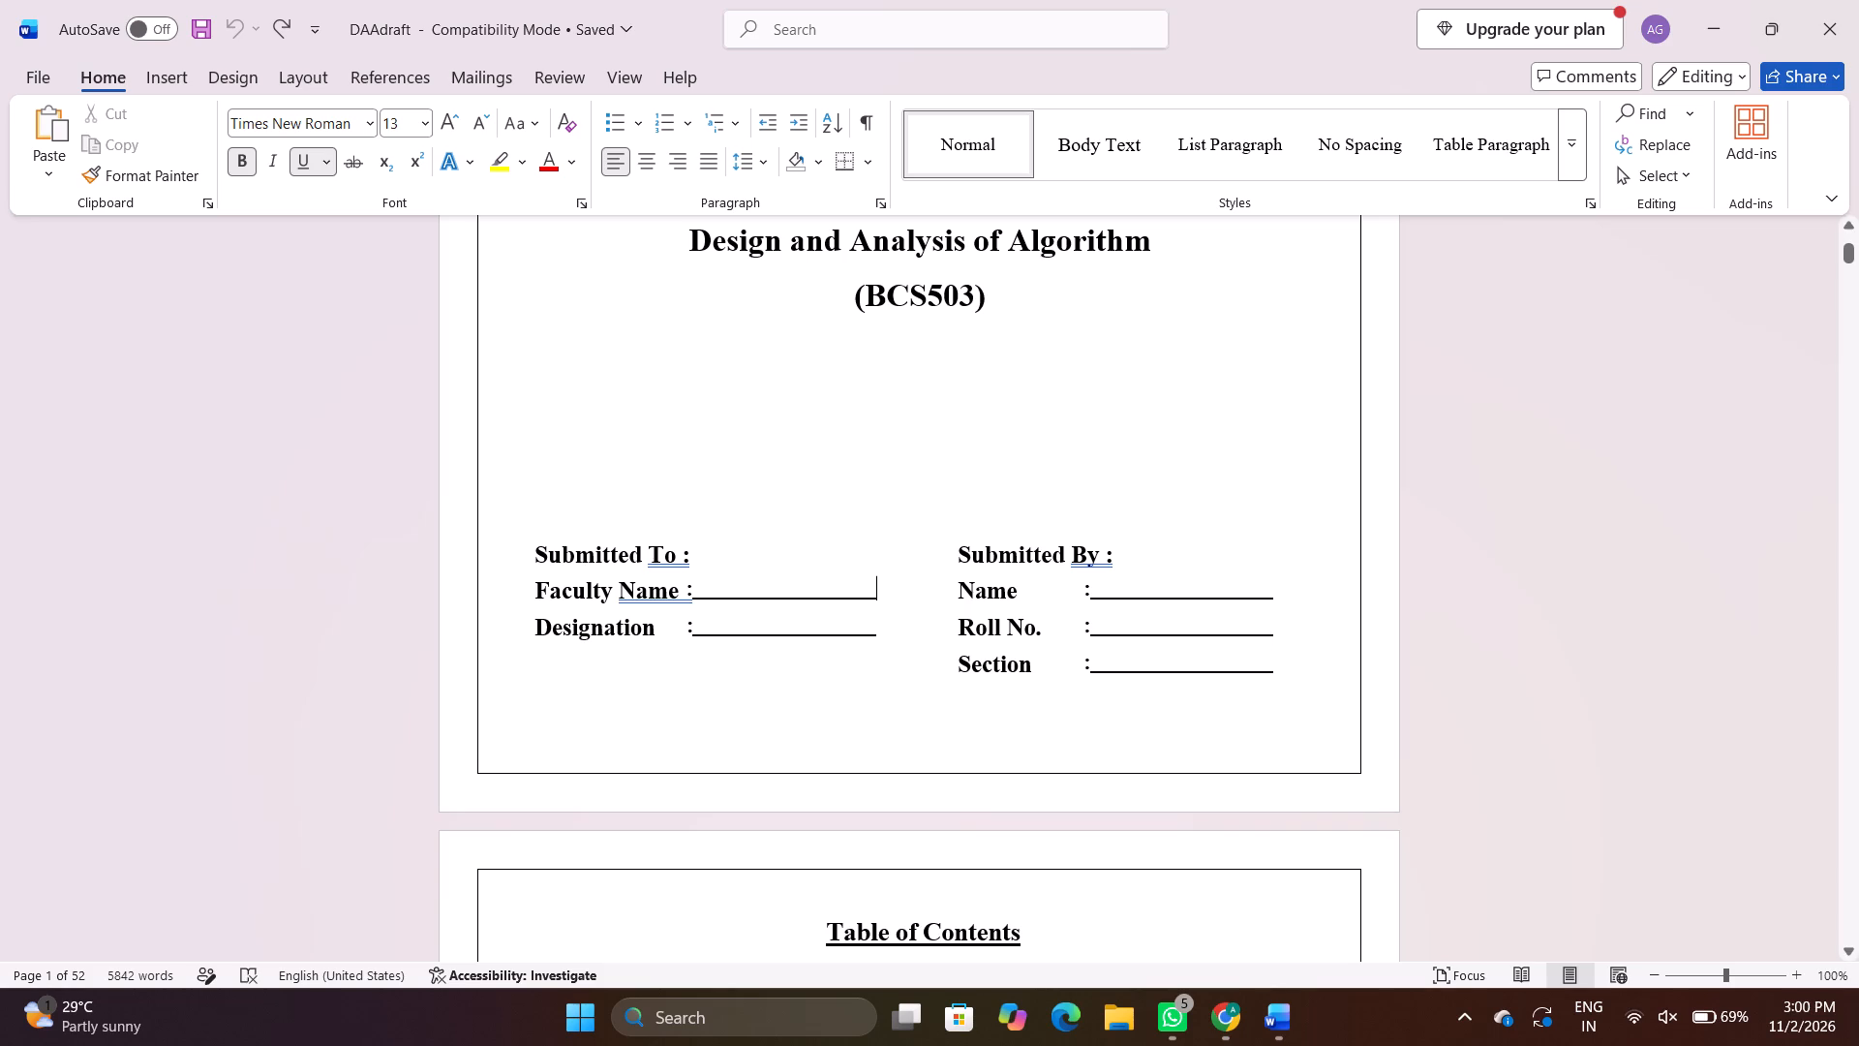
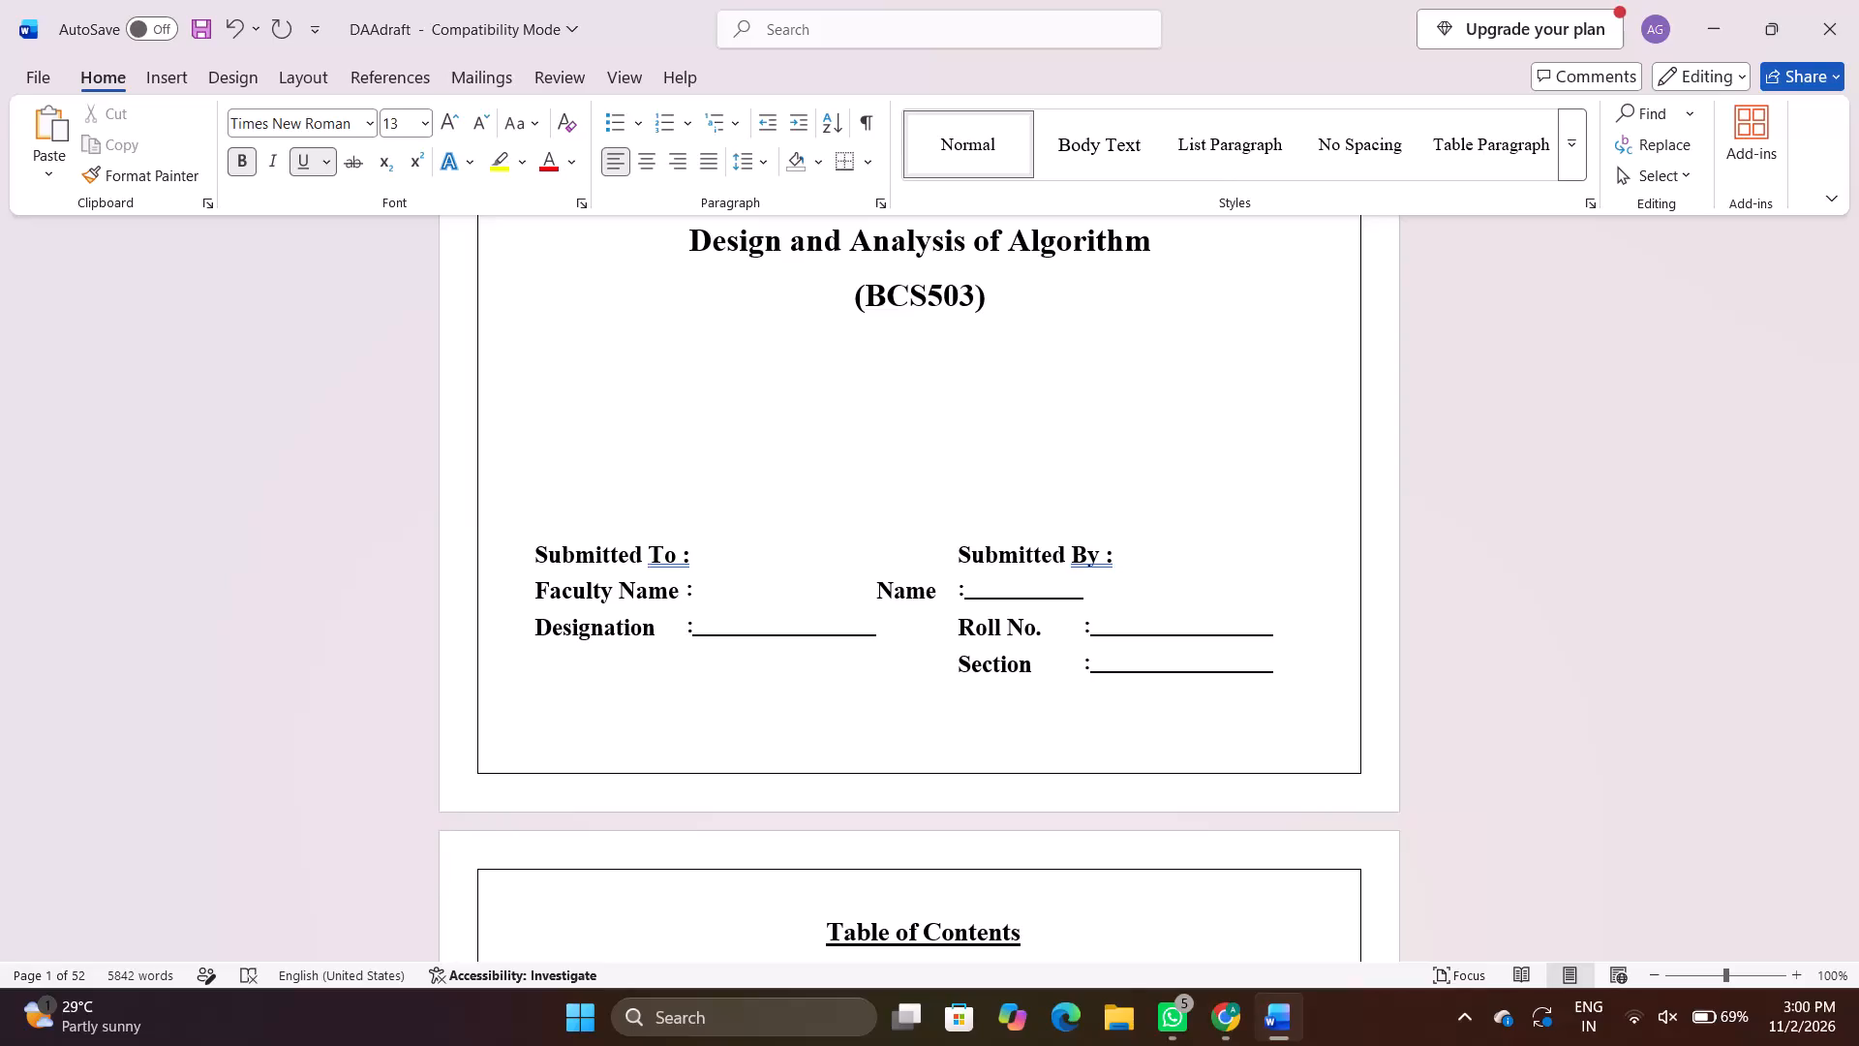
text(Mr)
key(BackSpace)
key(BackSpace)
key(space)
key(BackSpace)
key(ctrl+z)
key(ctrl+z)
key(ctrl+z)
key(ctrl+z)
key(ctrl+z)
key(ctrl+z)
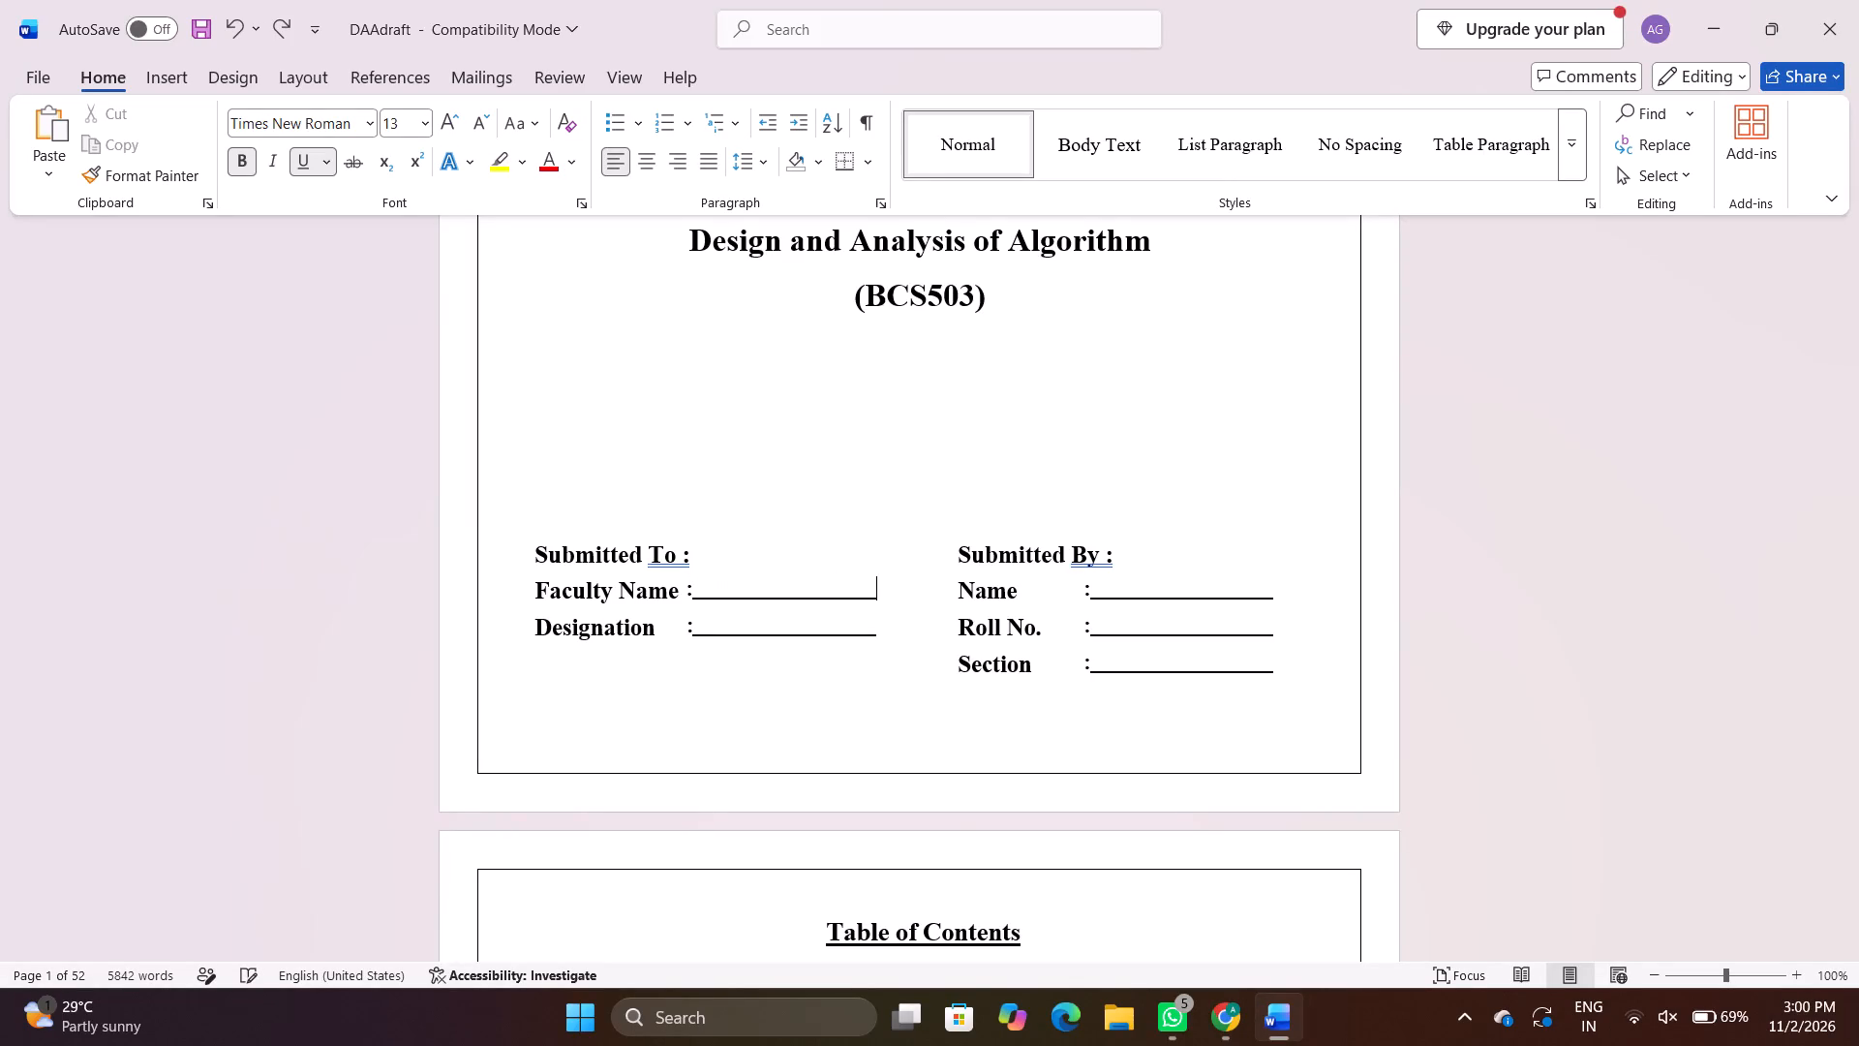
Enter the faculty member's name with the title "Mr." after the Faculty Name colon, spaced from the colon and ahead of the blank line.
click(788, 596)
key(Down)
key(Up)
key(Left)
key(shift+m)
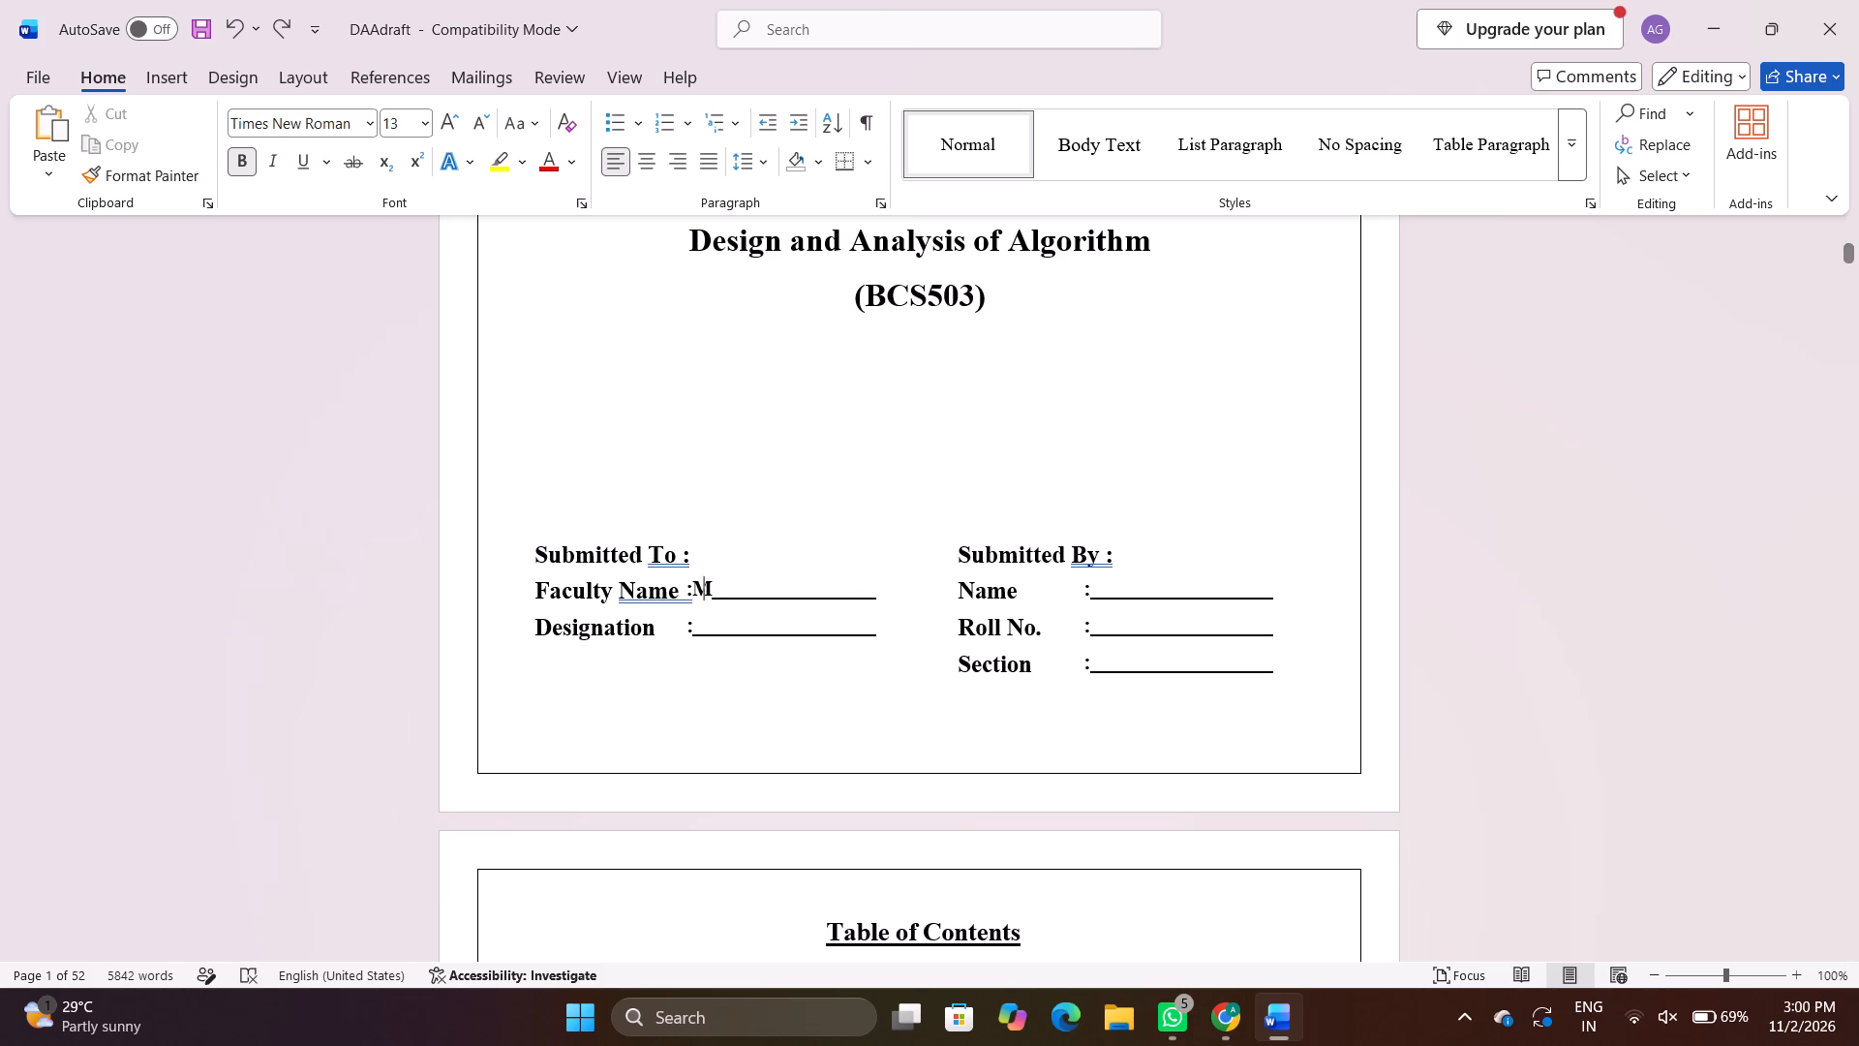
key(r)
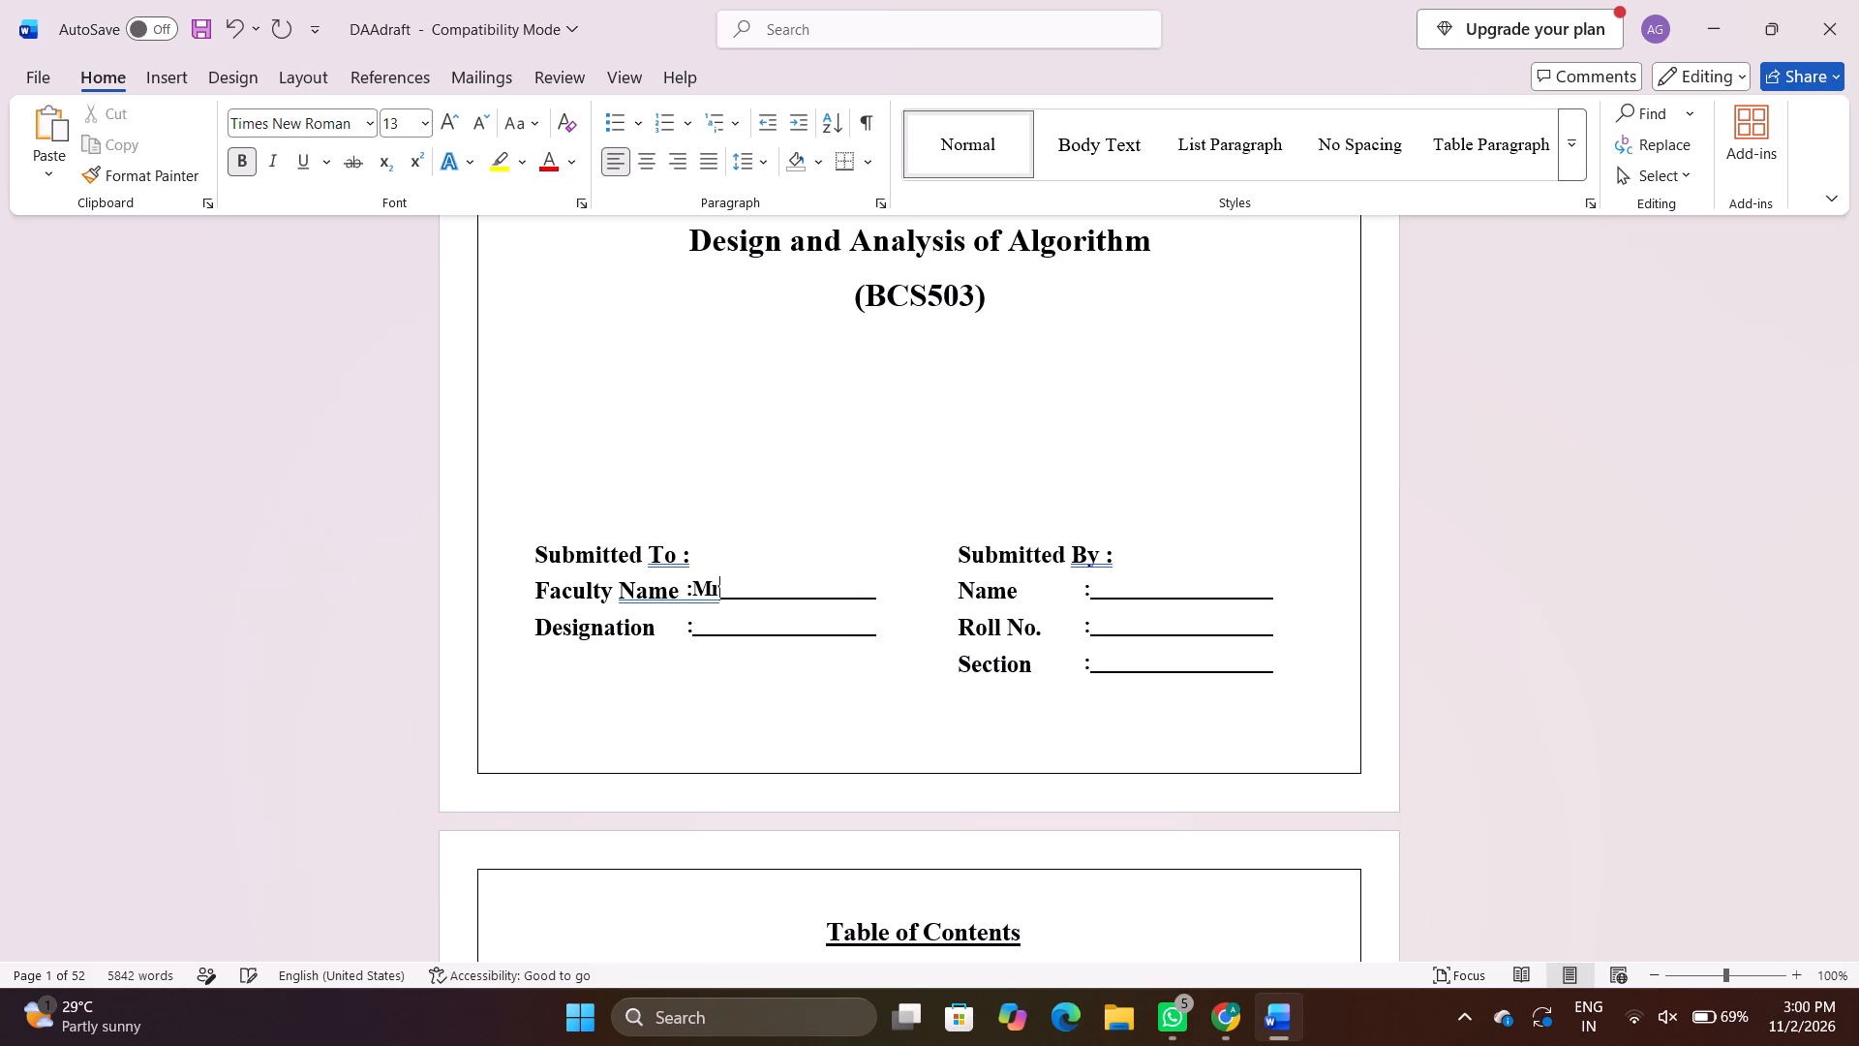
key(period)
key(Left)
key(Left)
key(Left)
key(Left)
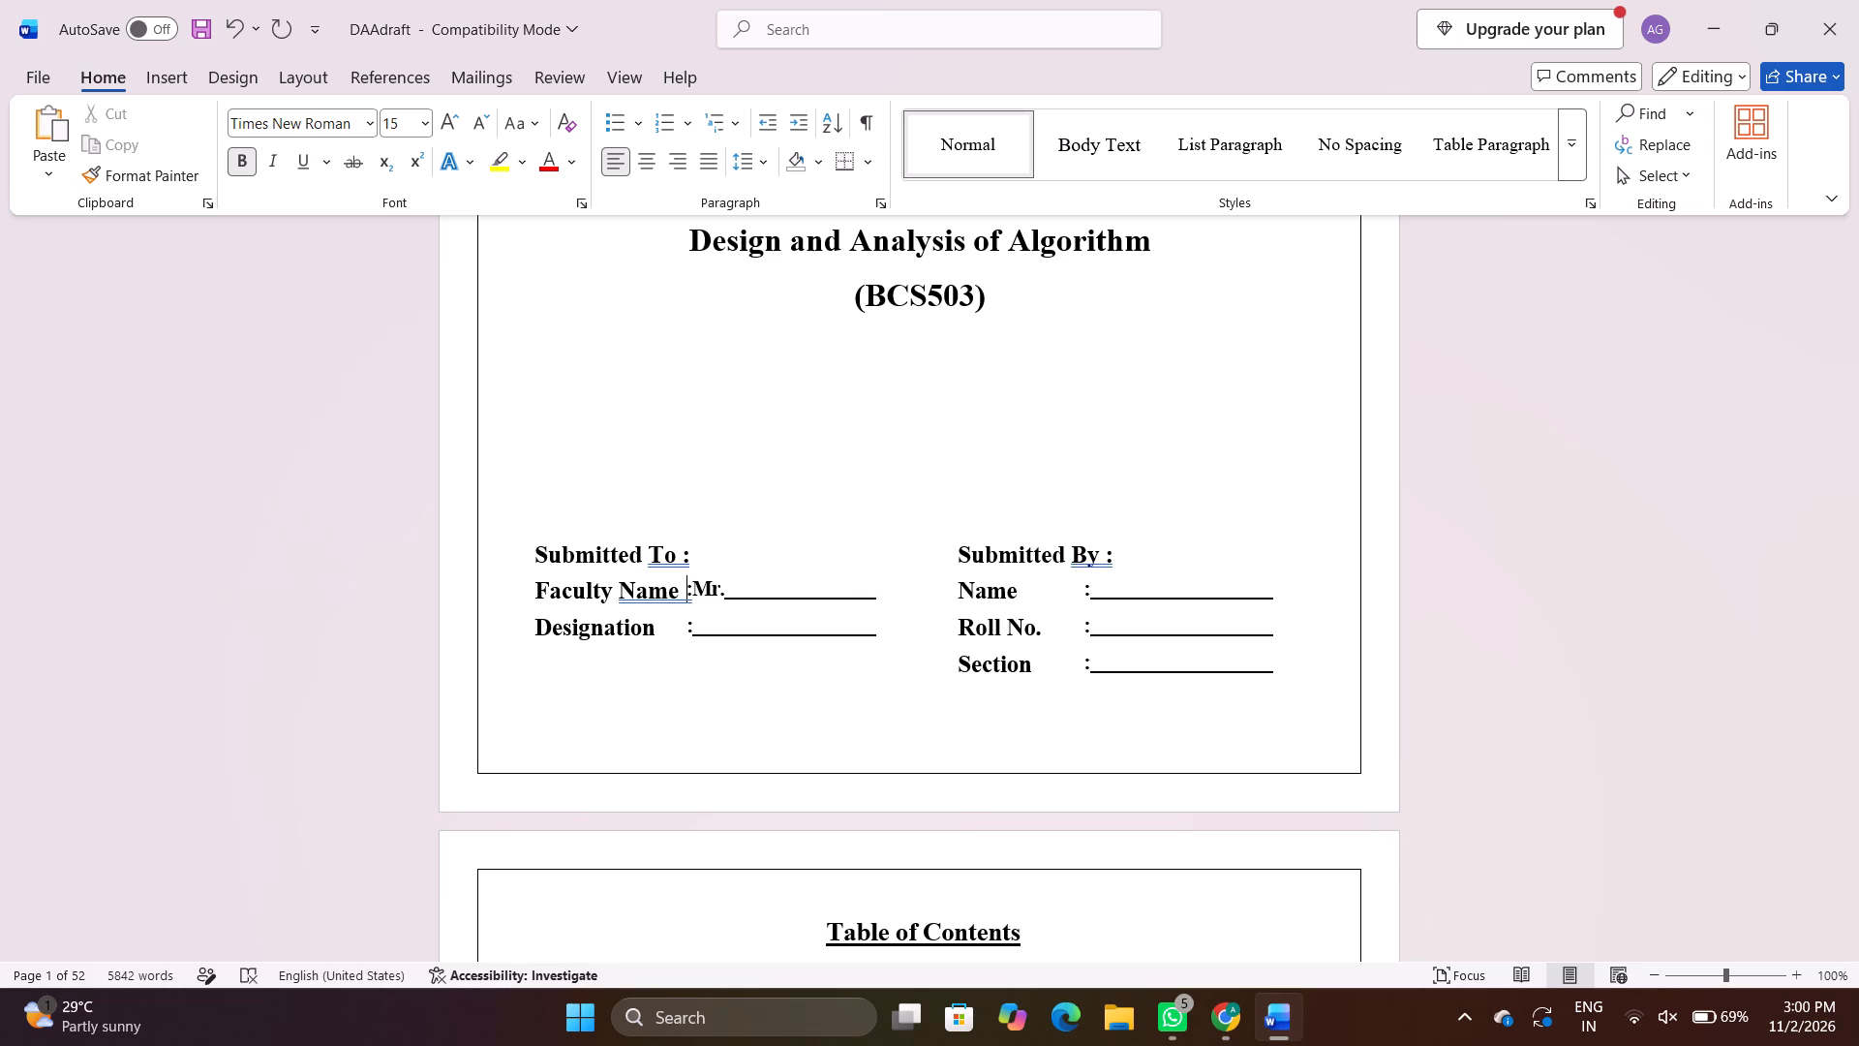
key(Right)
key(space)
key(Right)
key(Right)
key(Right)
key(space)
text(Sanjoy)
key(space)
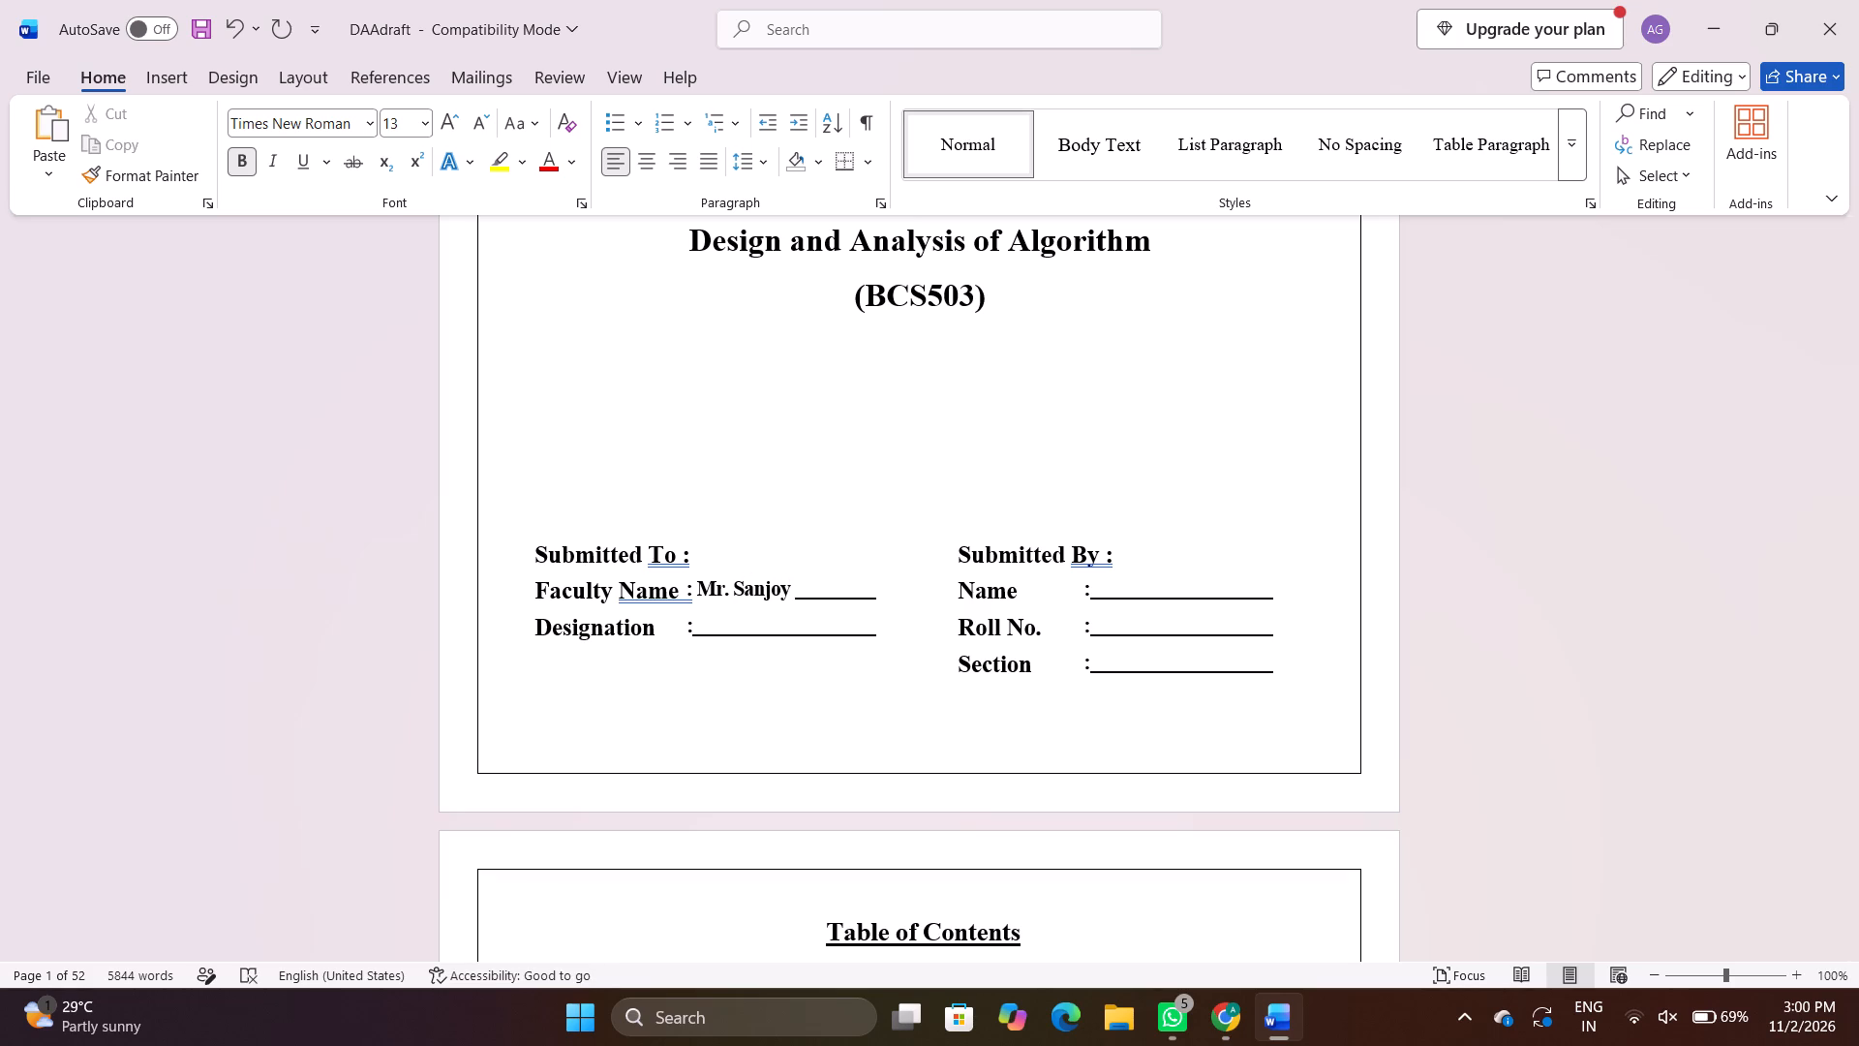
Enter the faculty member's designation, beginning with "Assistan", after the Designation colon, spaced from the colon and ahead of the blank line.
click(788, 619)
key(Left)
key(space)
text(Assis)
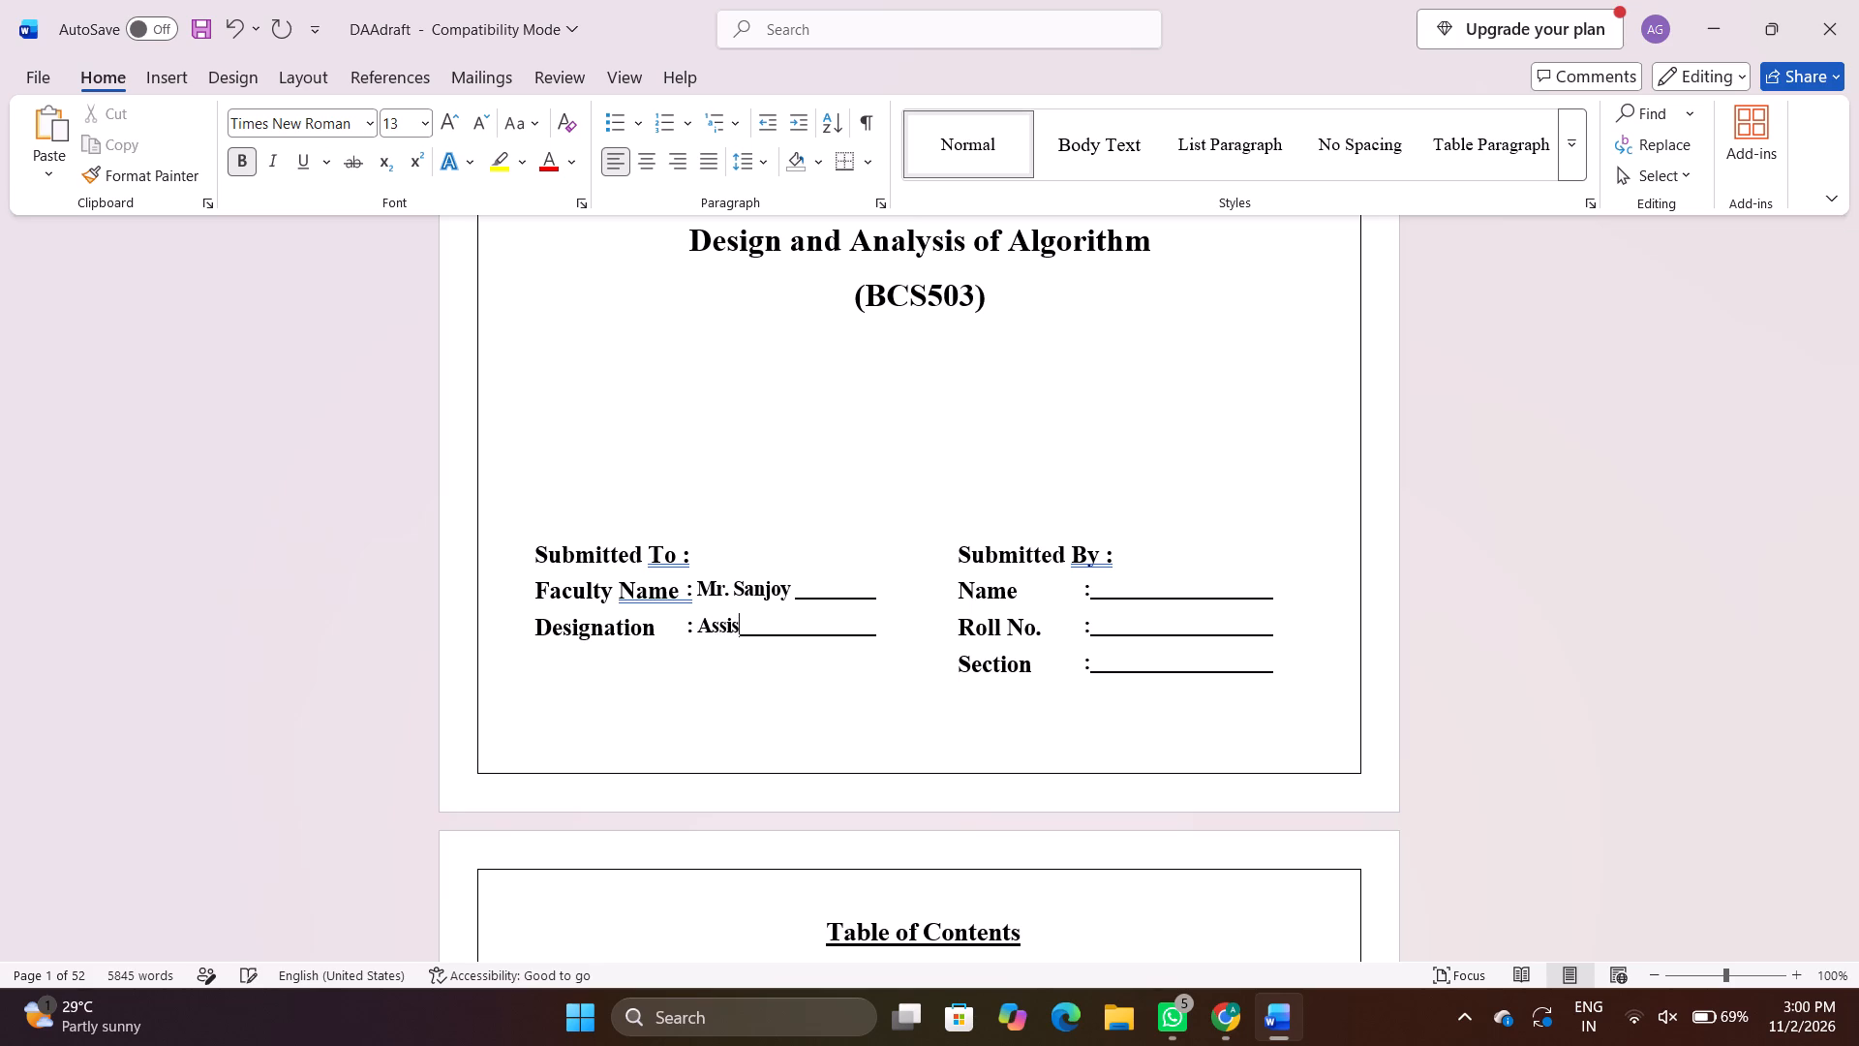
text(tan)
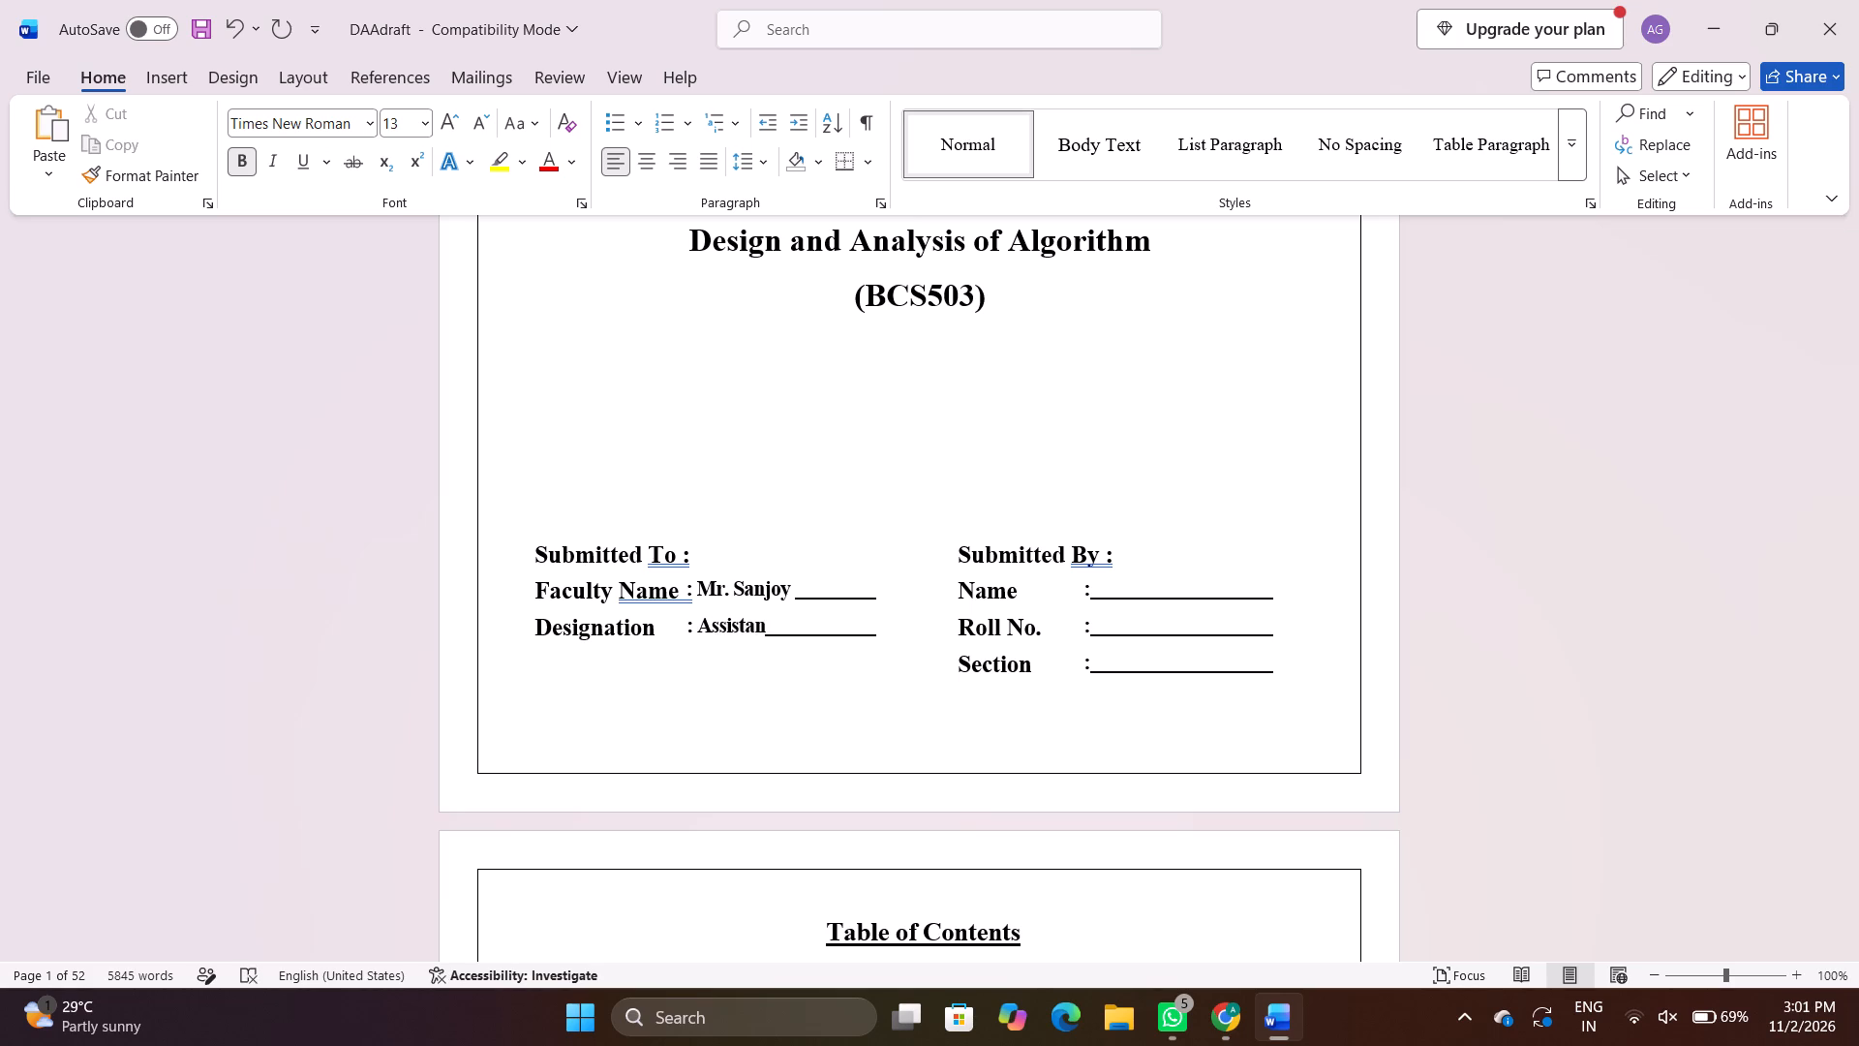
Complete the Designation entry as "Assistant Professor" and the faculty member's name on the cover page, removing the leftover blank underlines.
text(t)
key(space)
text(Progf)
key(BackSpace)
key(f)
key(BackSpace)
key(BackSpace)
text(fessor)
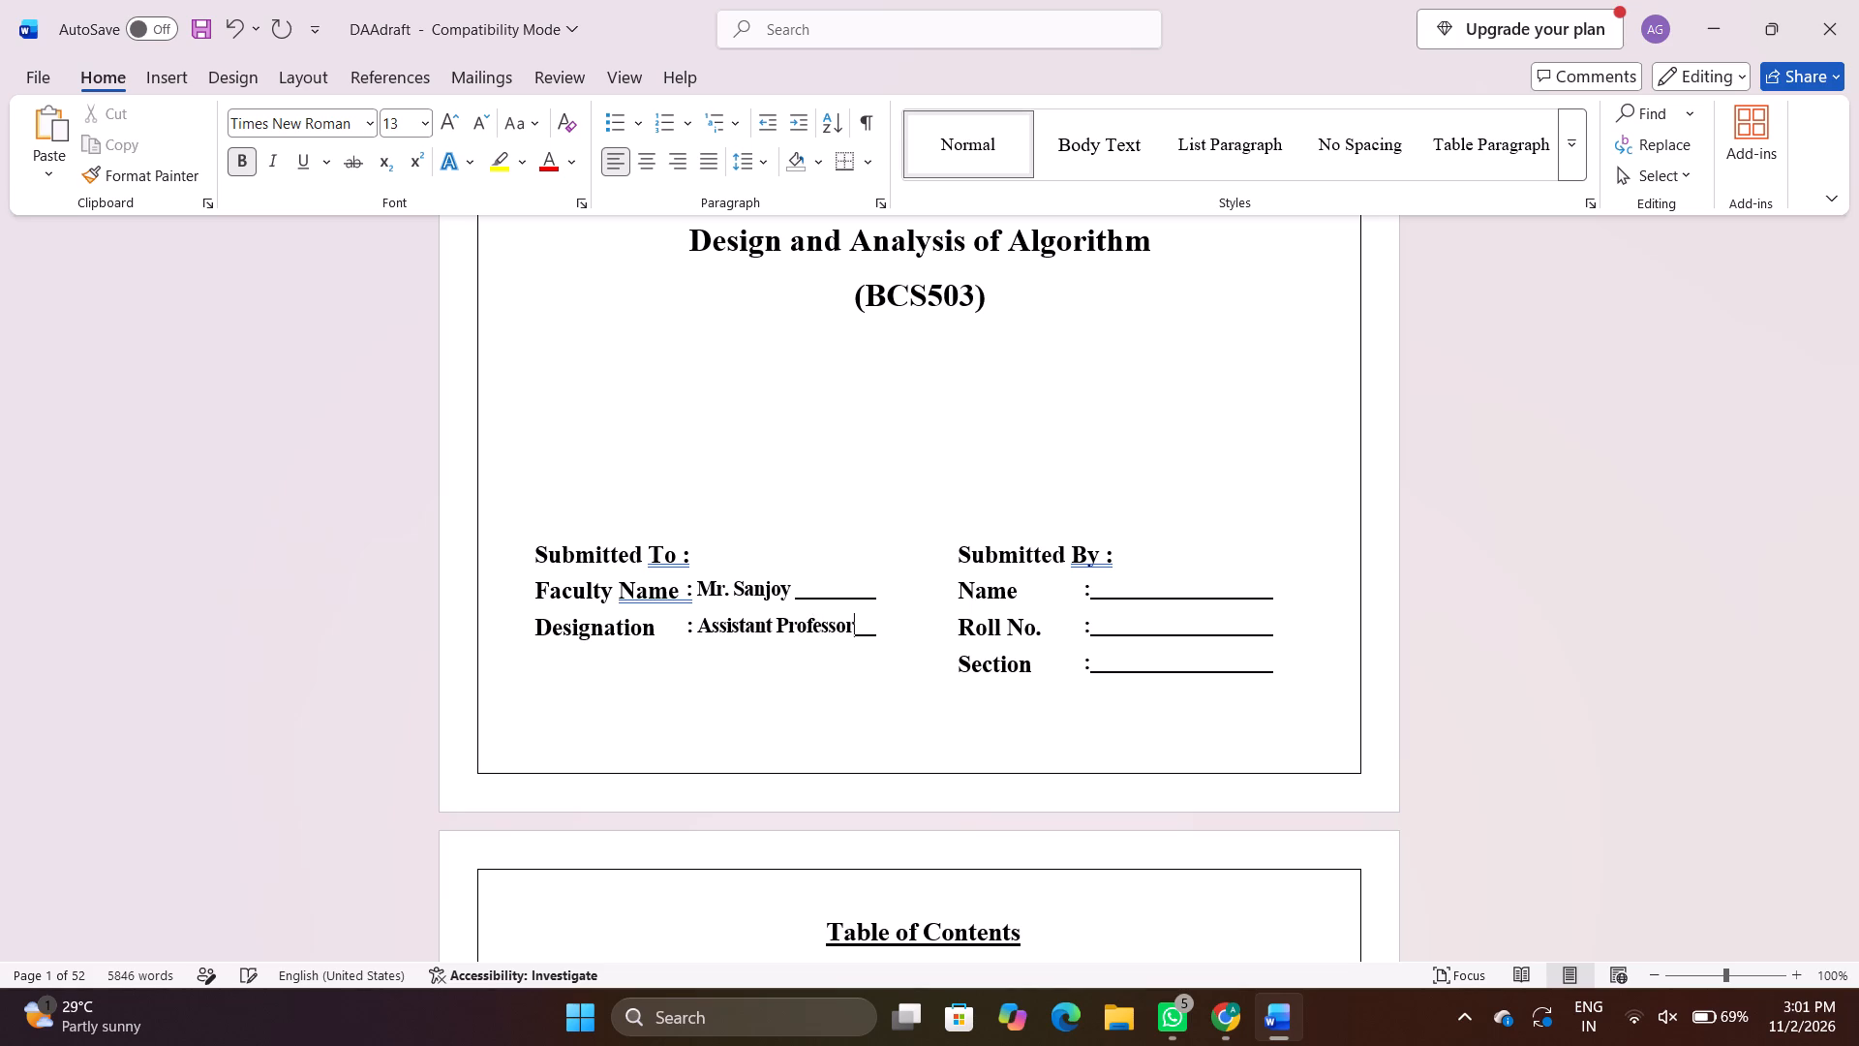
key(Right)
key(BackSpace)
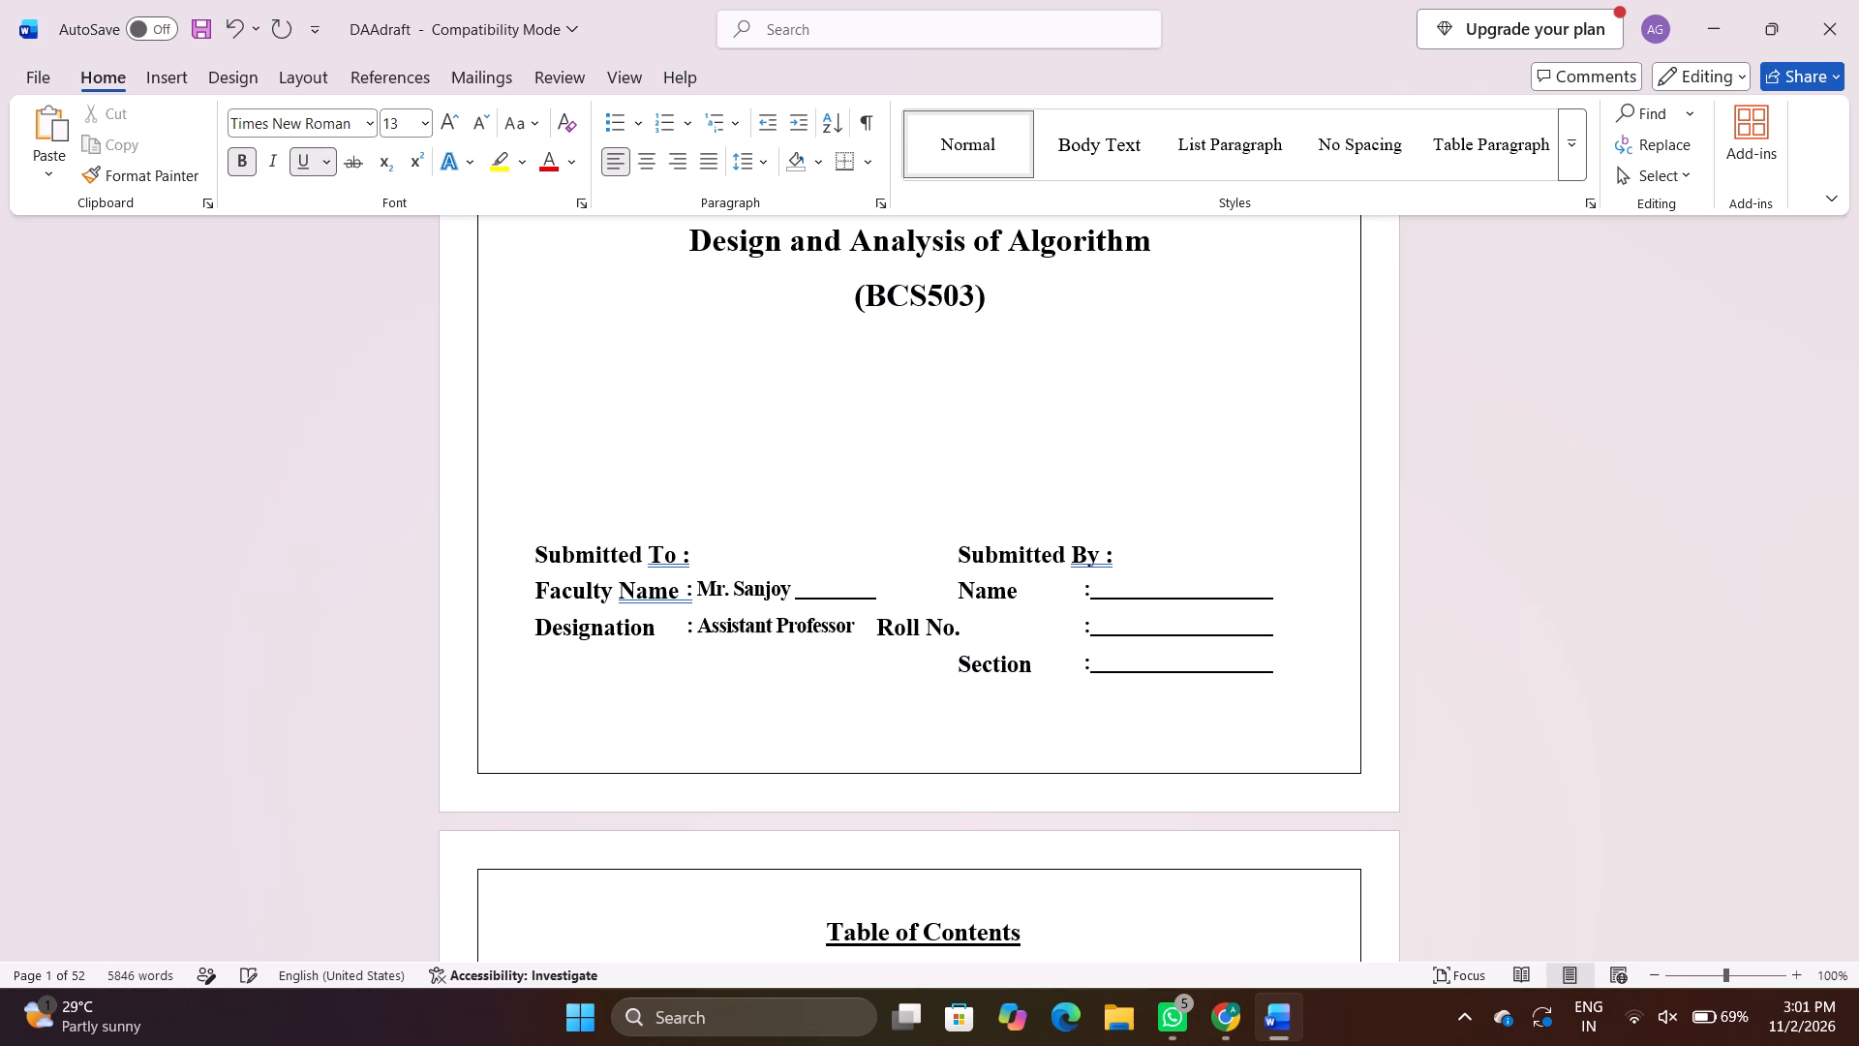
Undo the last deletion in the Designation row and add plain spaces after "Assistant Professor" to keep Roll No. aligned.
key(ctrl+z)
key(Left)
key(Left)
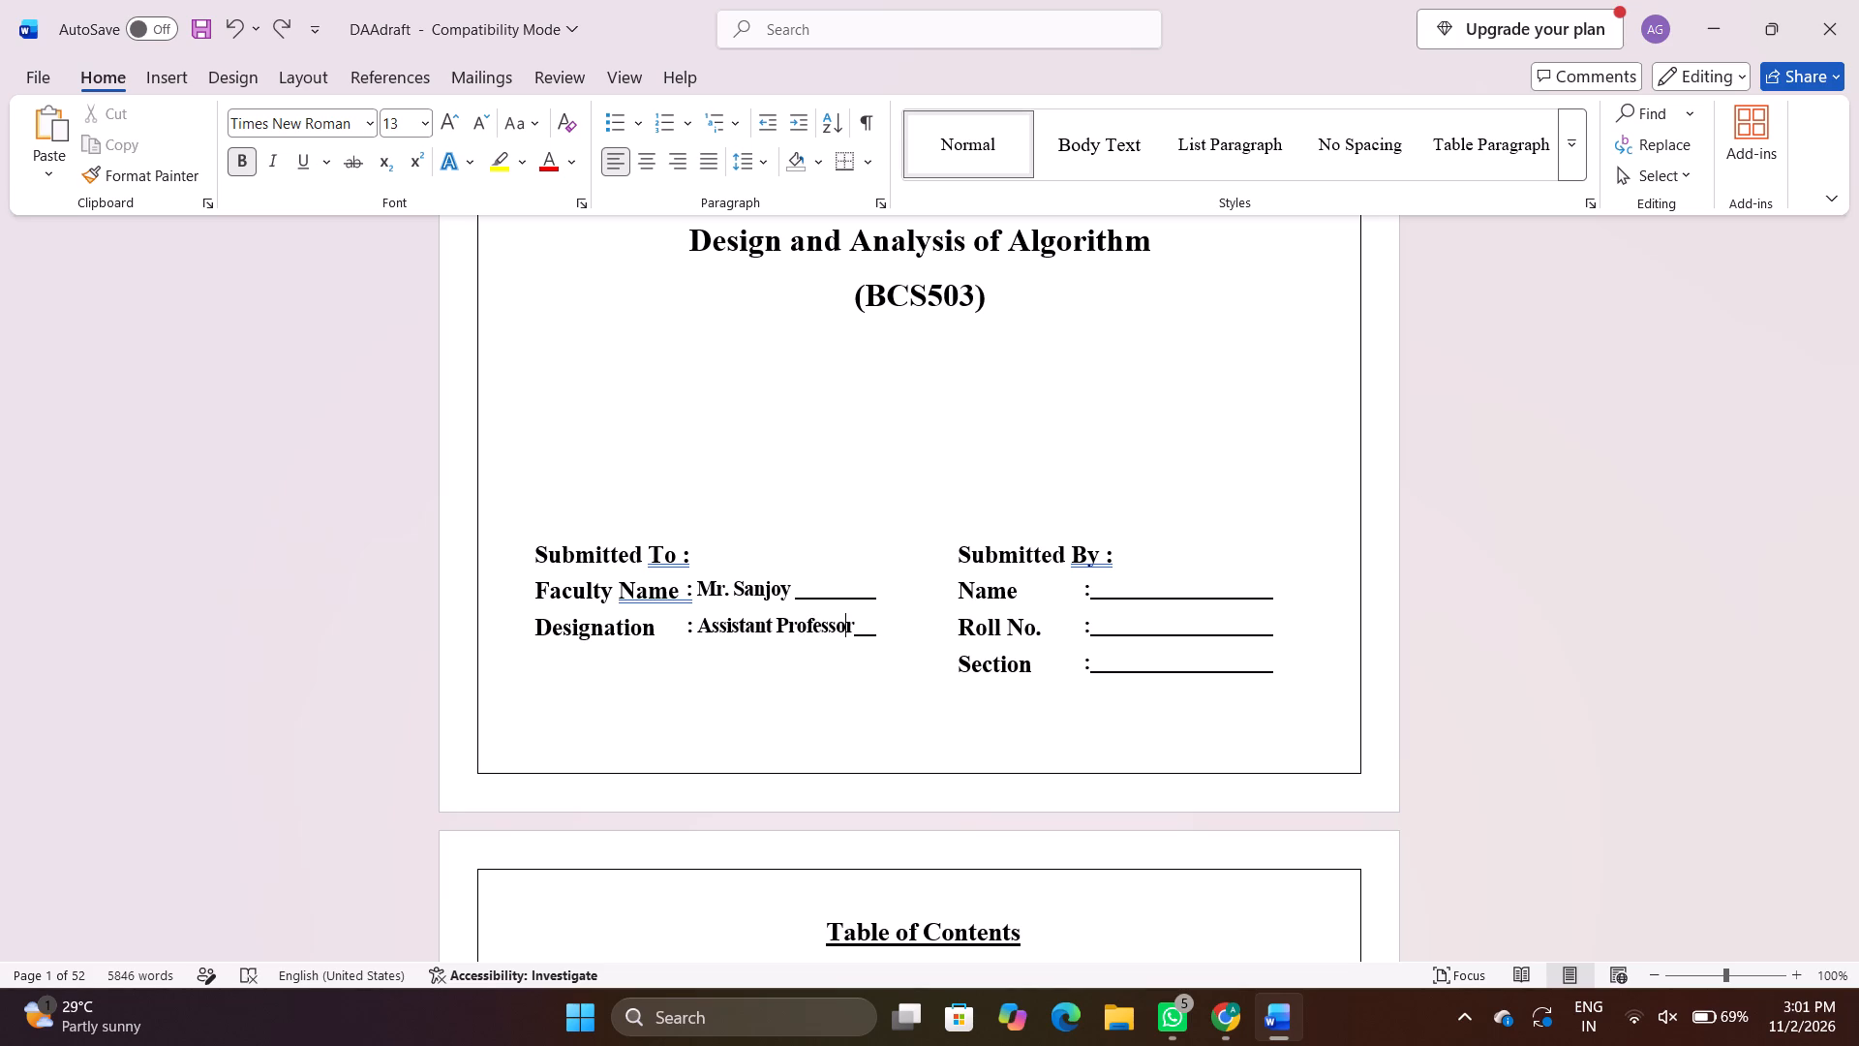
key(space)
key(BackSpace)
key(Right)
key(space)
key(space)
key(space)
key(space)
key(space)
Complete the Faculty Name entry on the cover page by adding the faculty member's surname.
click(826, 588)
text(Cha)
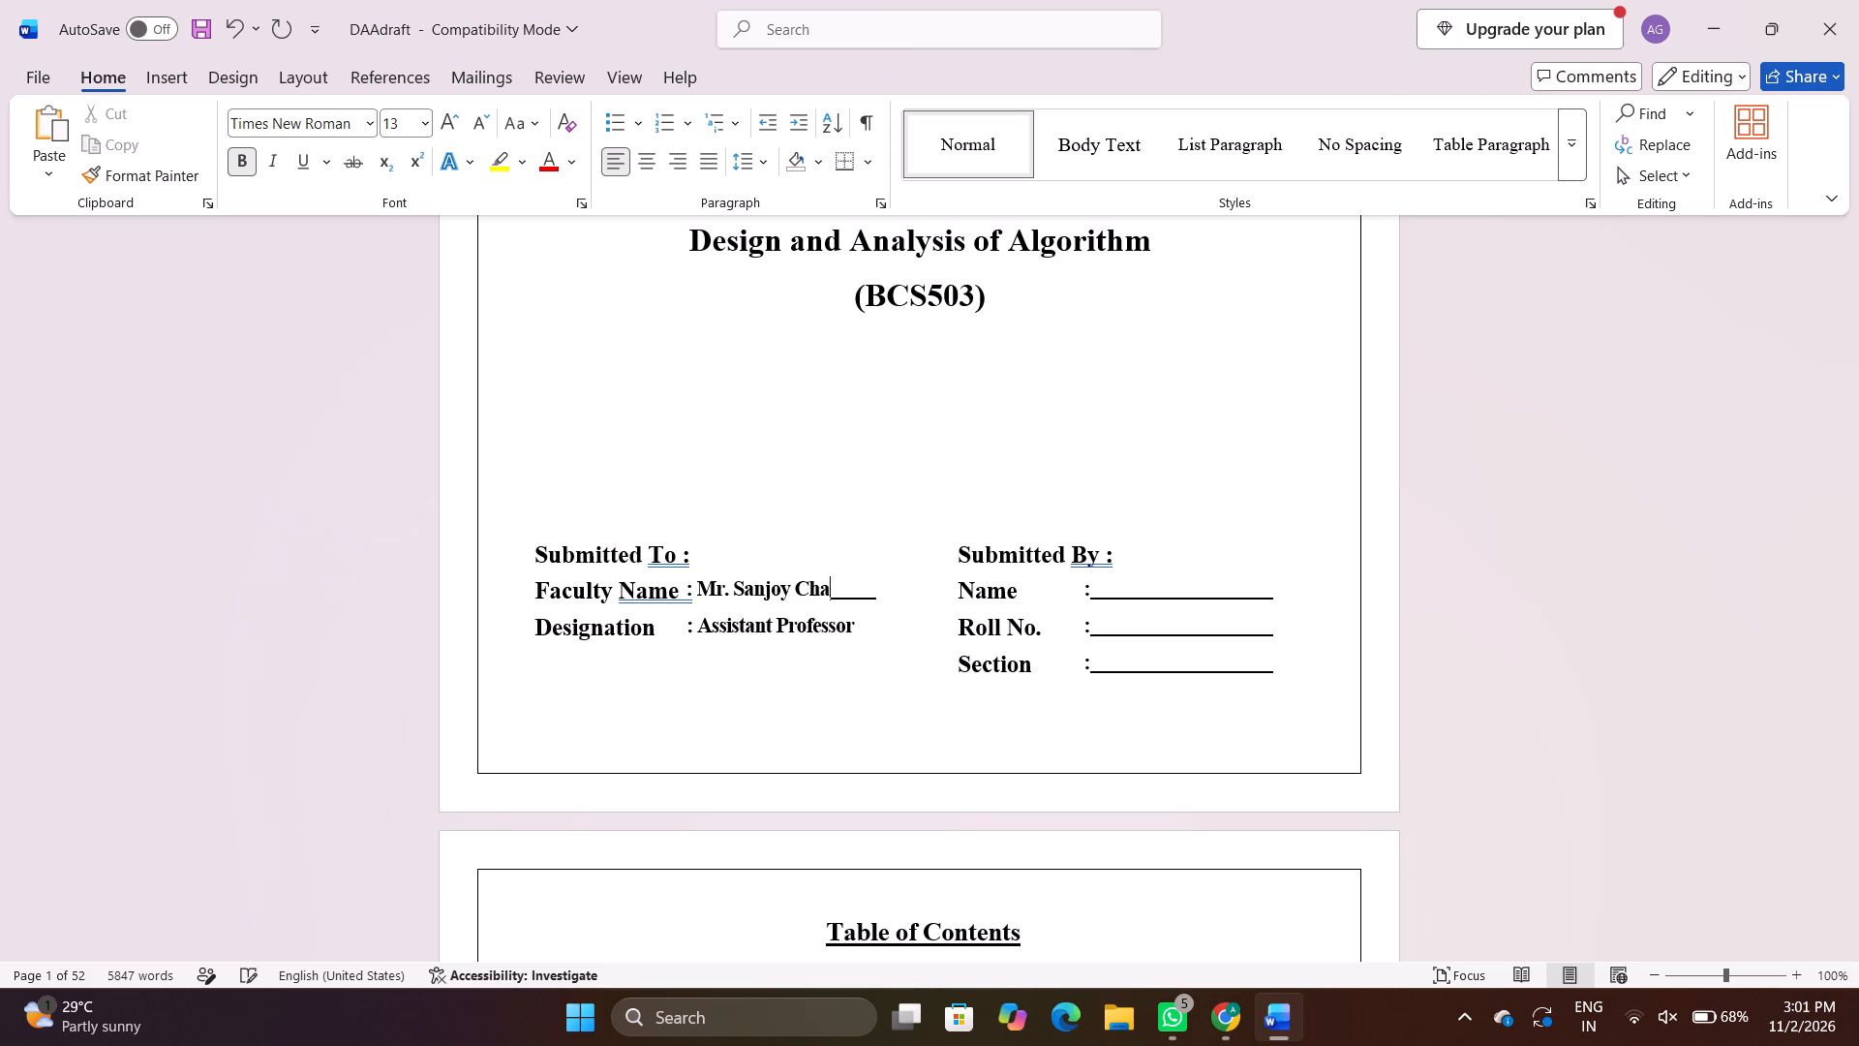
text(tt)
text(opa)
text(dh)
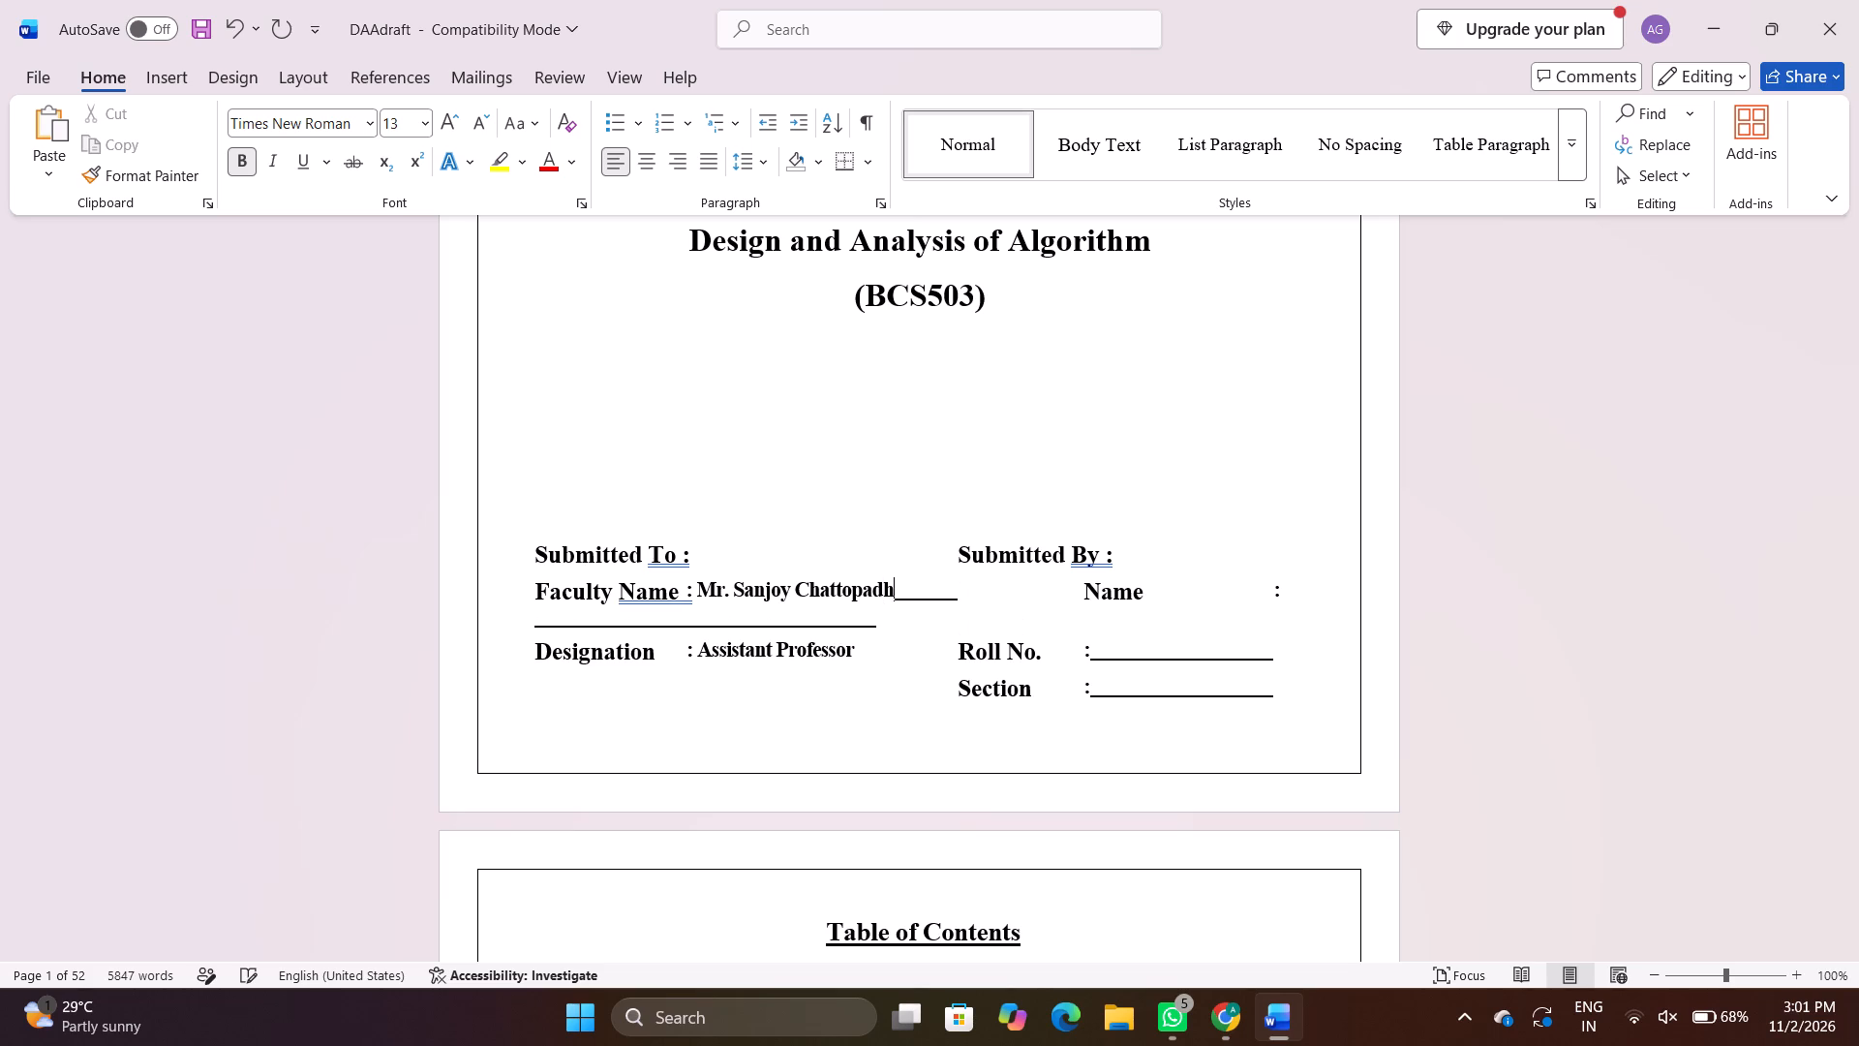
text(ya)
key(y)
Remove the leftover blank underline between the faculty member's name and the student Name label.
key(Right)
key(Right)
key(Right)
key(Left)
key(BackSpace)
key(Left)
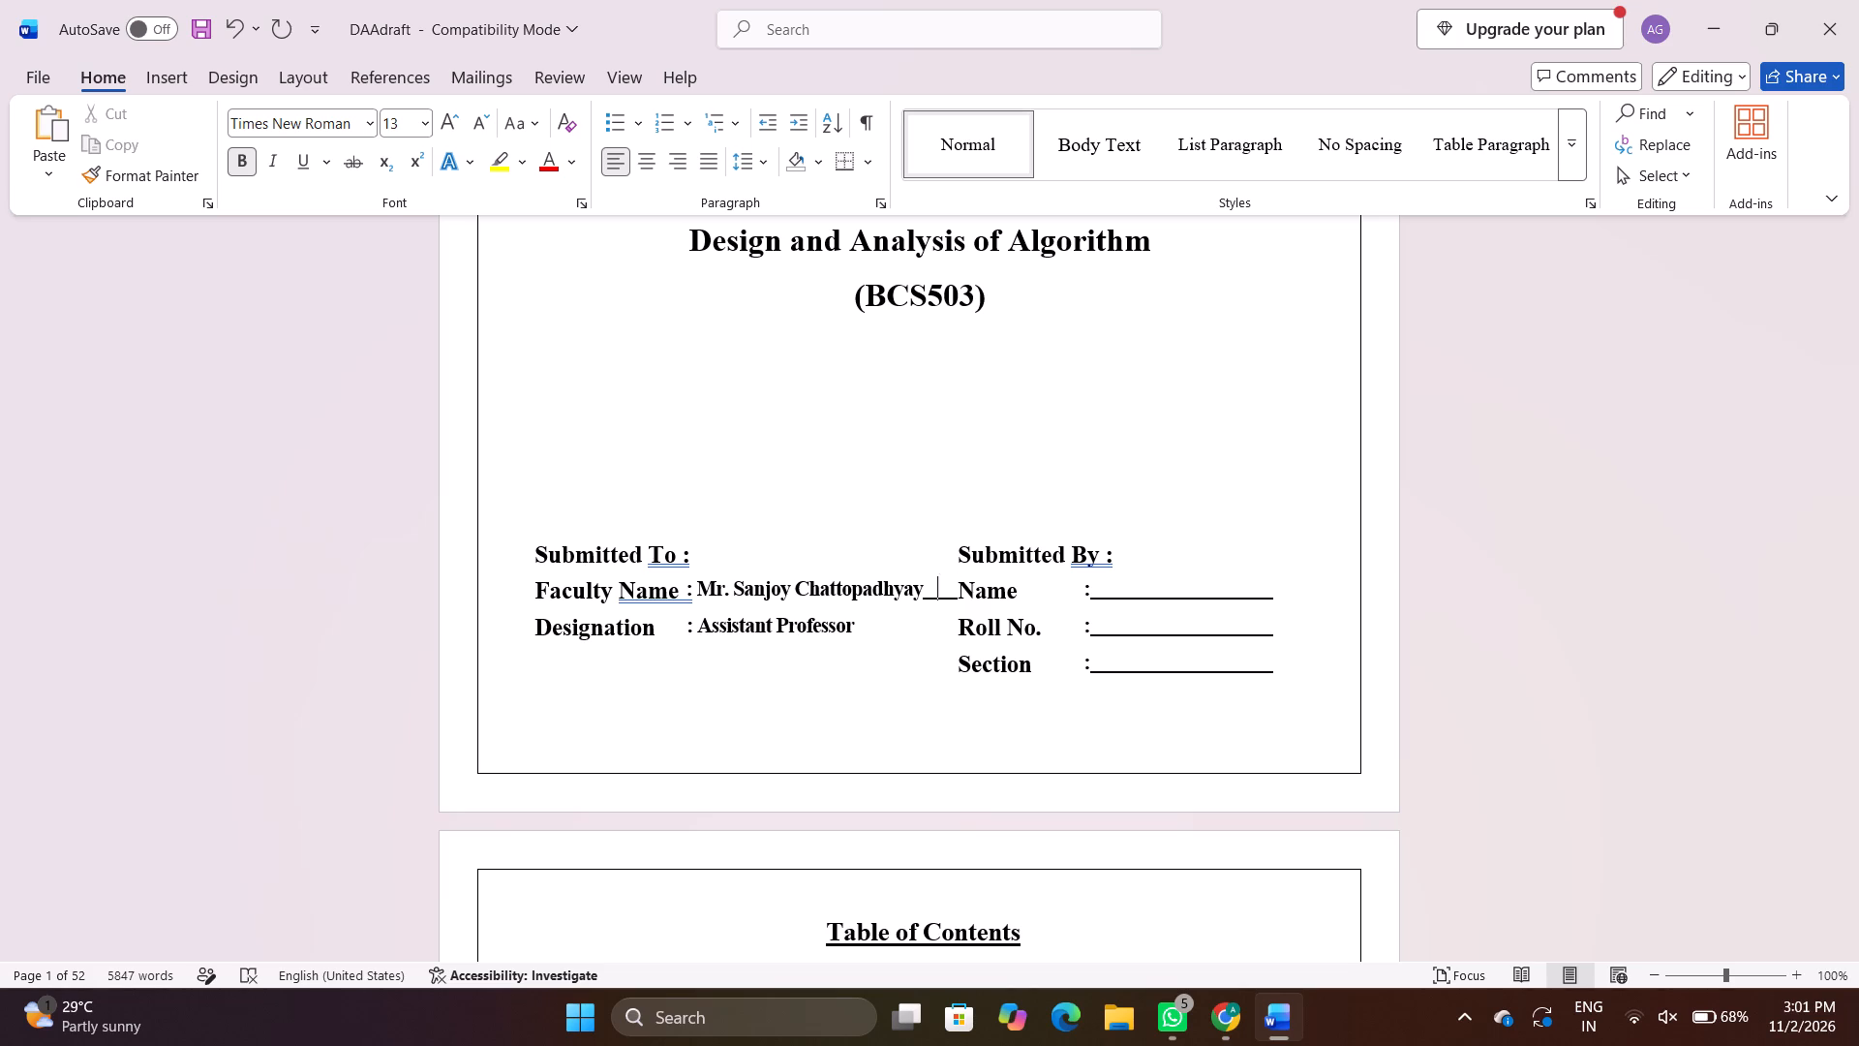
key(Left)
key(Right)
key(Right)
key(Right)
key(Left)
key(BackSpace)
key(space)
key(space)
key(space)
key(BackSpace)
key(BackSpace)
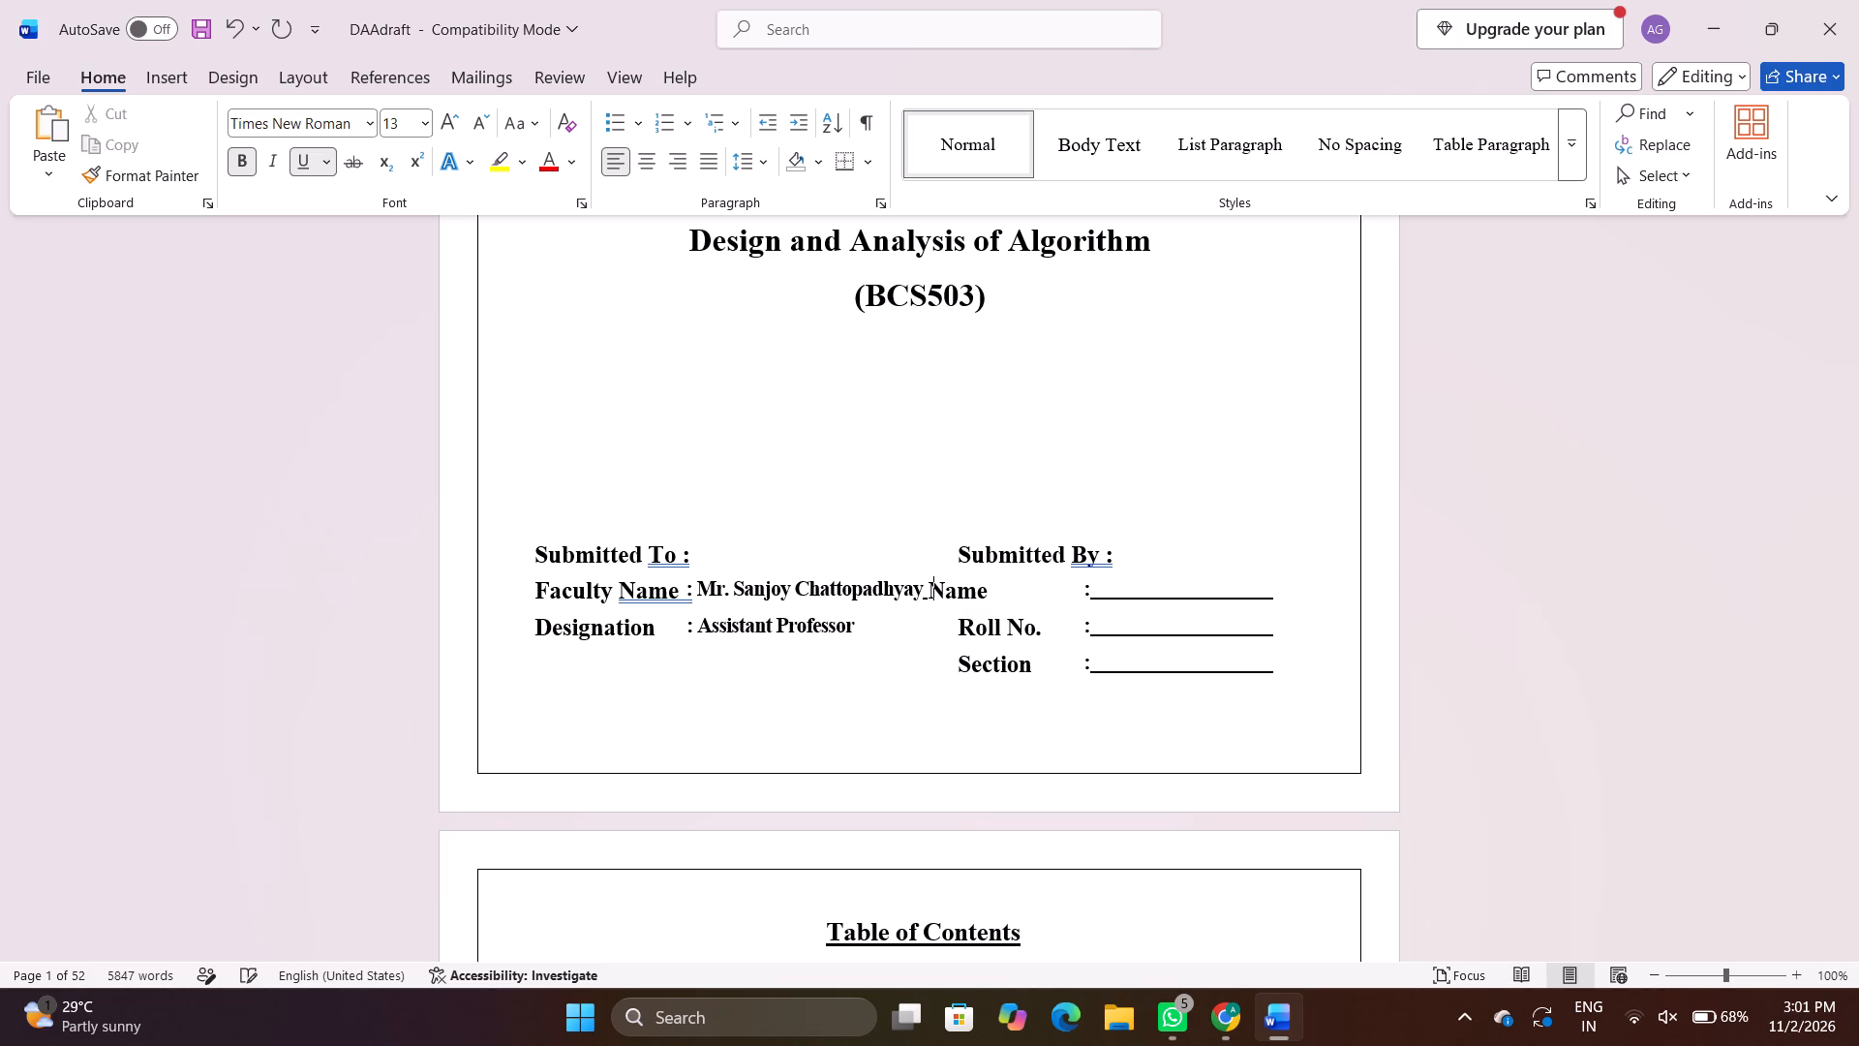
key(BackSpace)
Turn off underlining and insert spaces after the faculty member's name to align the student Name label with Roll No.
click(298, 160)
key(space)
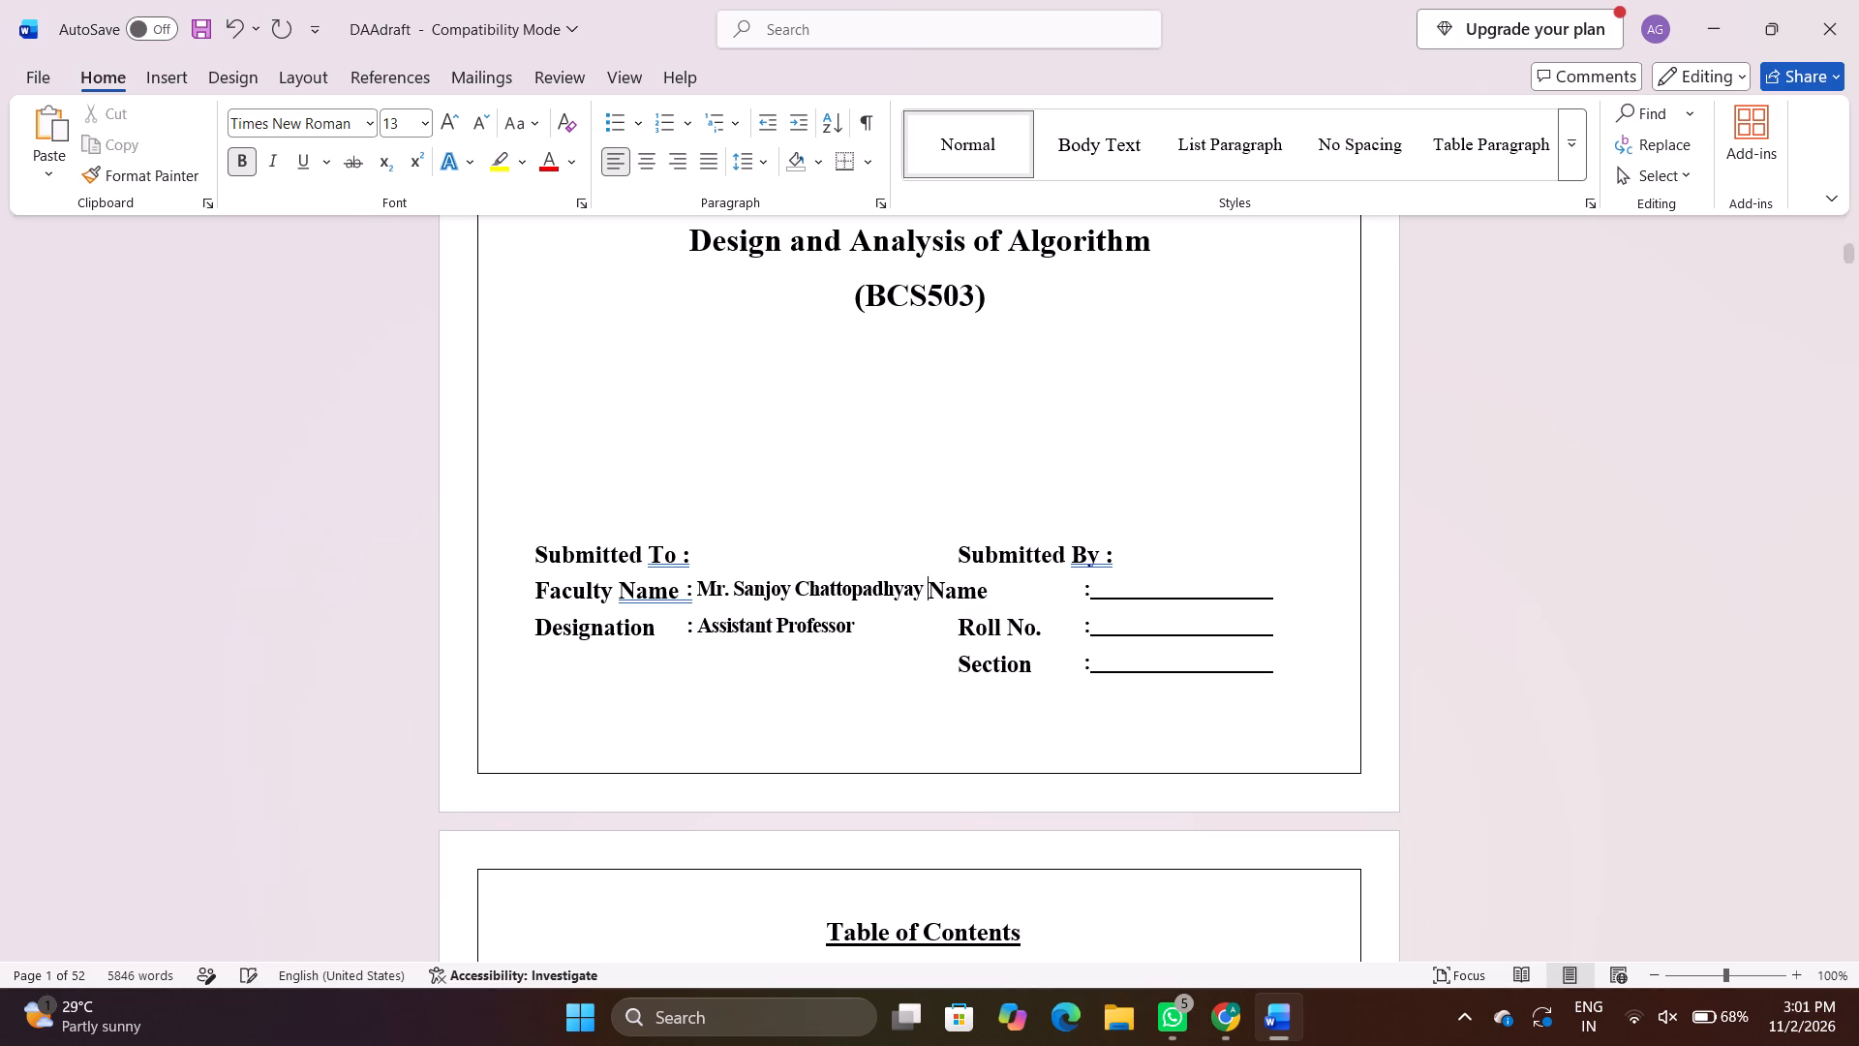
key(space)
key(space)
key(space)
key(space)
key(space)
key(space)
Replace the blank line after Name under Submitted By with the student's full name.
click(1160, 596)
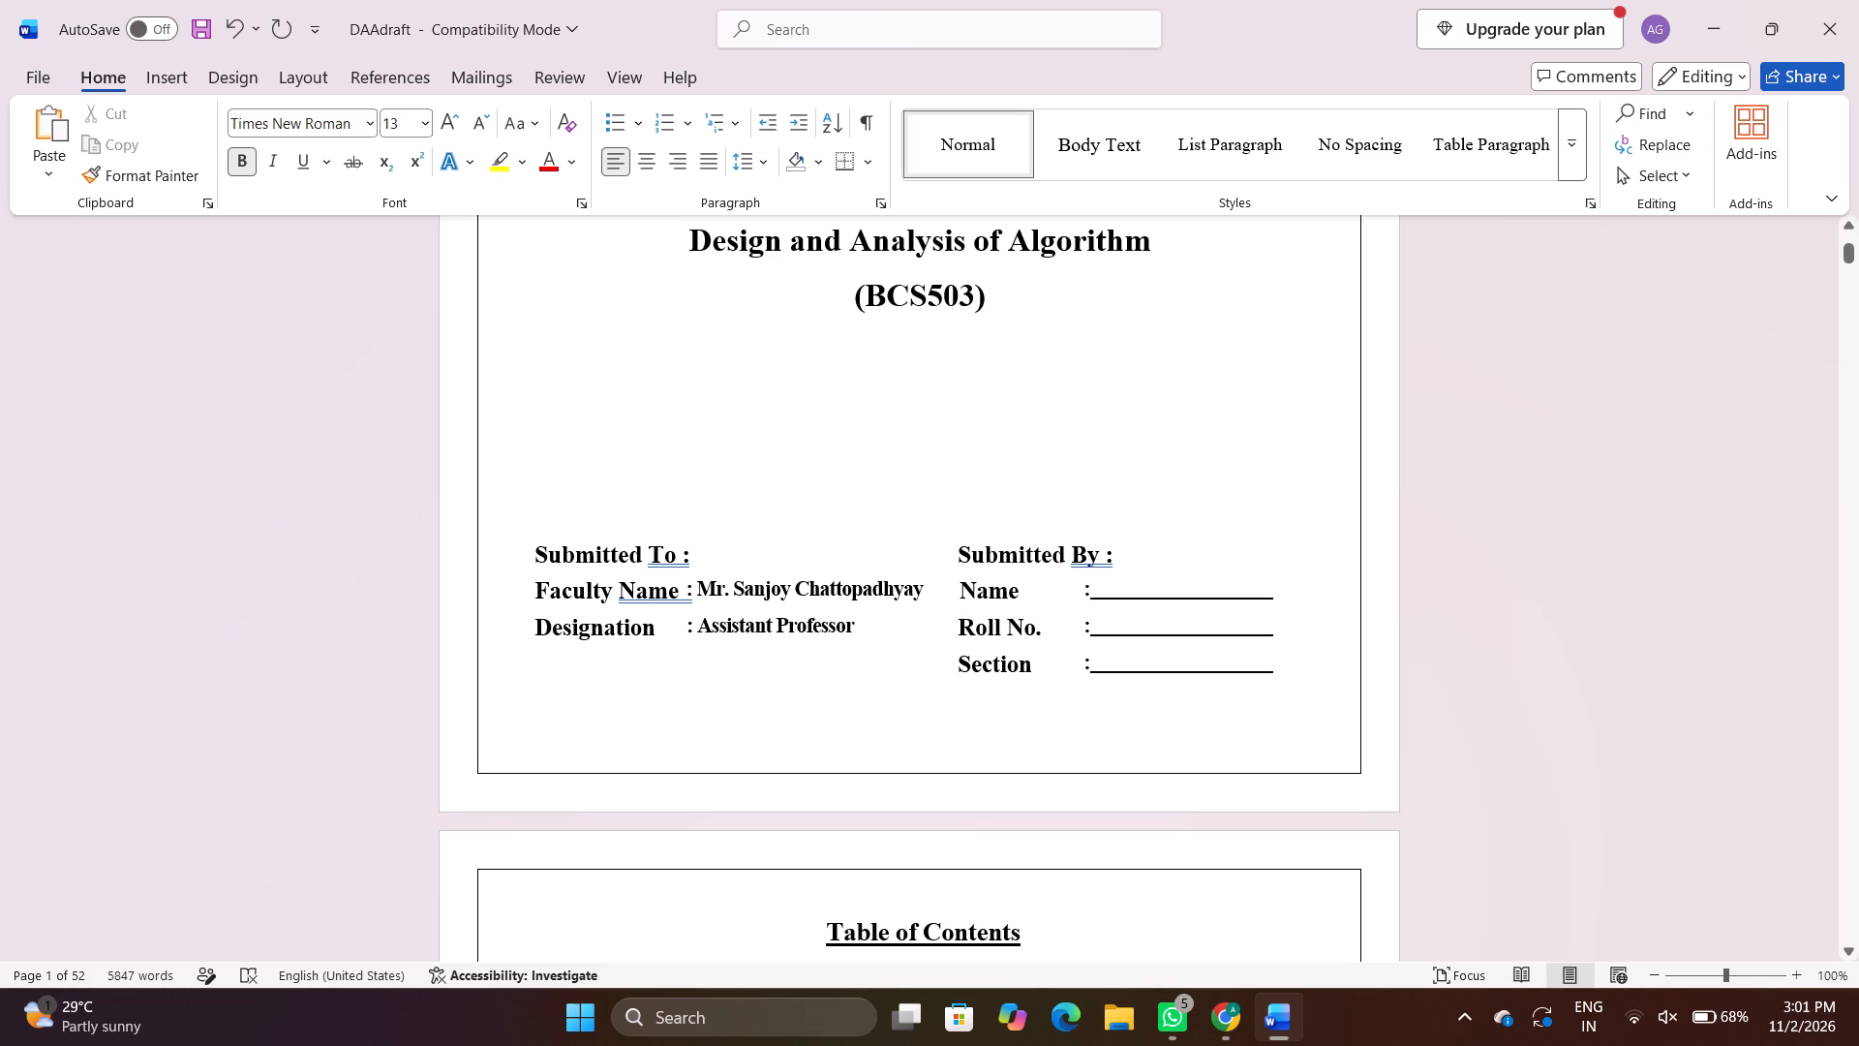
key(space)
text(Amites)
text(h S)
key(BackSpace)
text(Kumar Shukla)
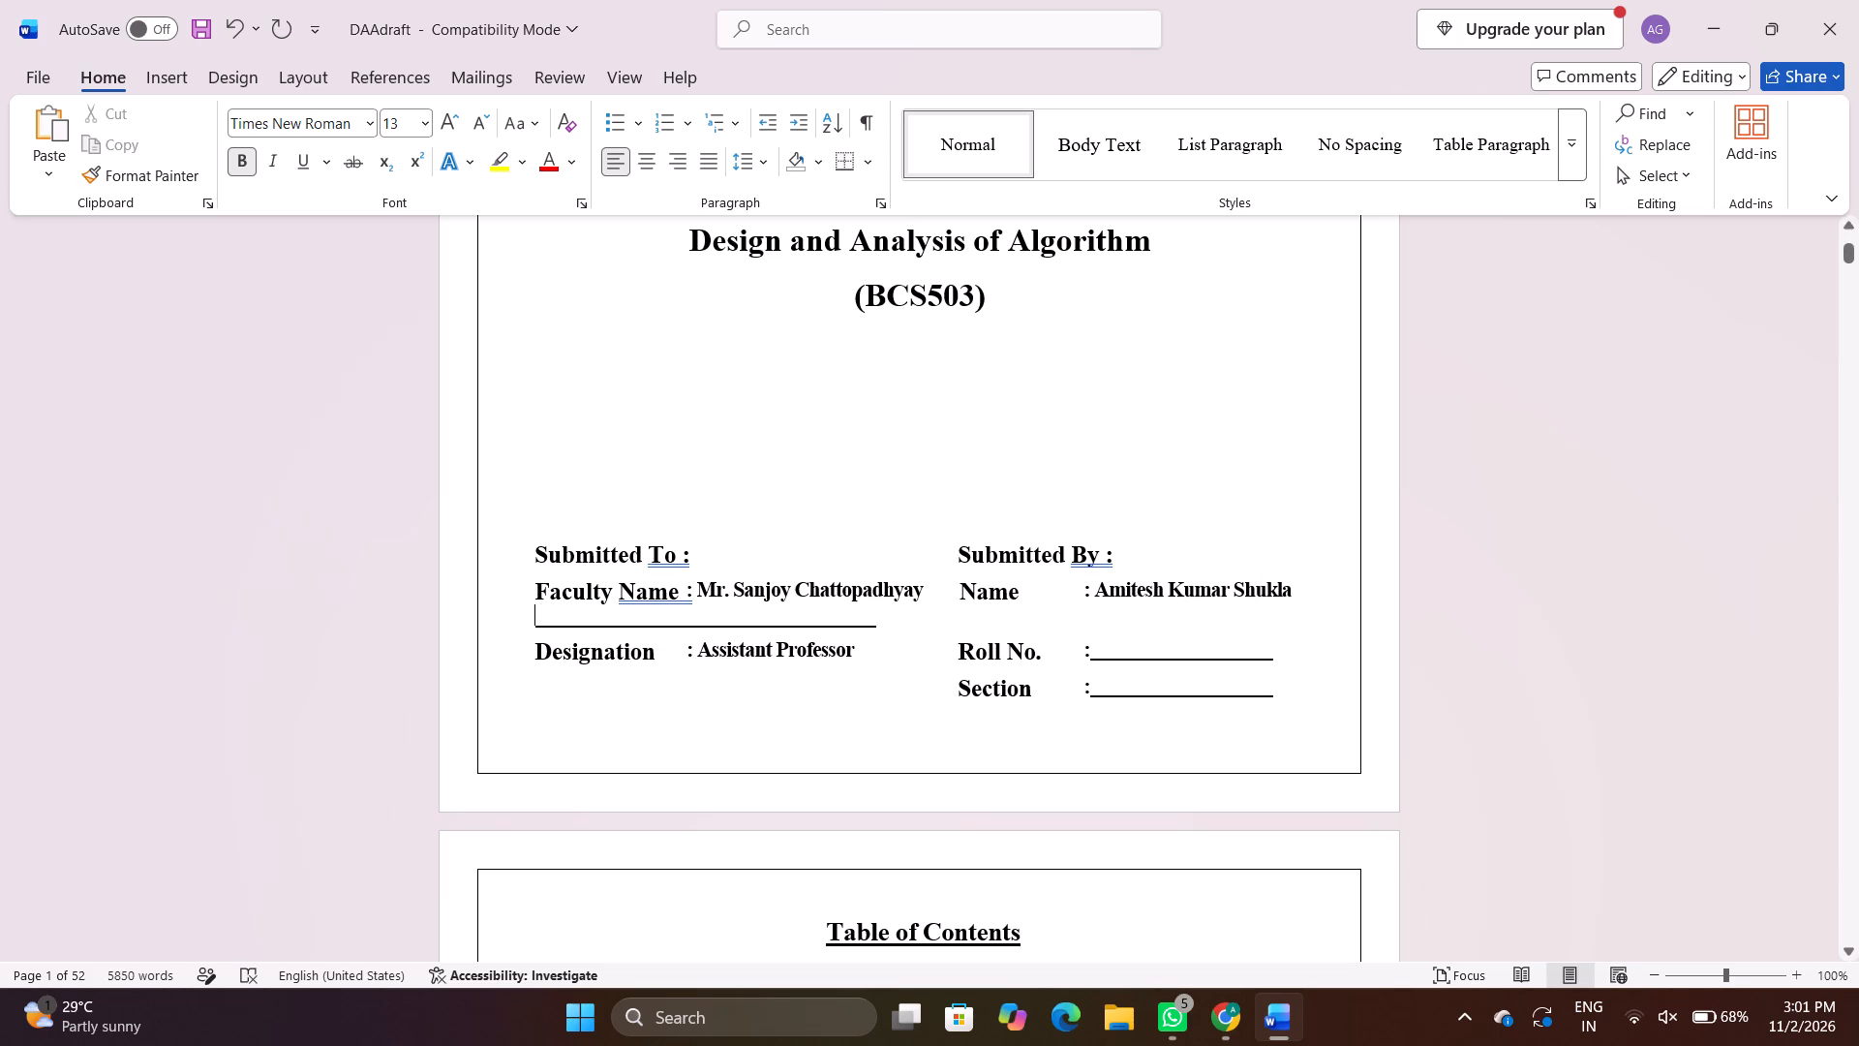
Remove the stray underlined empty line between the Faculty Name and Designation rows on the cover page.
click(317, 159)
click(317, 159)
drag(909, 616, 597, 614)
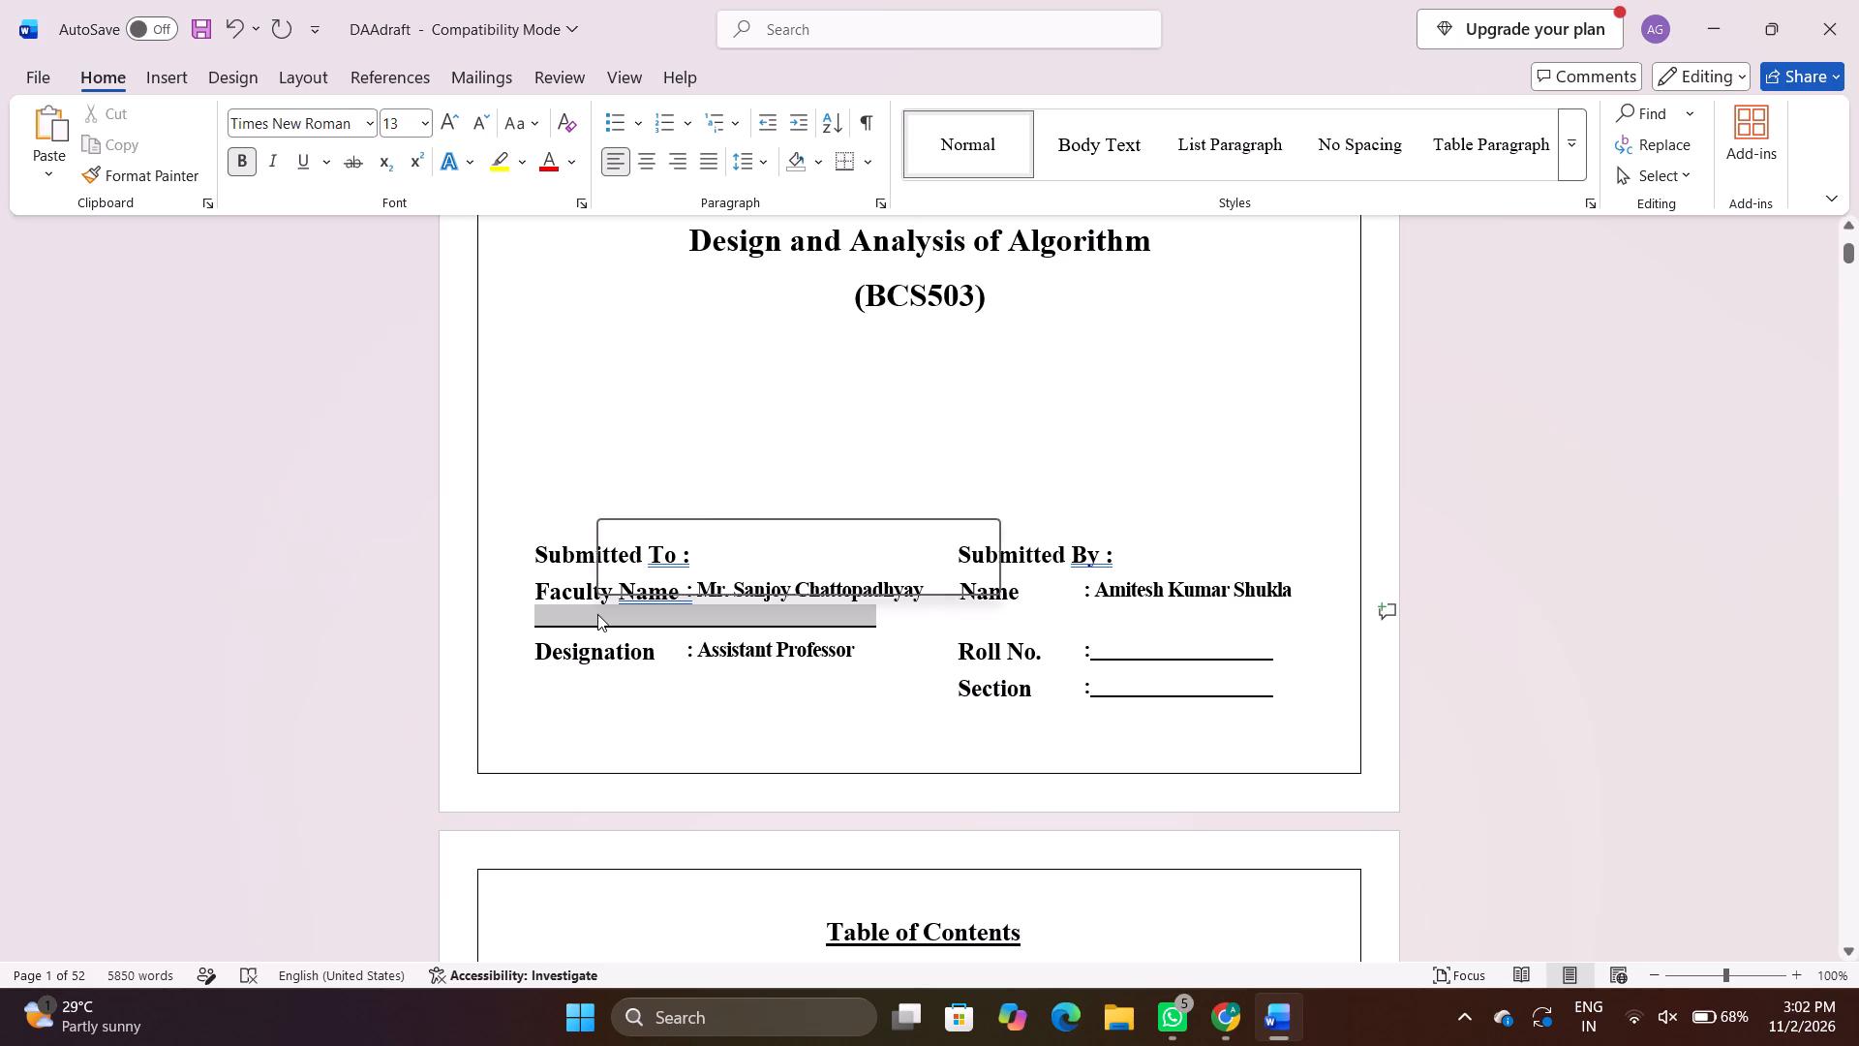
click(307, 161)
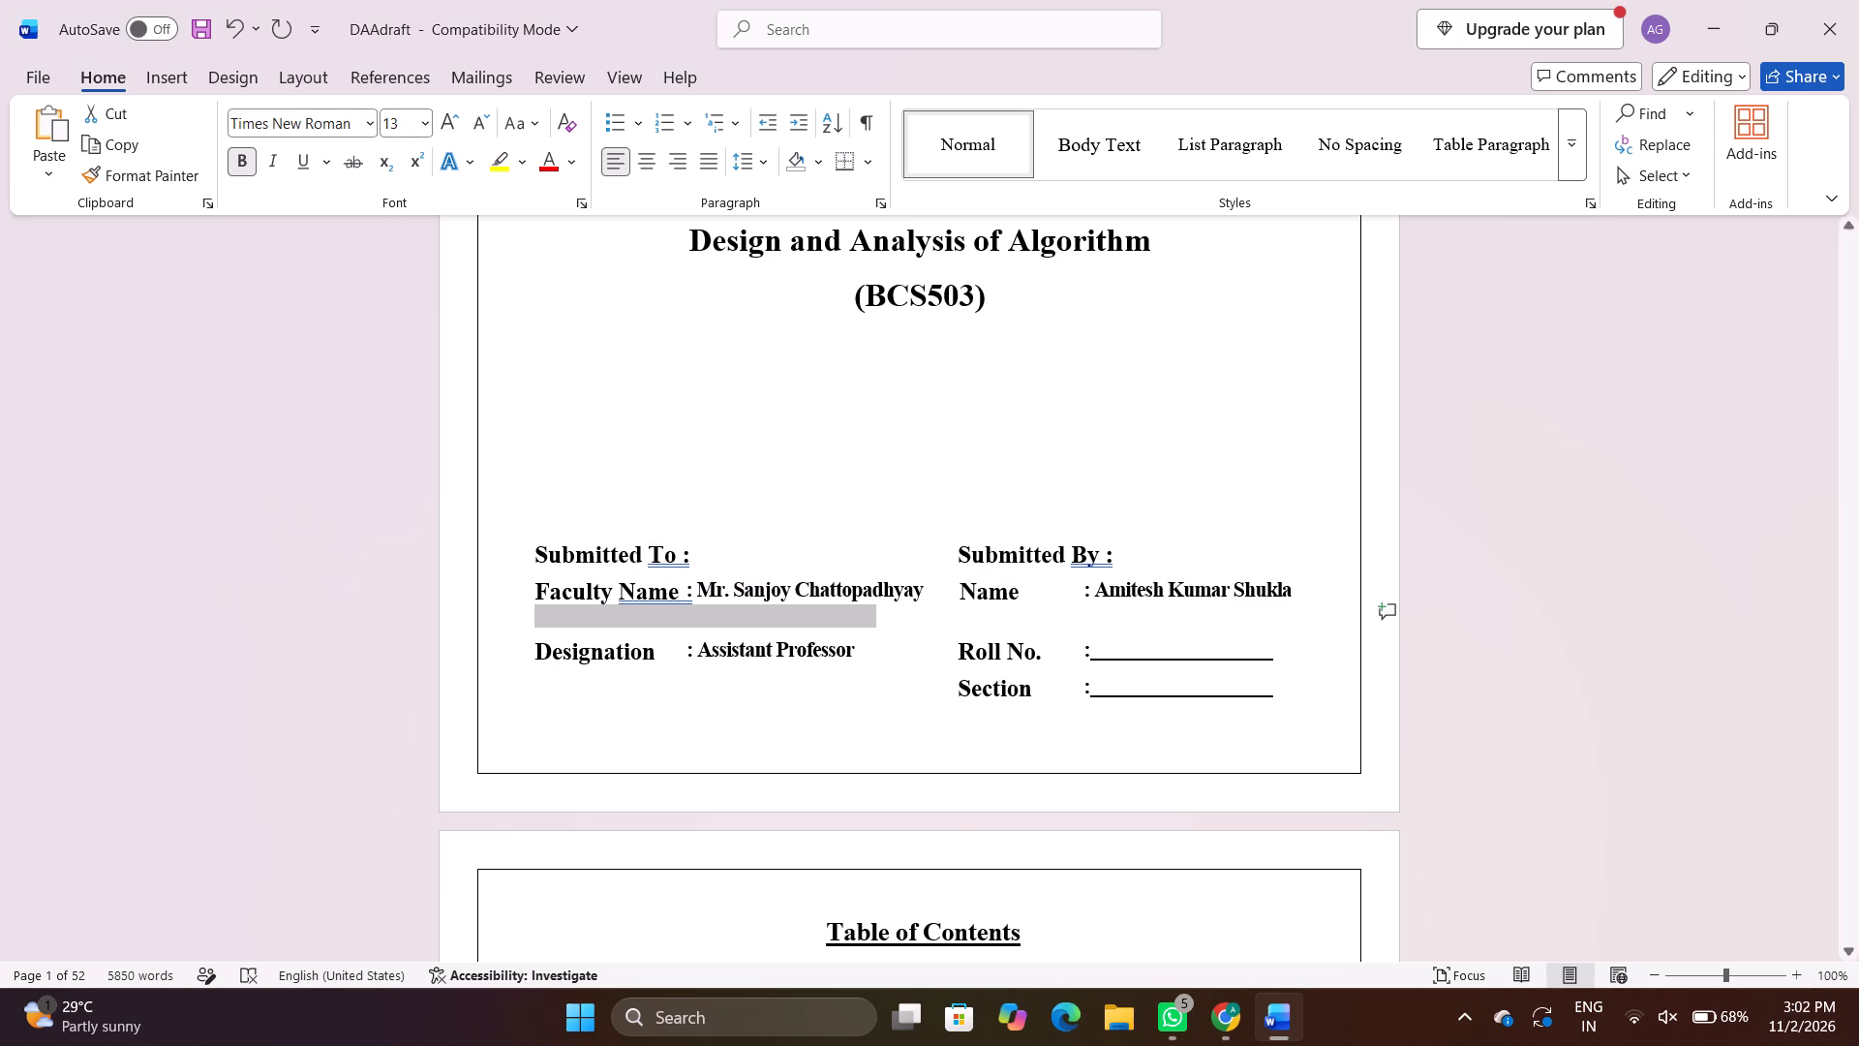
click(892, 713)
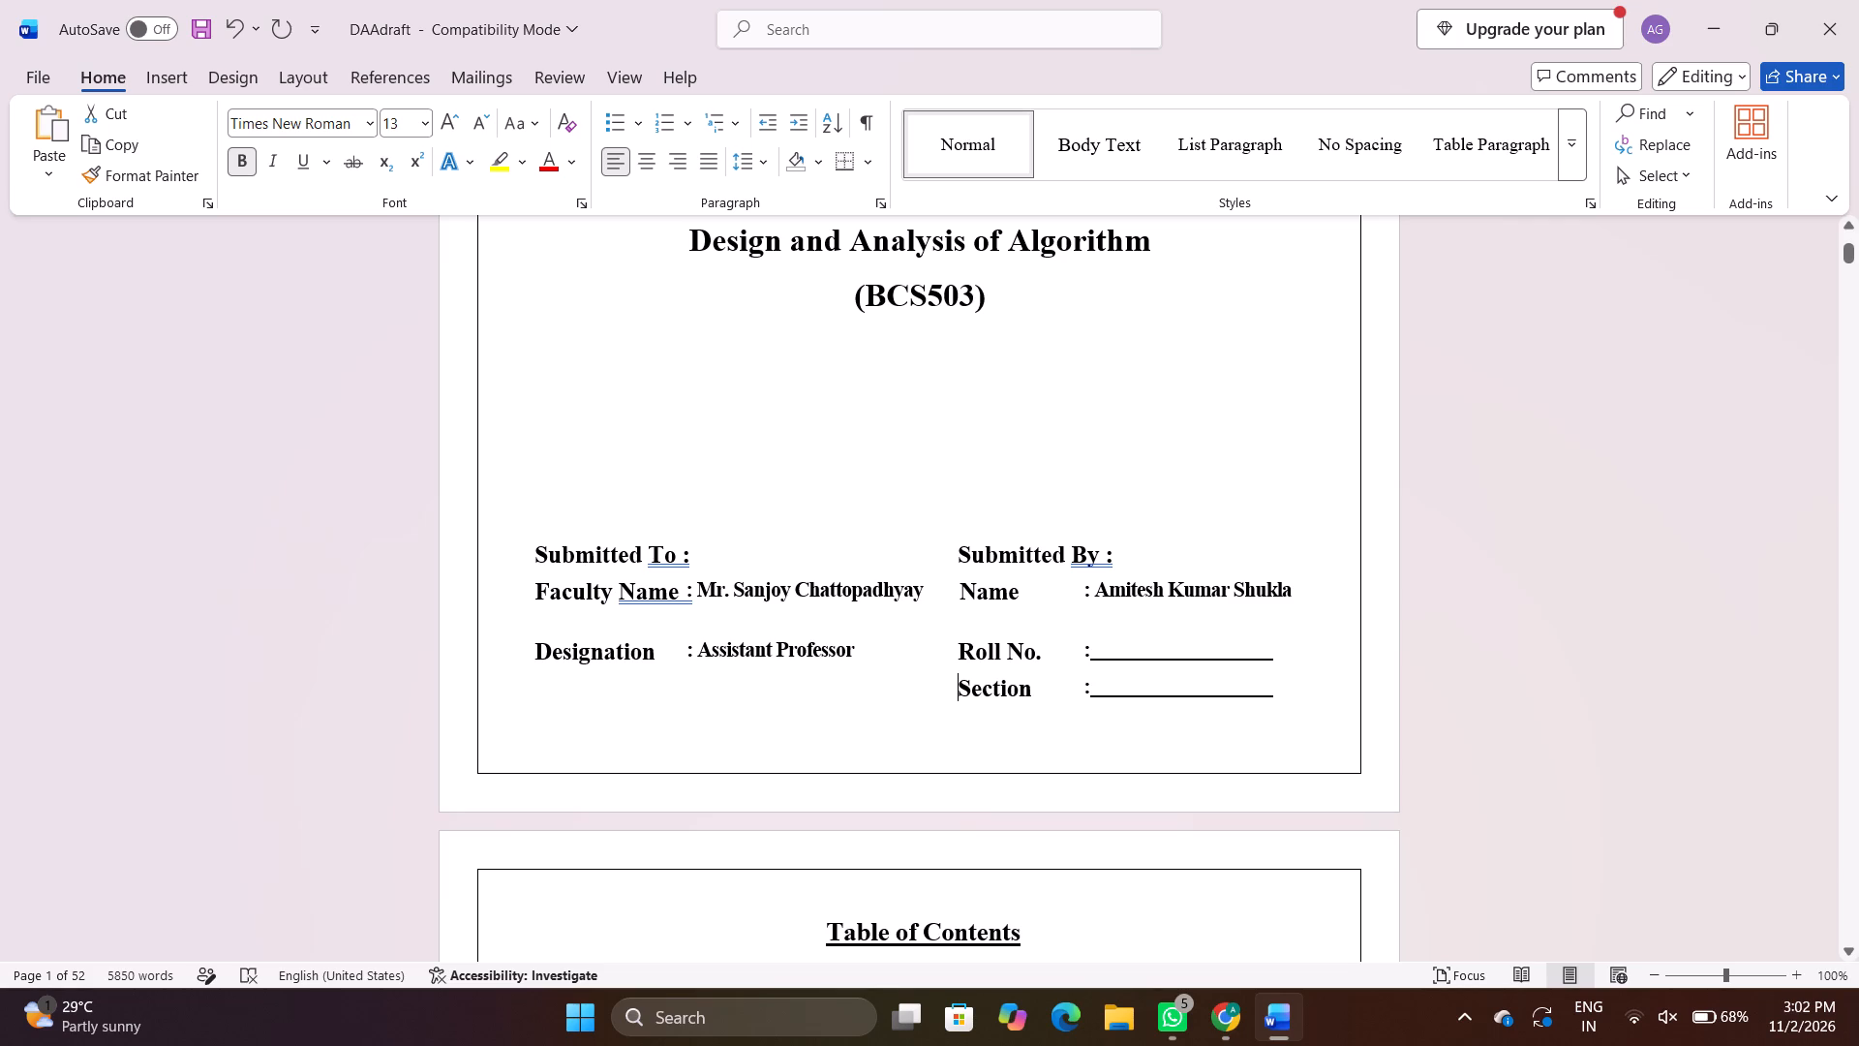
drag(1068, 616, 841, 590)
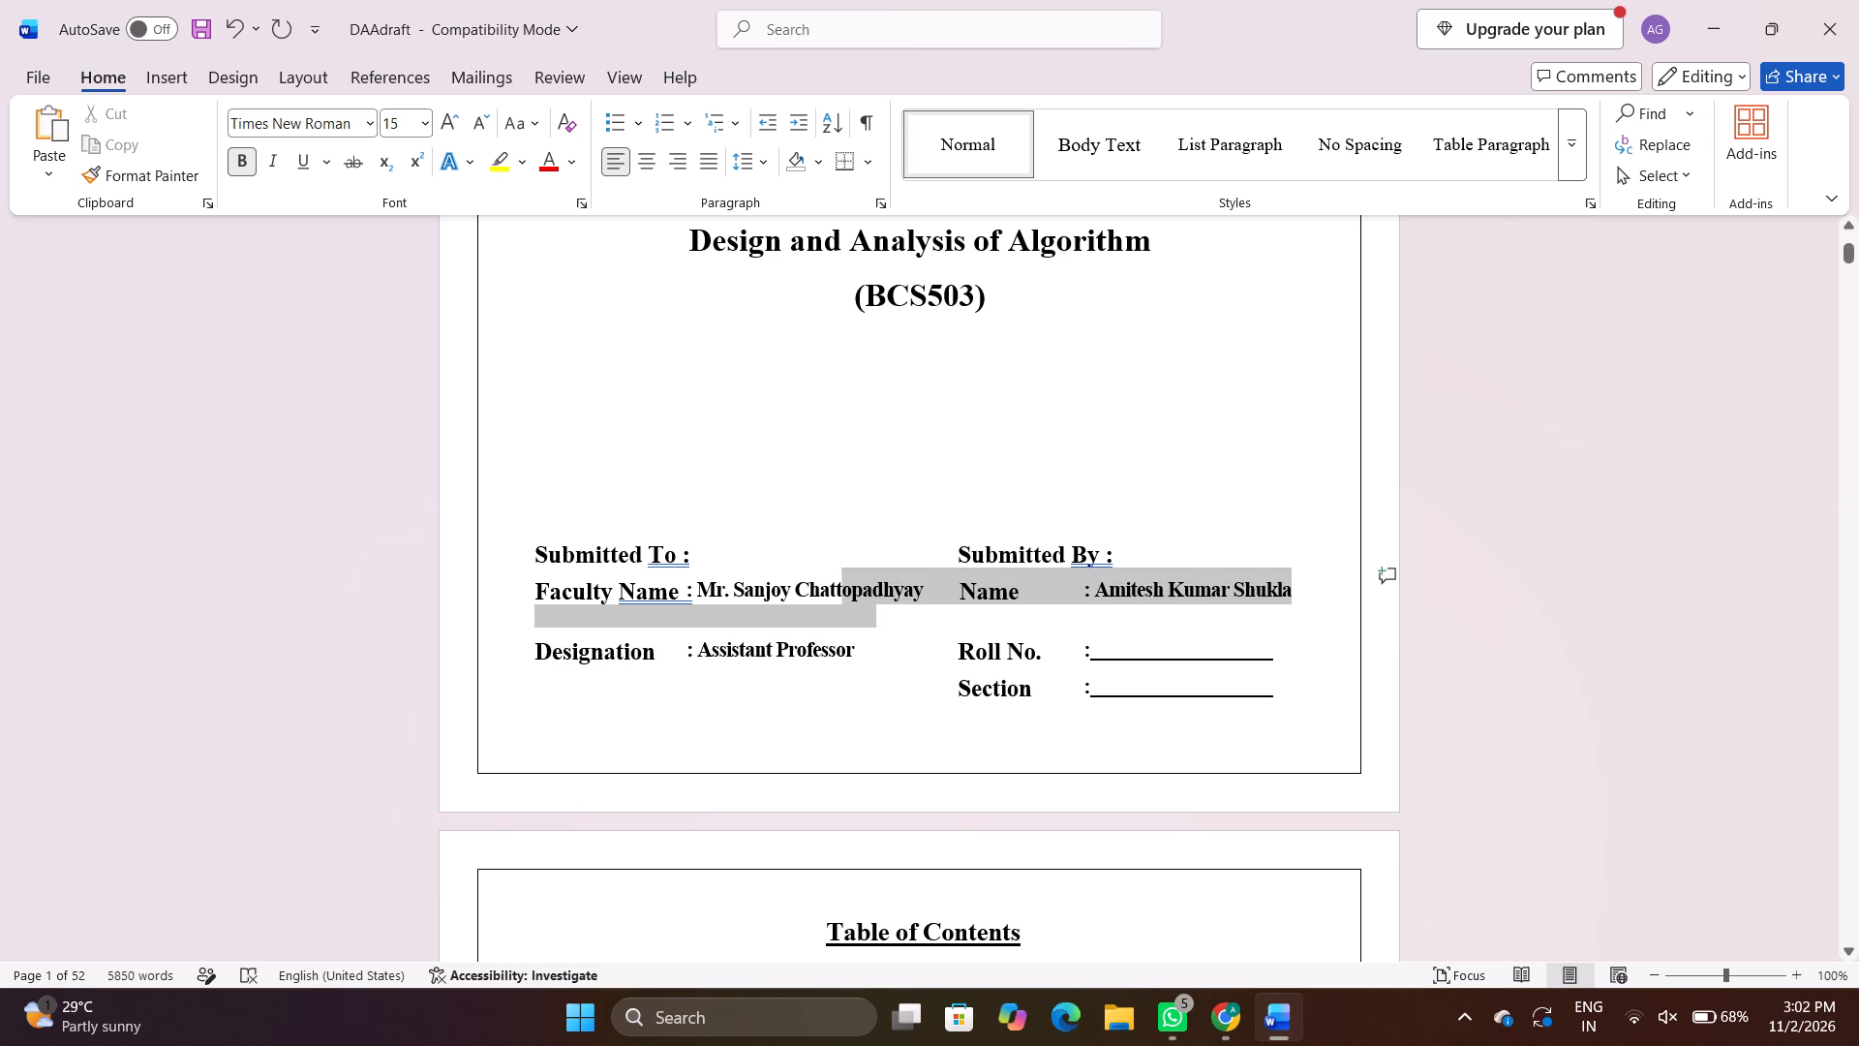
drag(841, 590, 807, 621)
key(BackSpace)
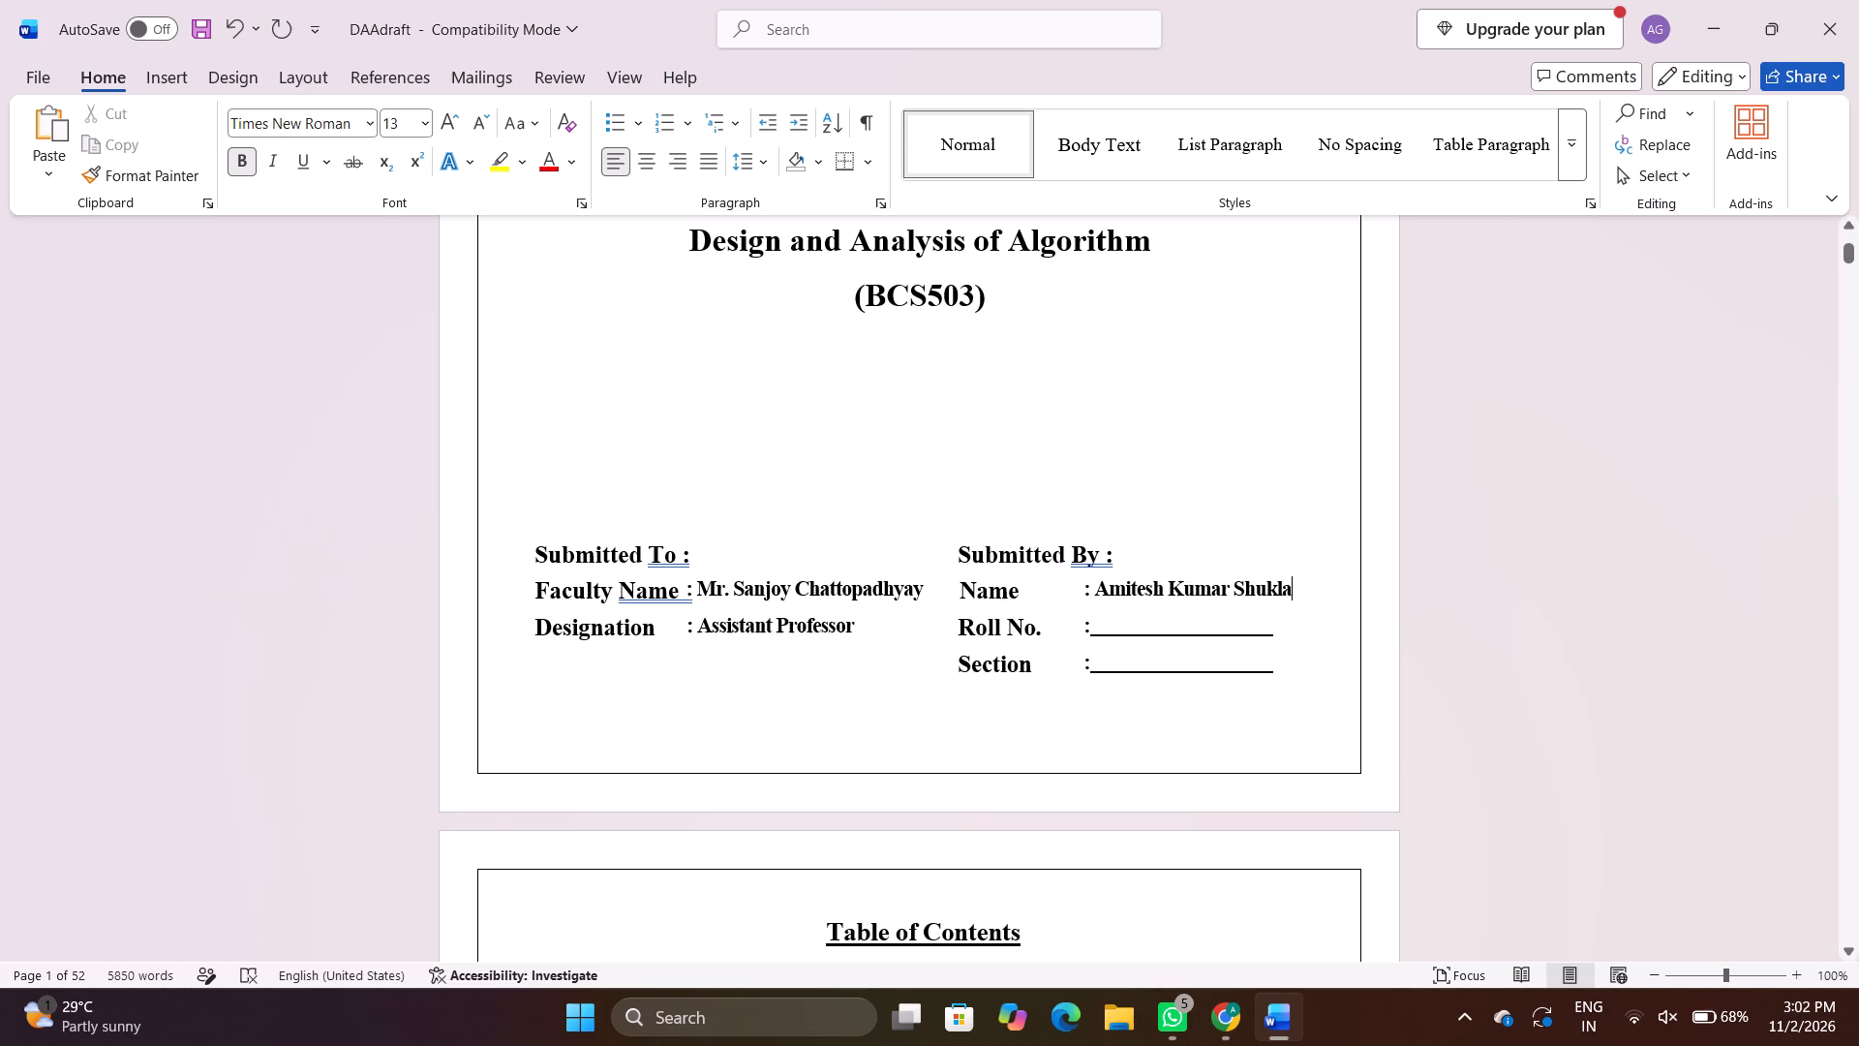
Replace the blank line after Roll No. on the cover page with the student's roll number.
click(1133, 619)
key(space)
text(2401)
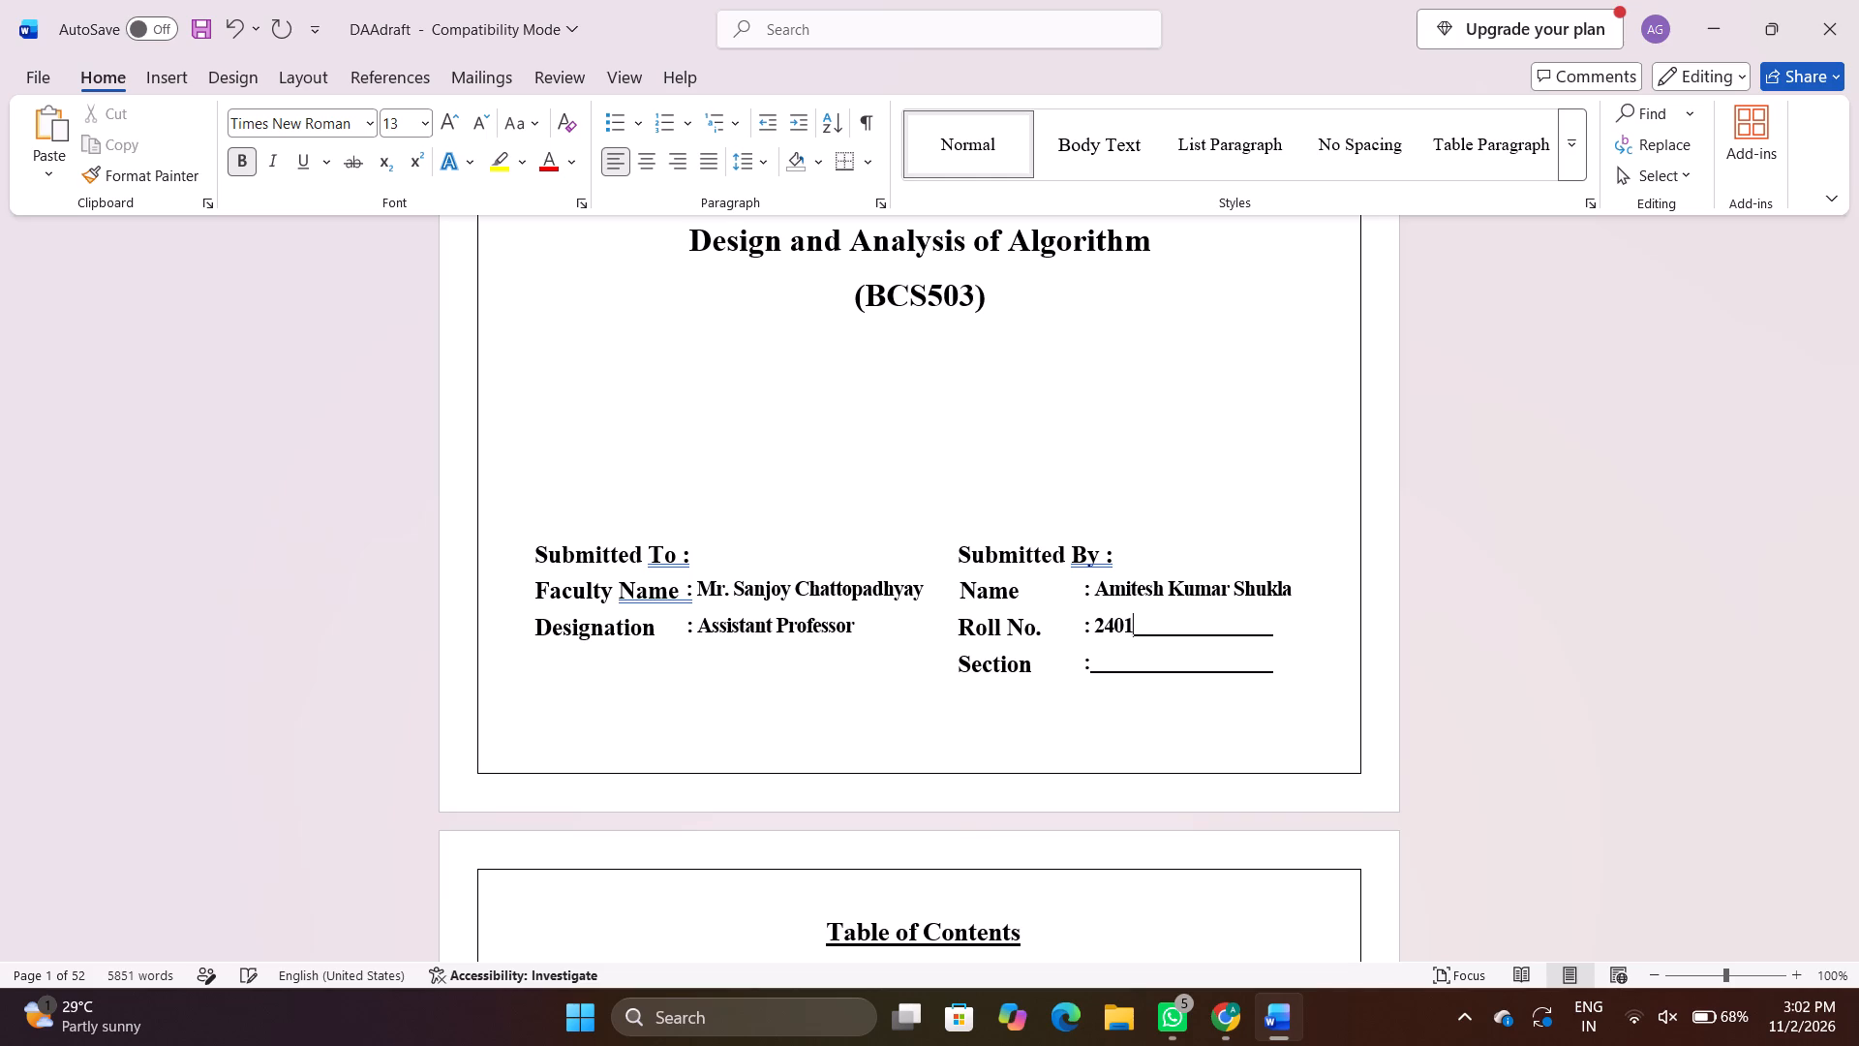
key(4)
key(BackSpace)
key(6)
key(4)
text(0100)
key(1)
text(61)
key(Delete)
Replace the blank line after Section on the cover page with "CS – 3F".
click(1097, 670)
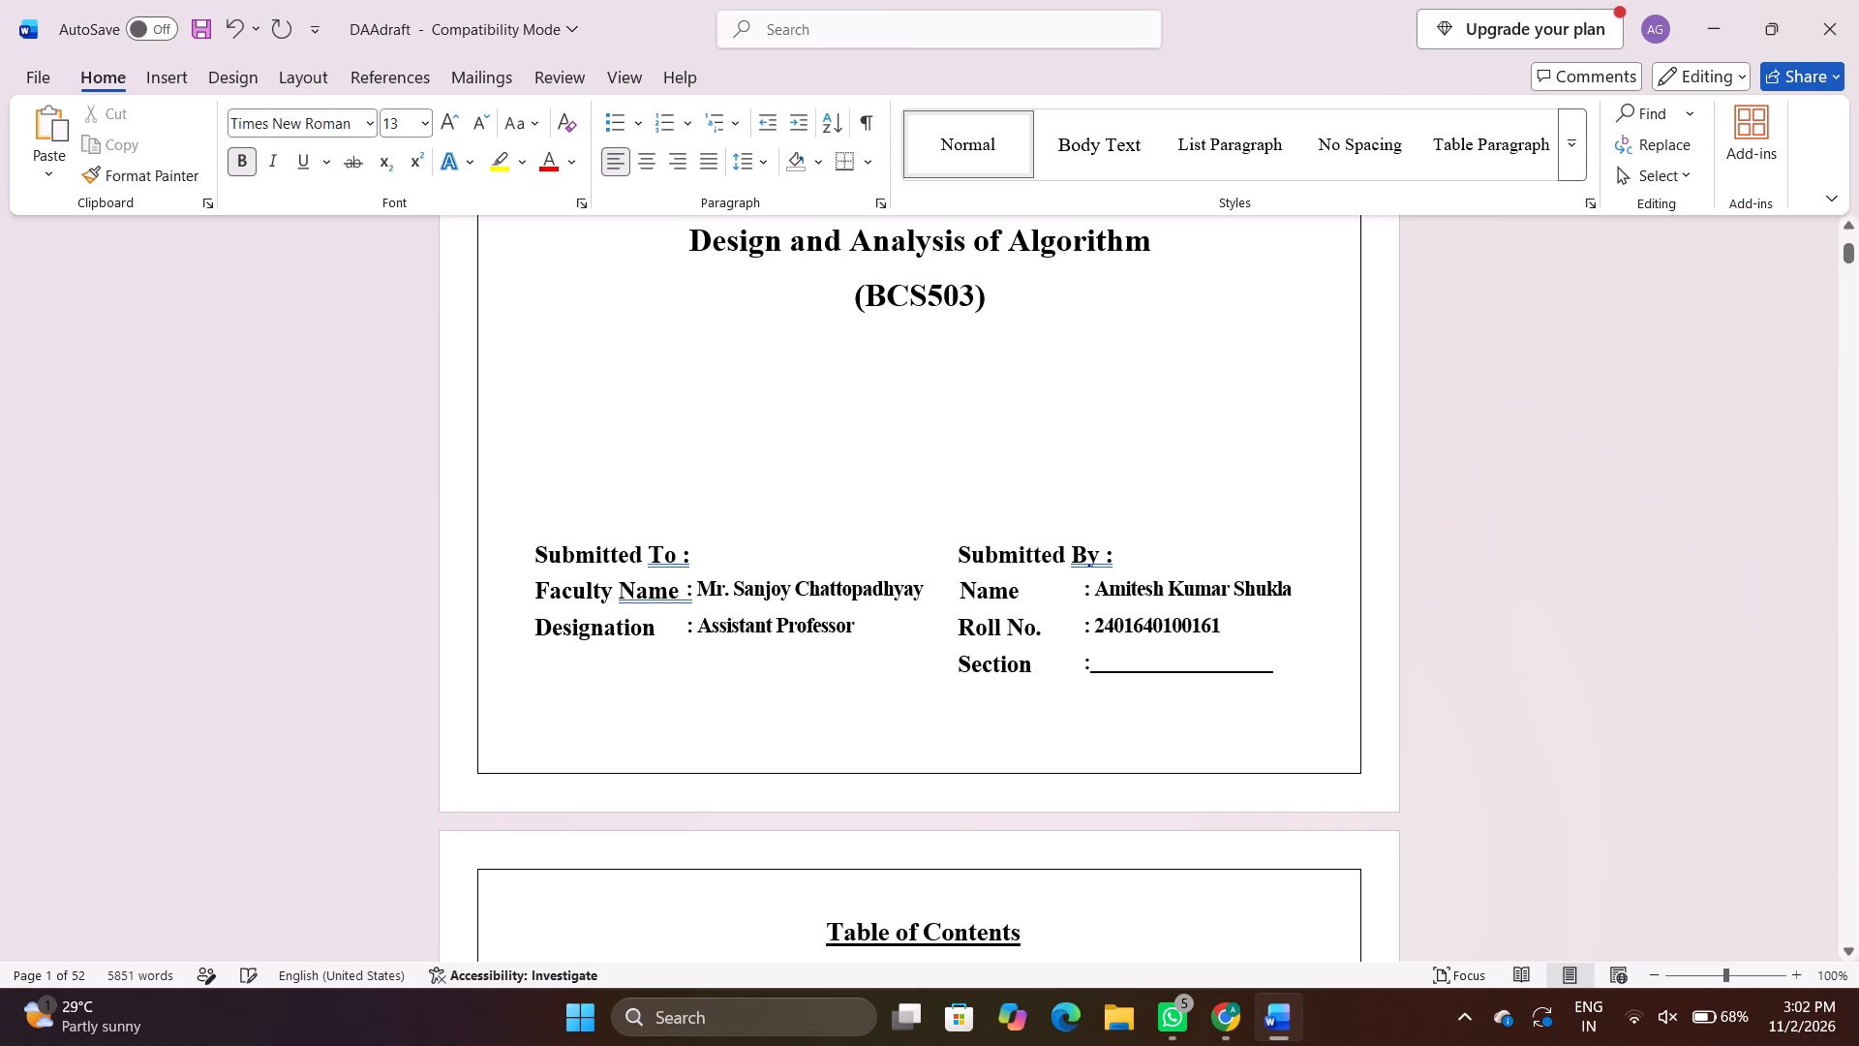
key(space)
key(Delete)
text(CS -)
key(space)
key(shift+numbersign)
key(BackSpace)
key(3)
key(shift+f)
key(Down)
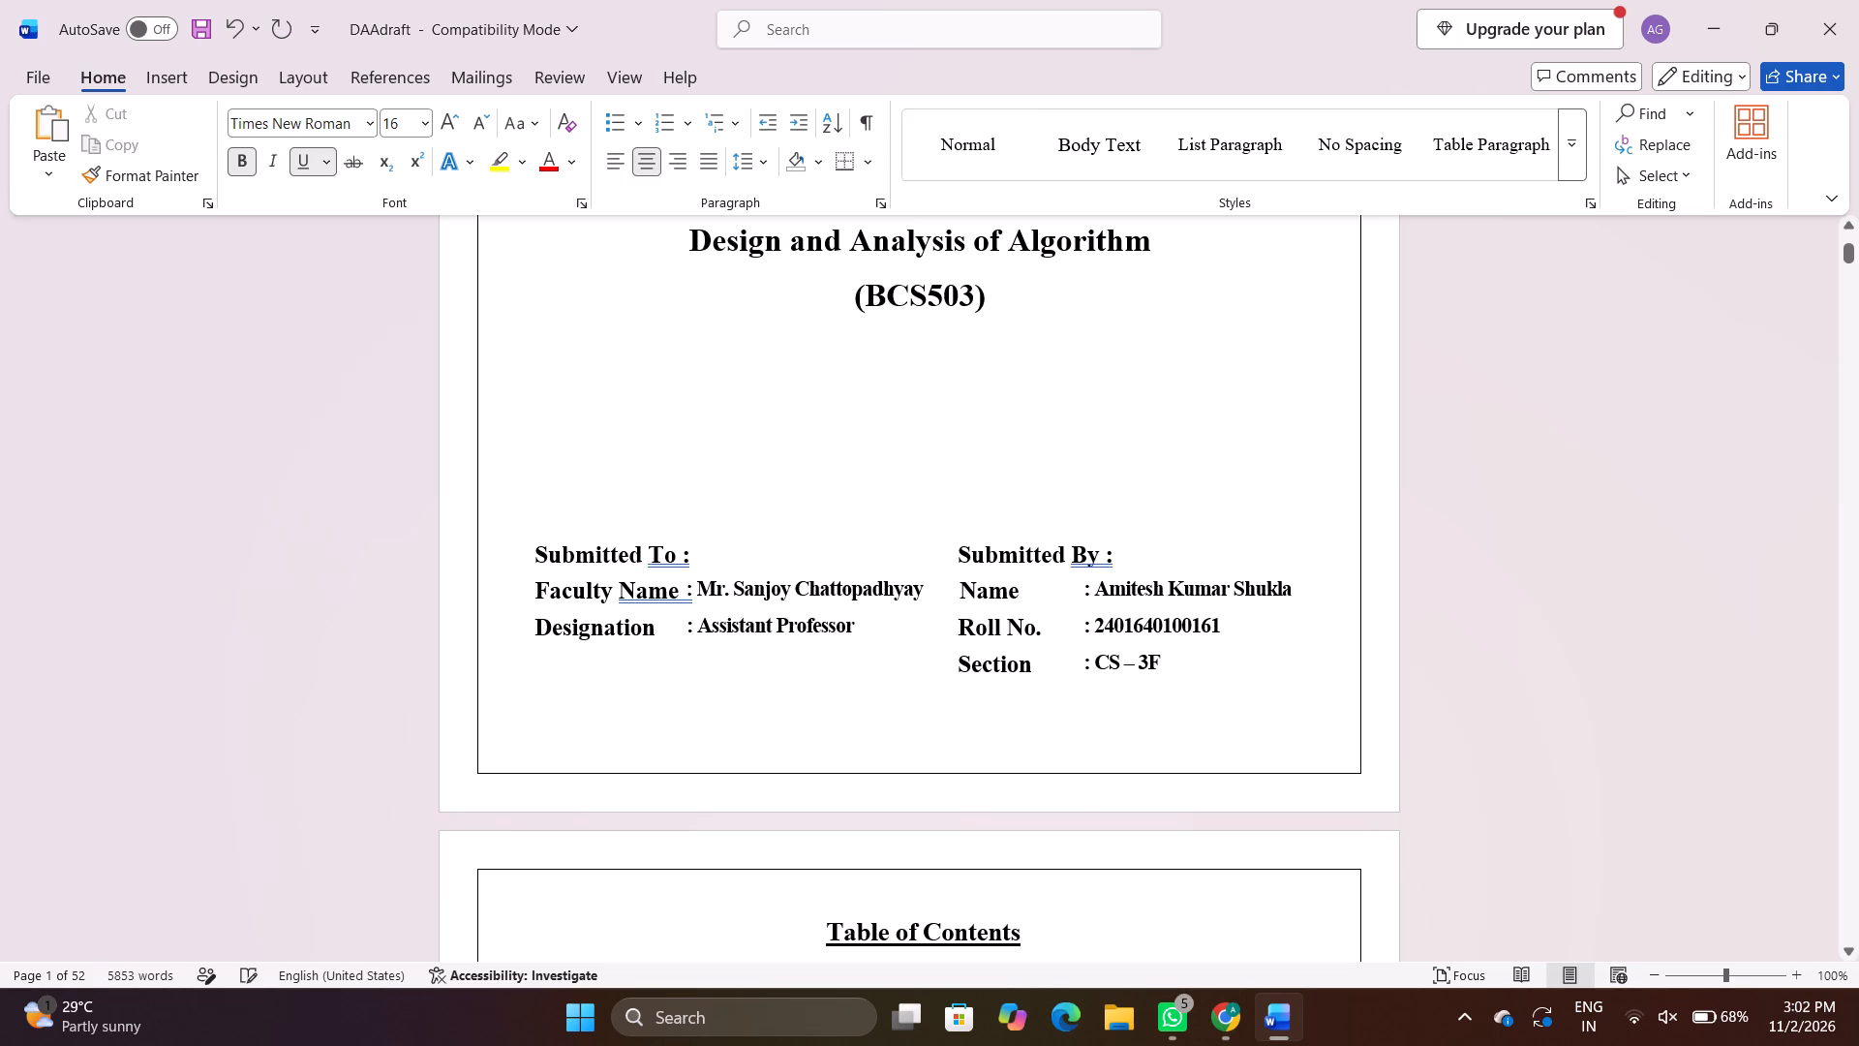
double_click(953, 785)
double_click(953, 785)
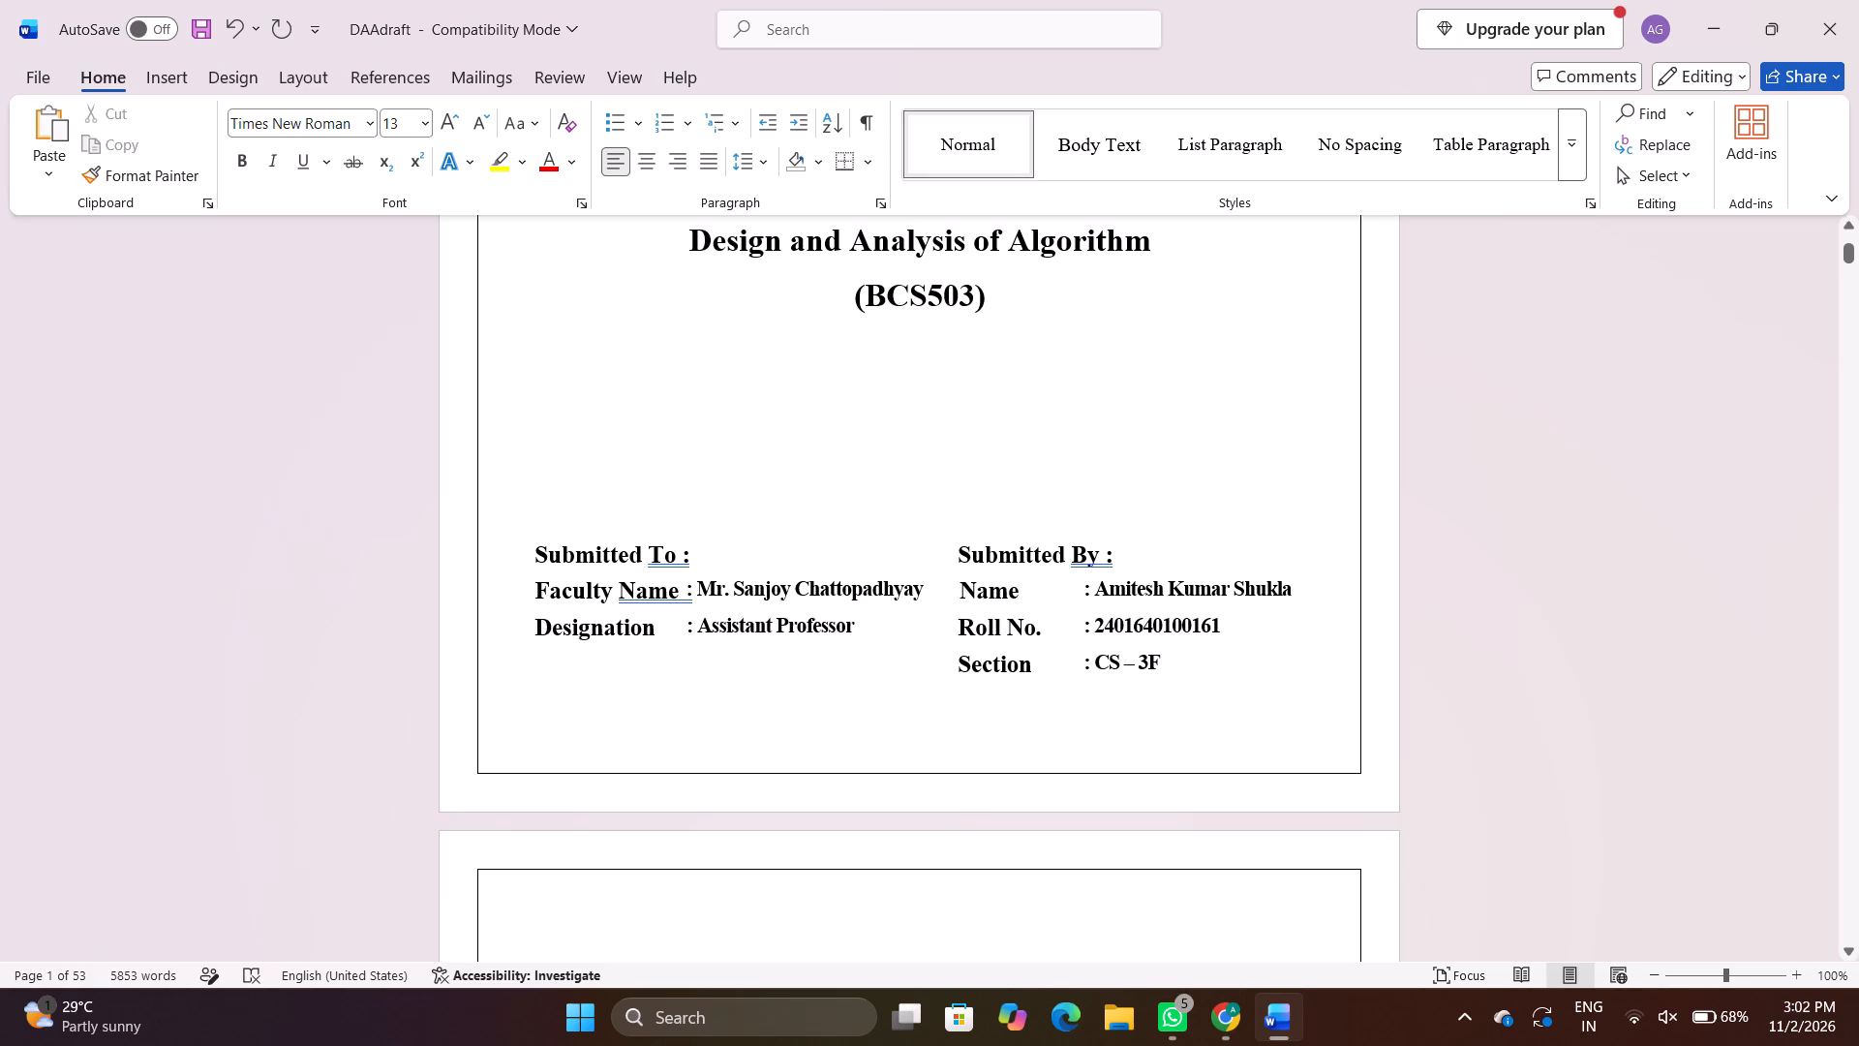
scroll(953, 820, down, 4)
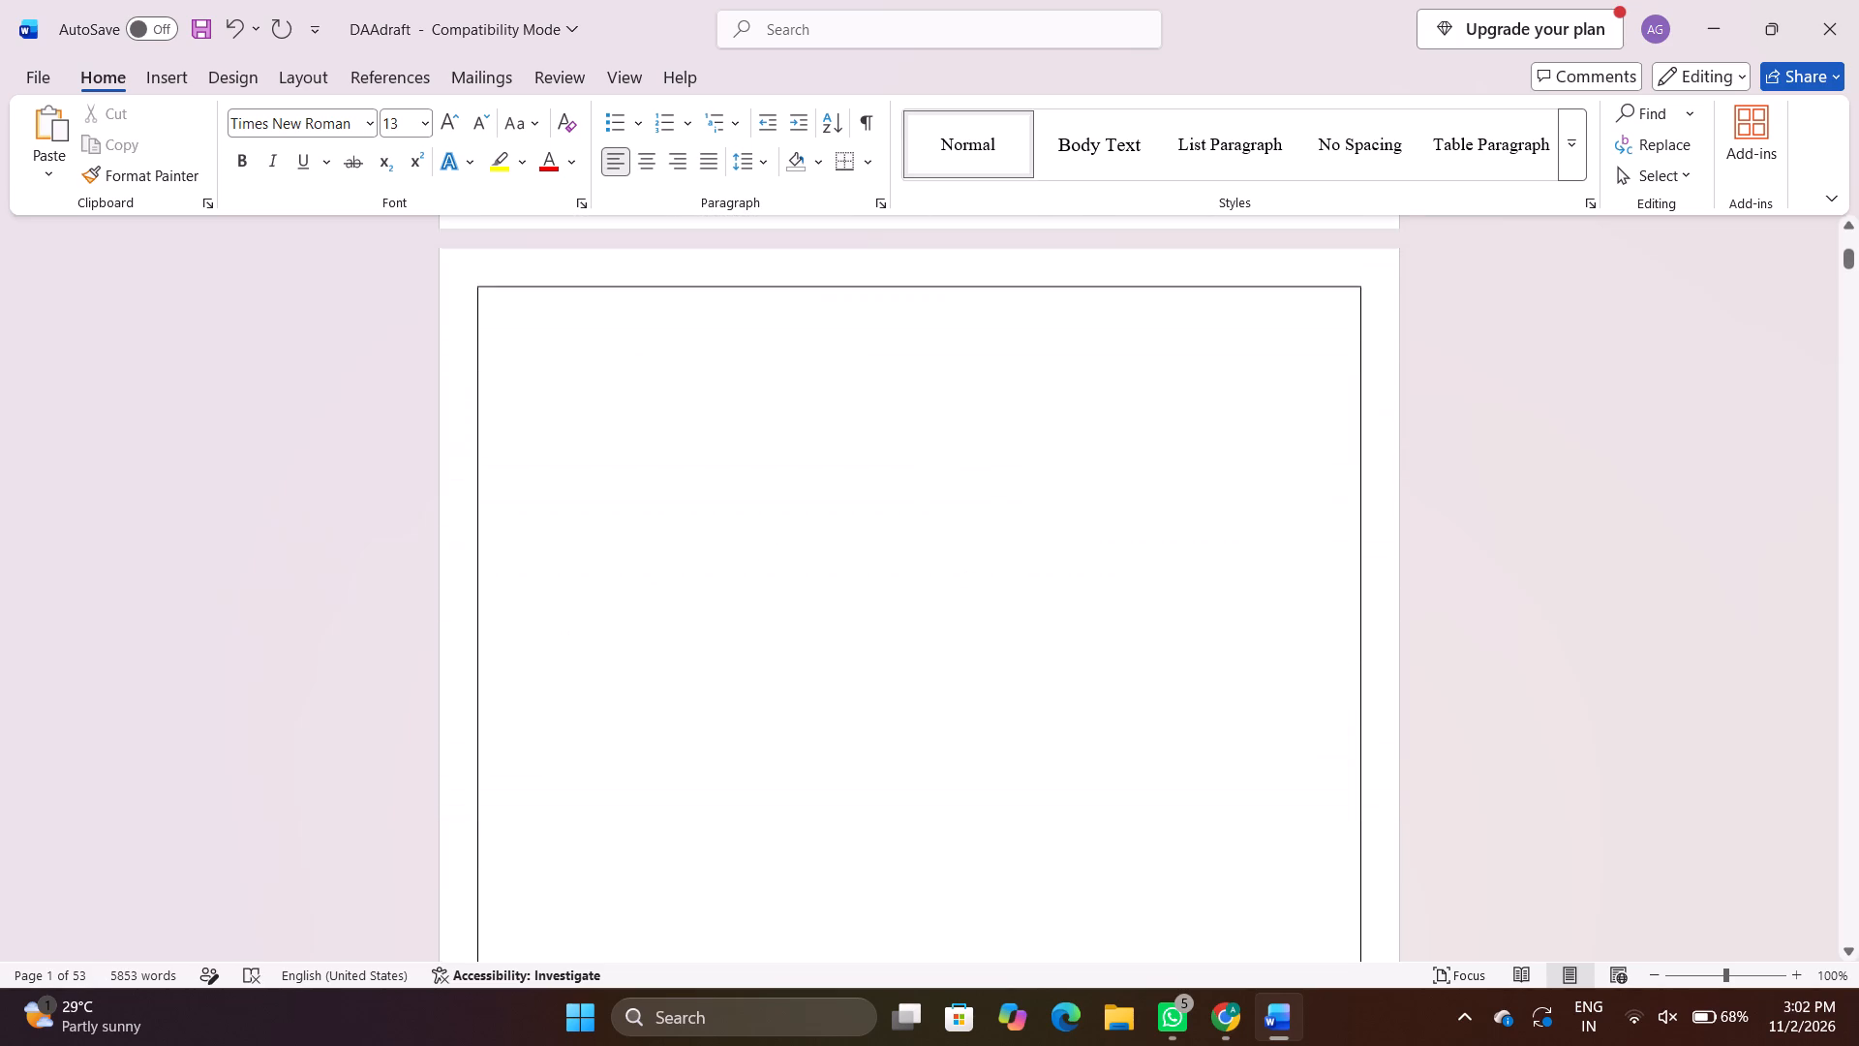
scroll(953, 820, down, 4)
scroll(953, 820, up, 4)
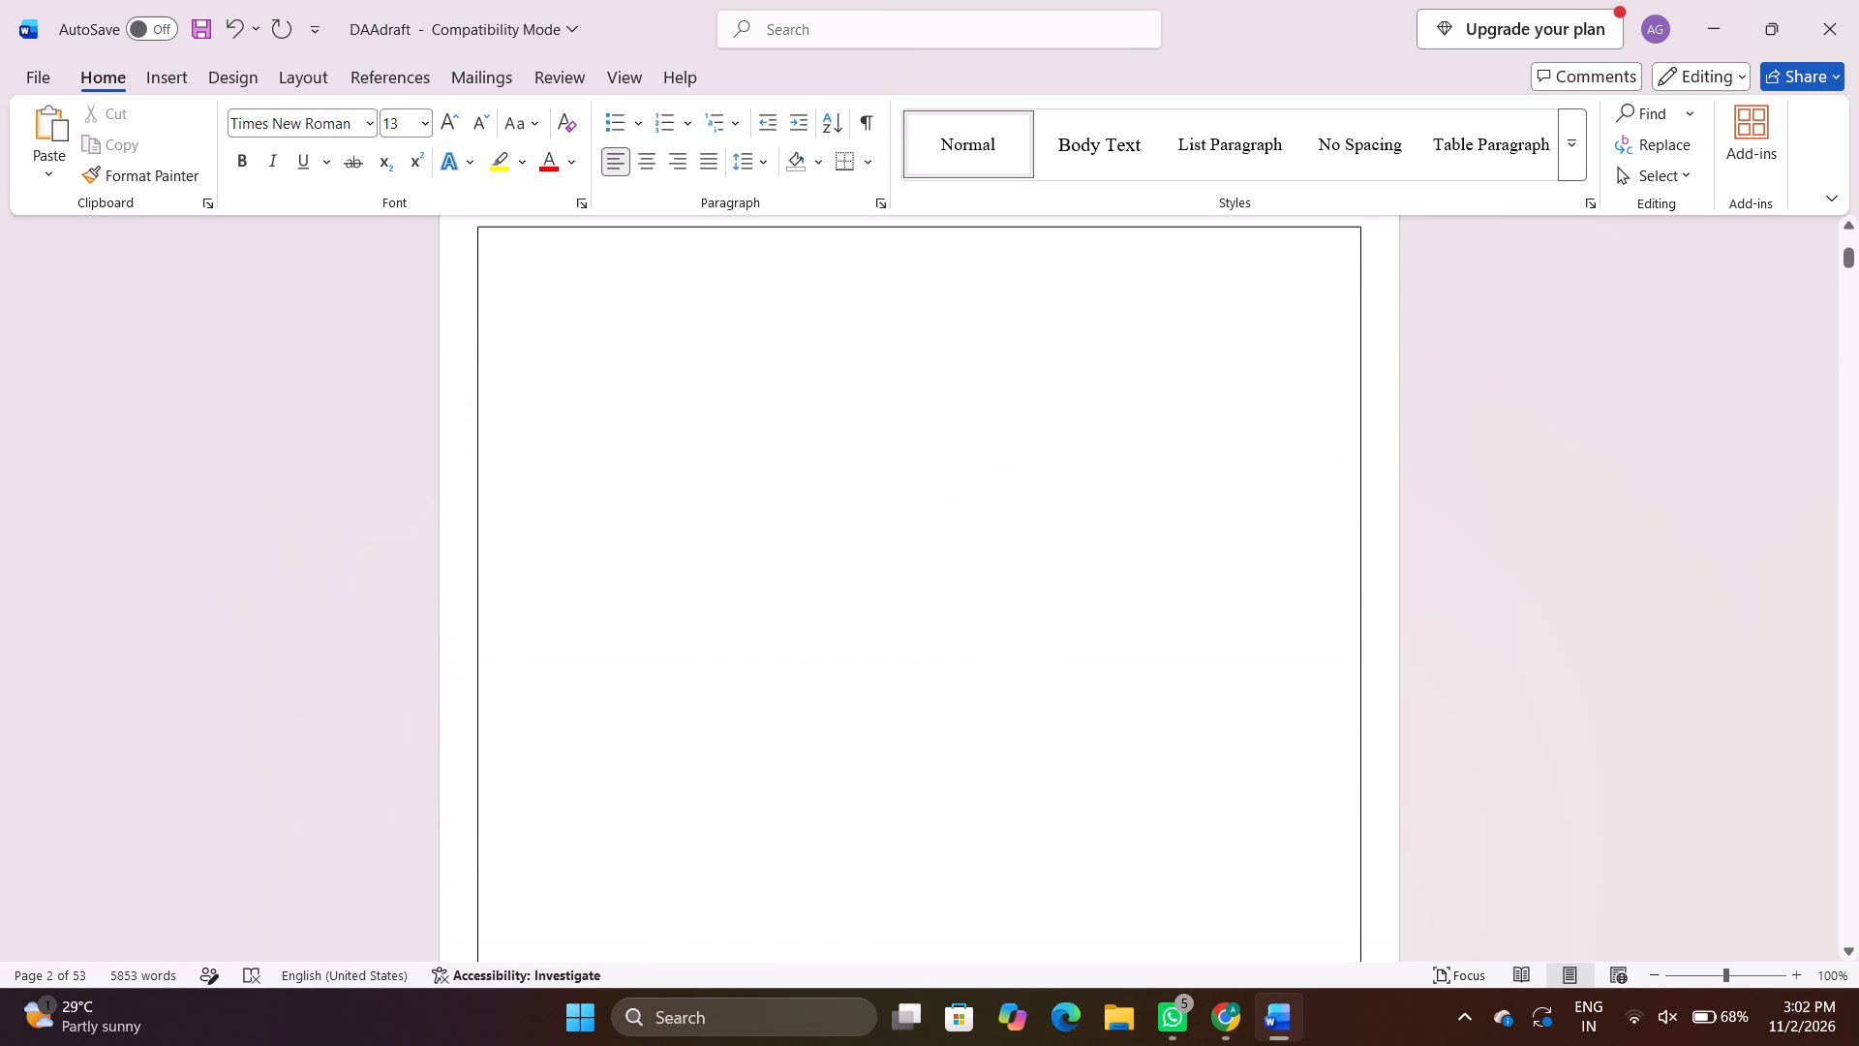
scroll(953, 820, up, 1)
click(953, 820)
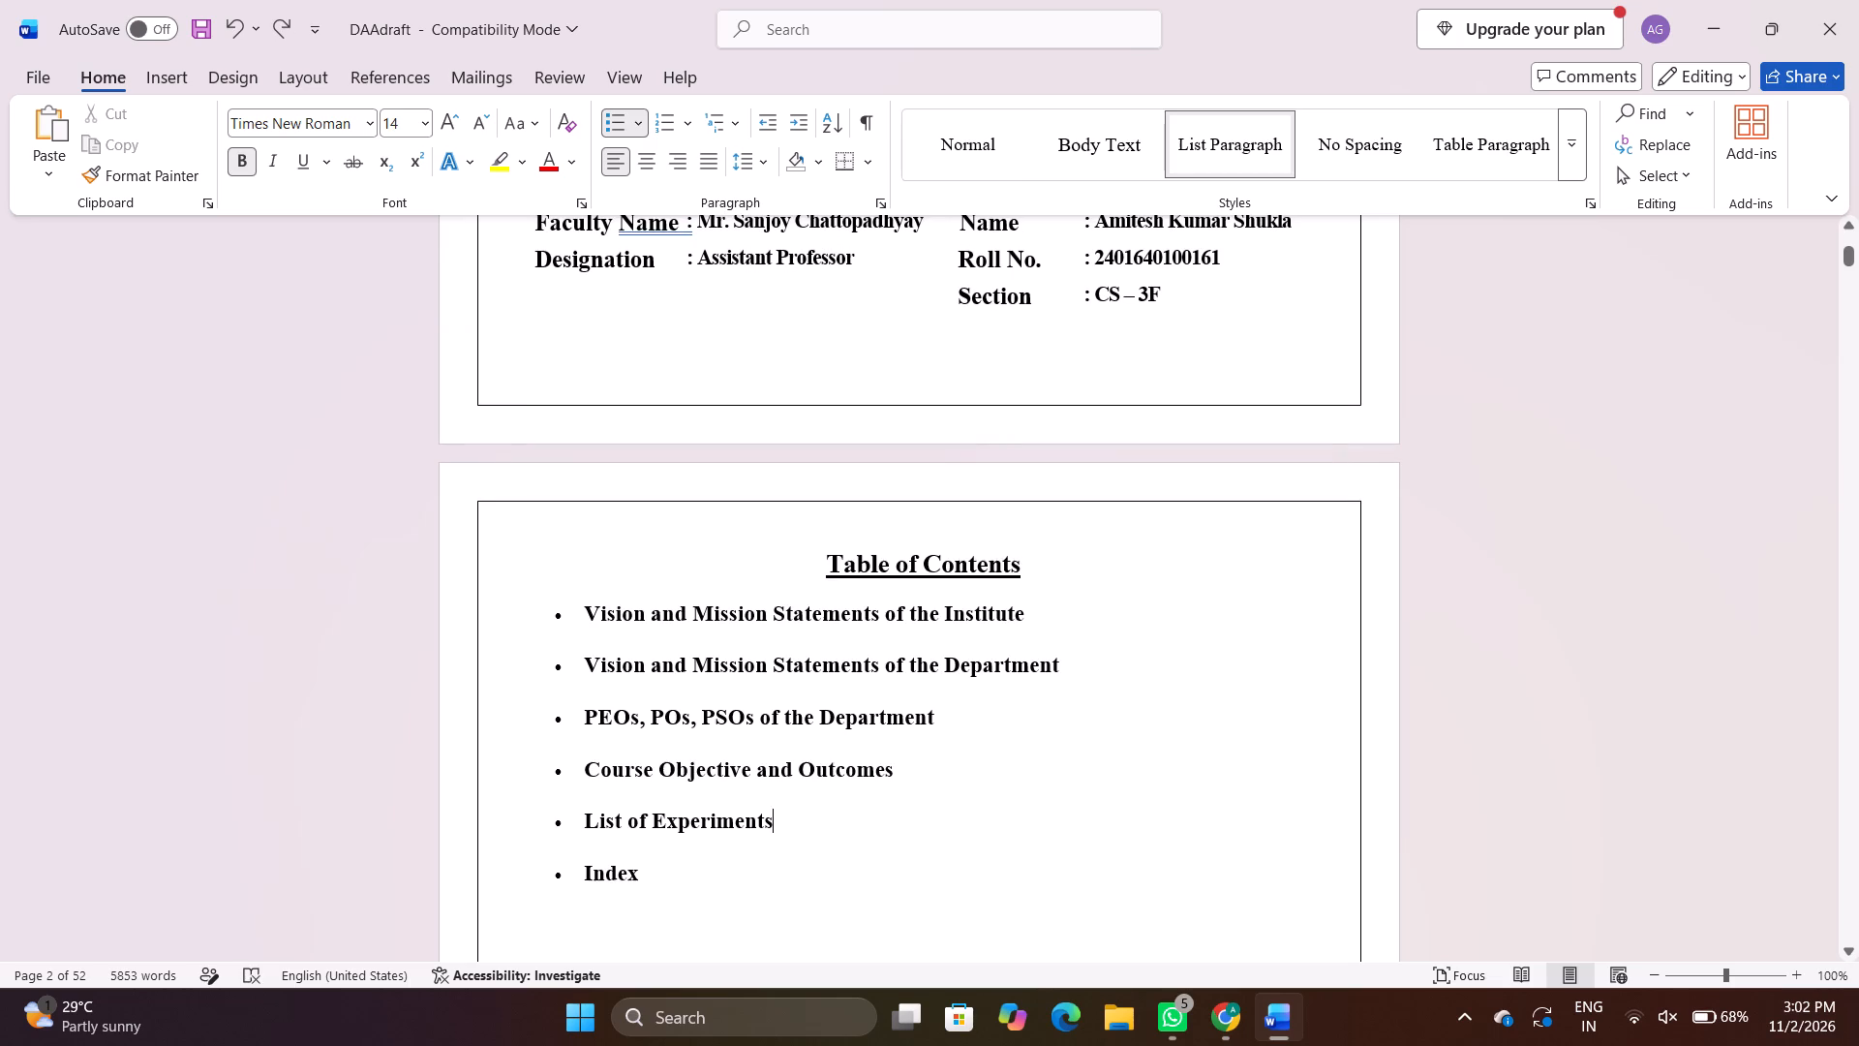
Check the Table of Contents page and the filled-in submission details on the cover page.
scroll(1088, 638, down, 4)
scroll(1088, 638, up, 1)
scroll(1088, 638, down, 2)
scroll(1088, 638, up, 1)
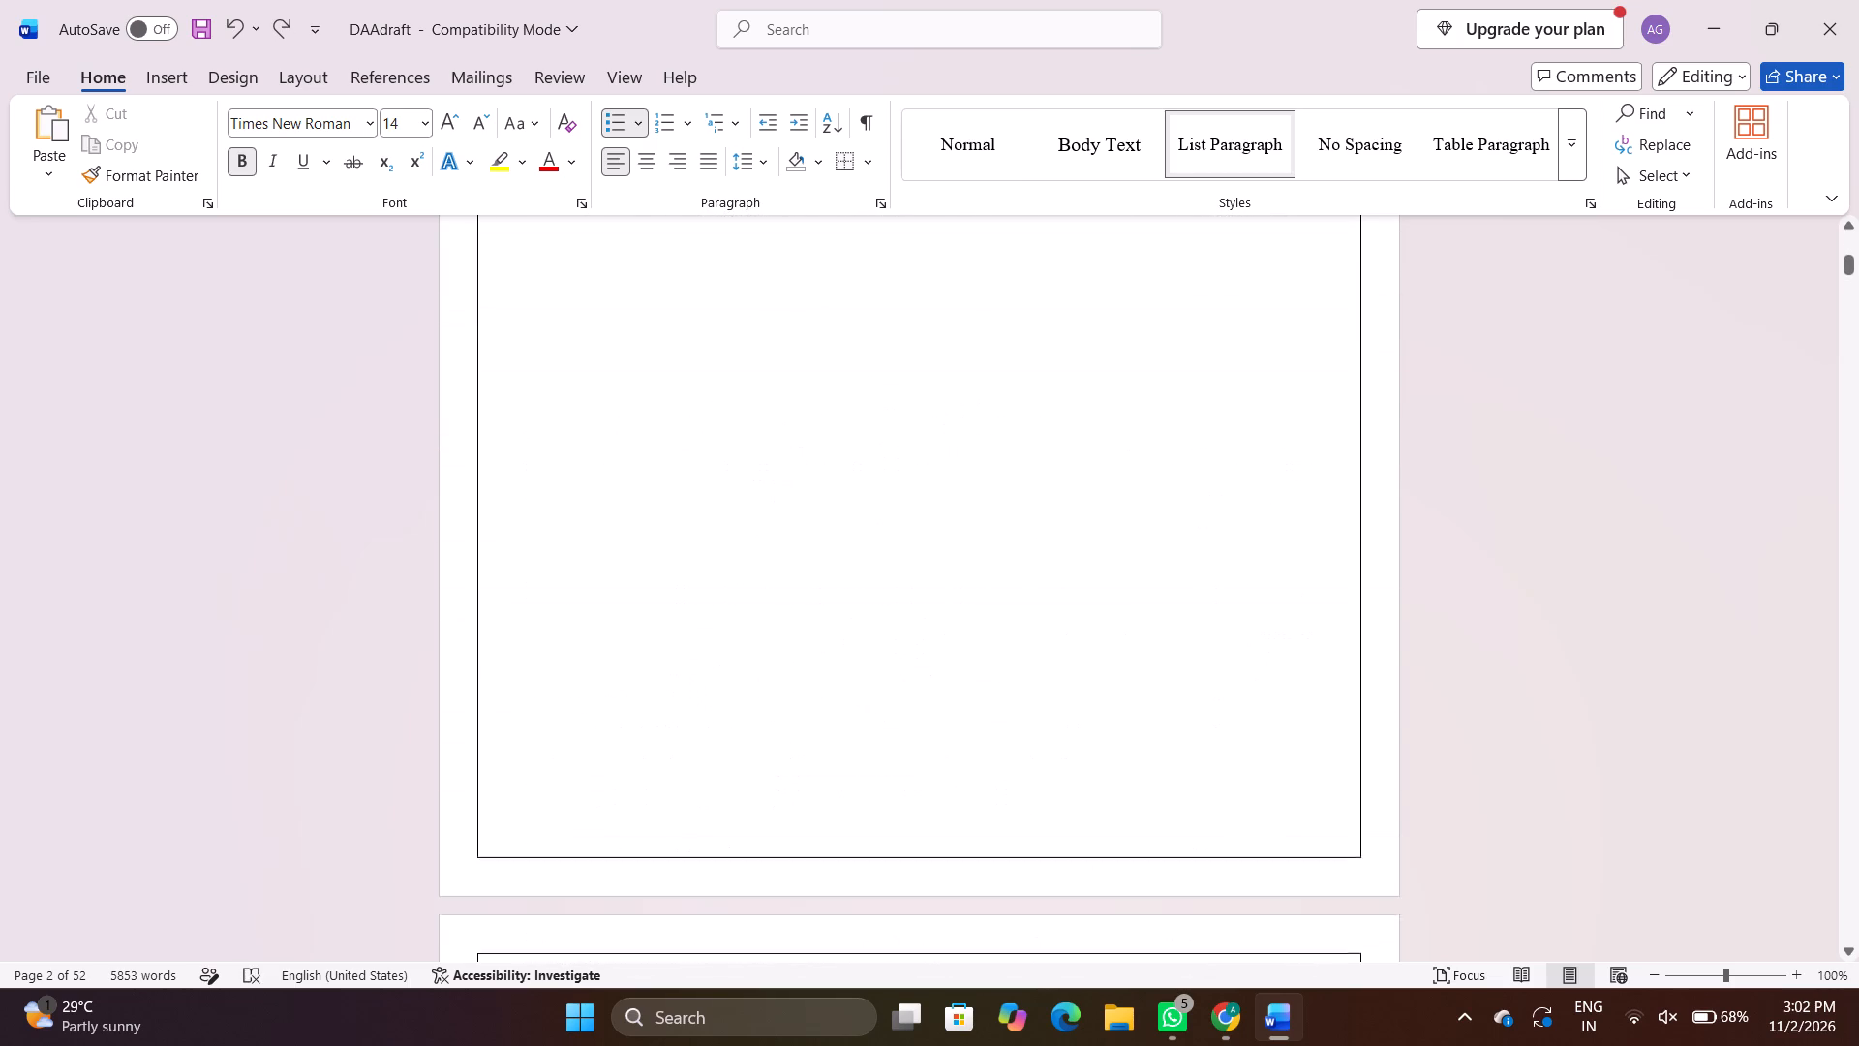
scroll(1088, 638, up, 1)
scroll(1048, 539, up, 3)
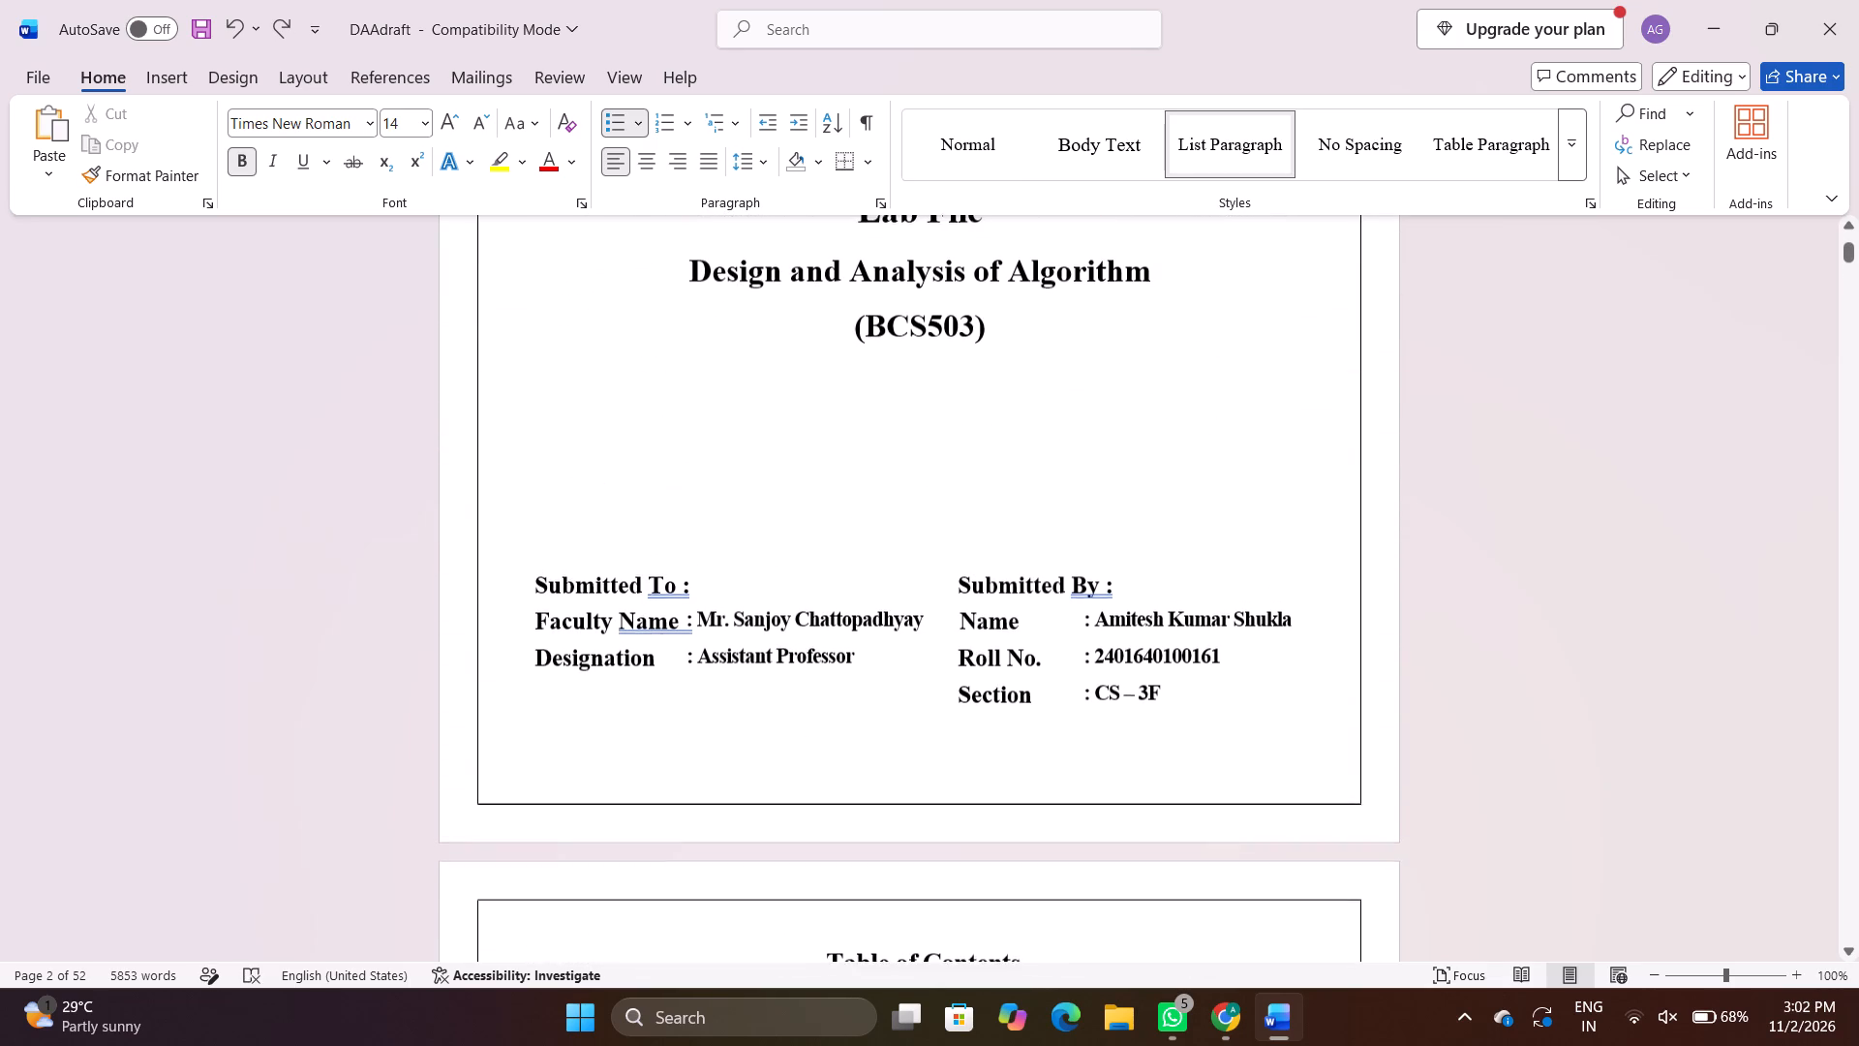
scroll(1048, 539, up, 1)
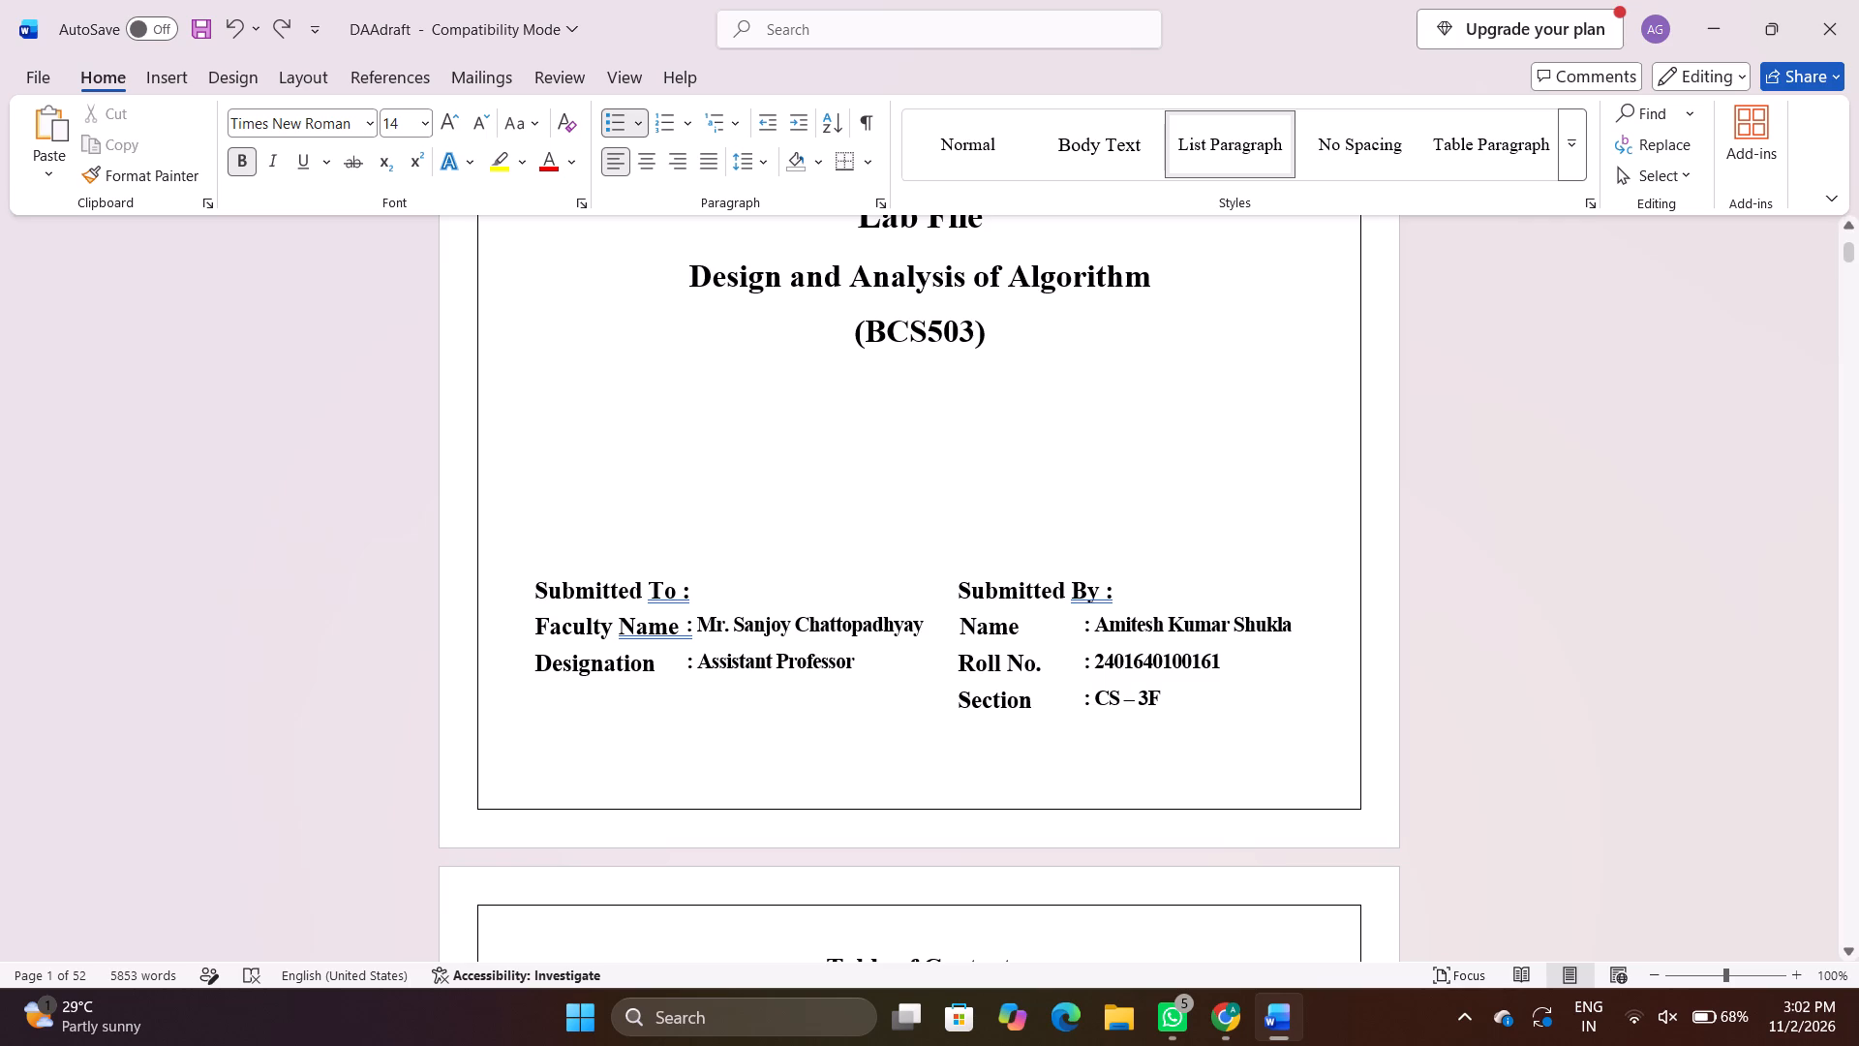
Review the lab file's pages from the cover page through the first experiment's code and output.
scroll(892, 693, down, 12)
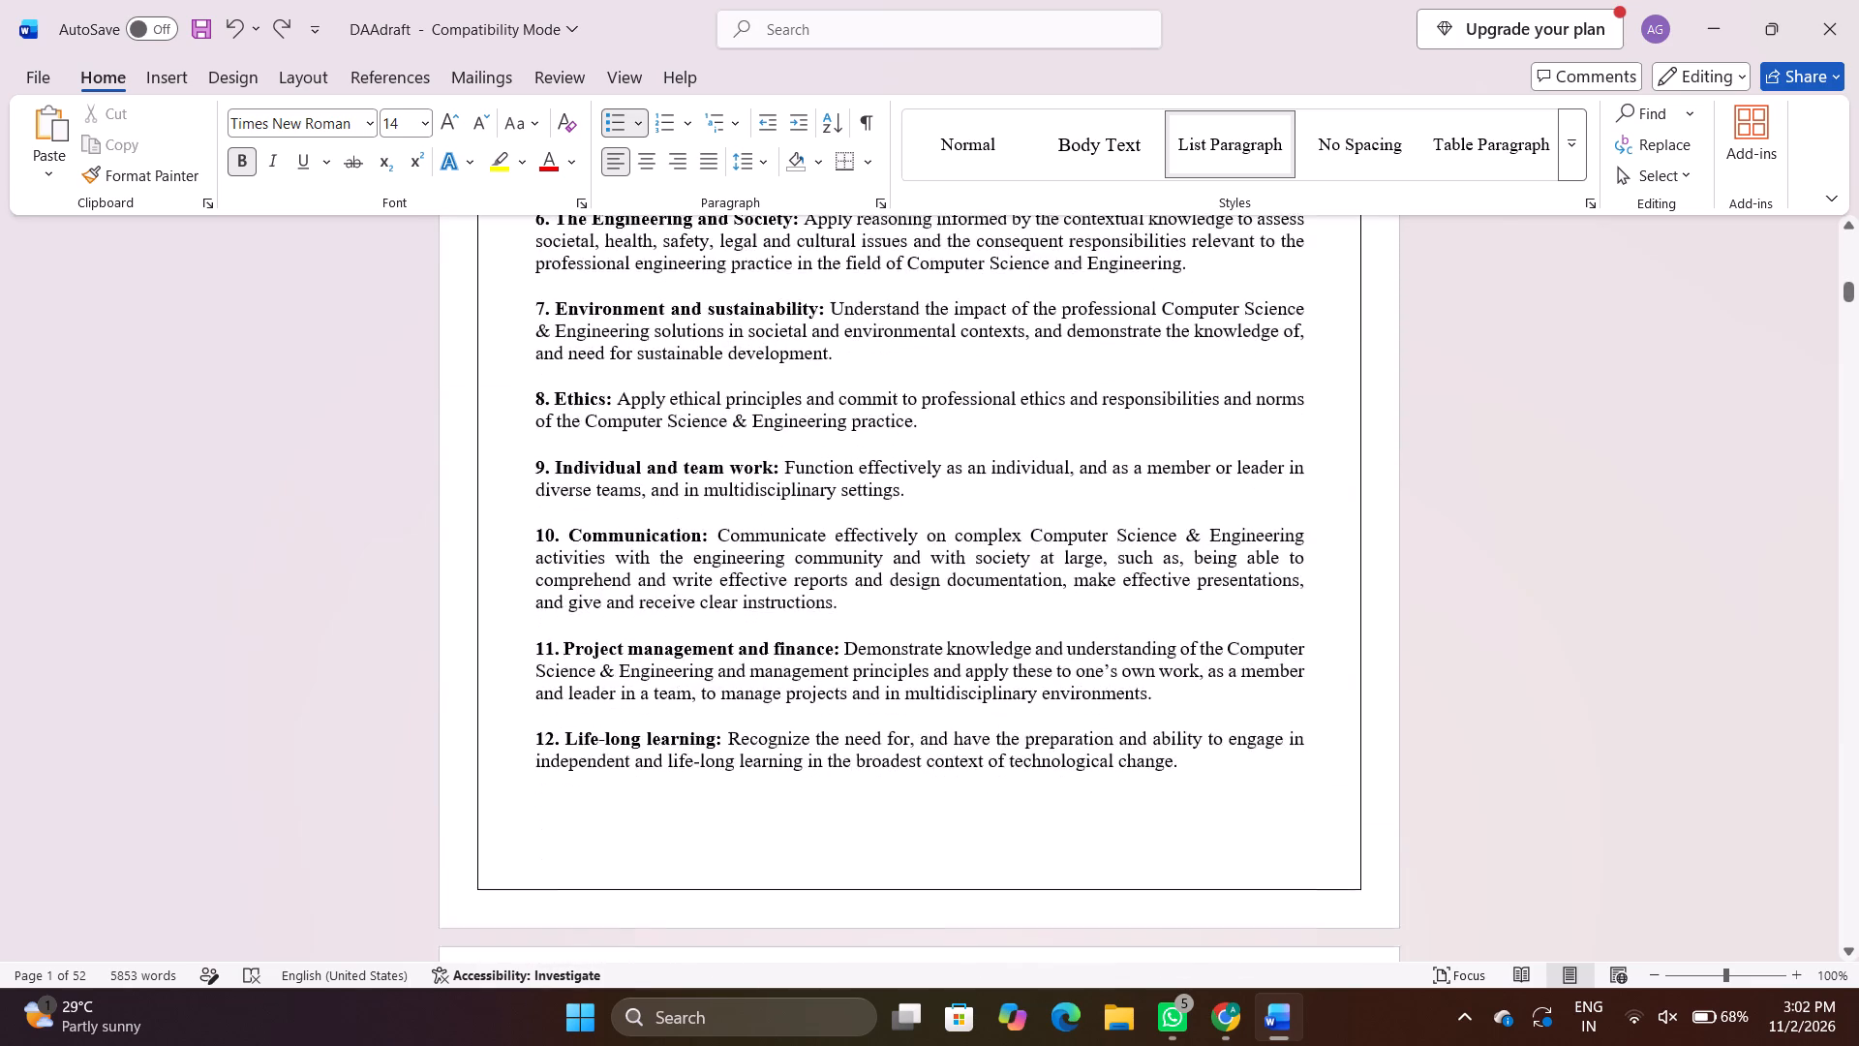
scroll(892, 693, down, 10)
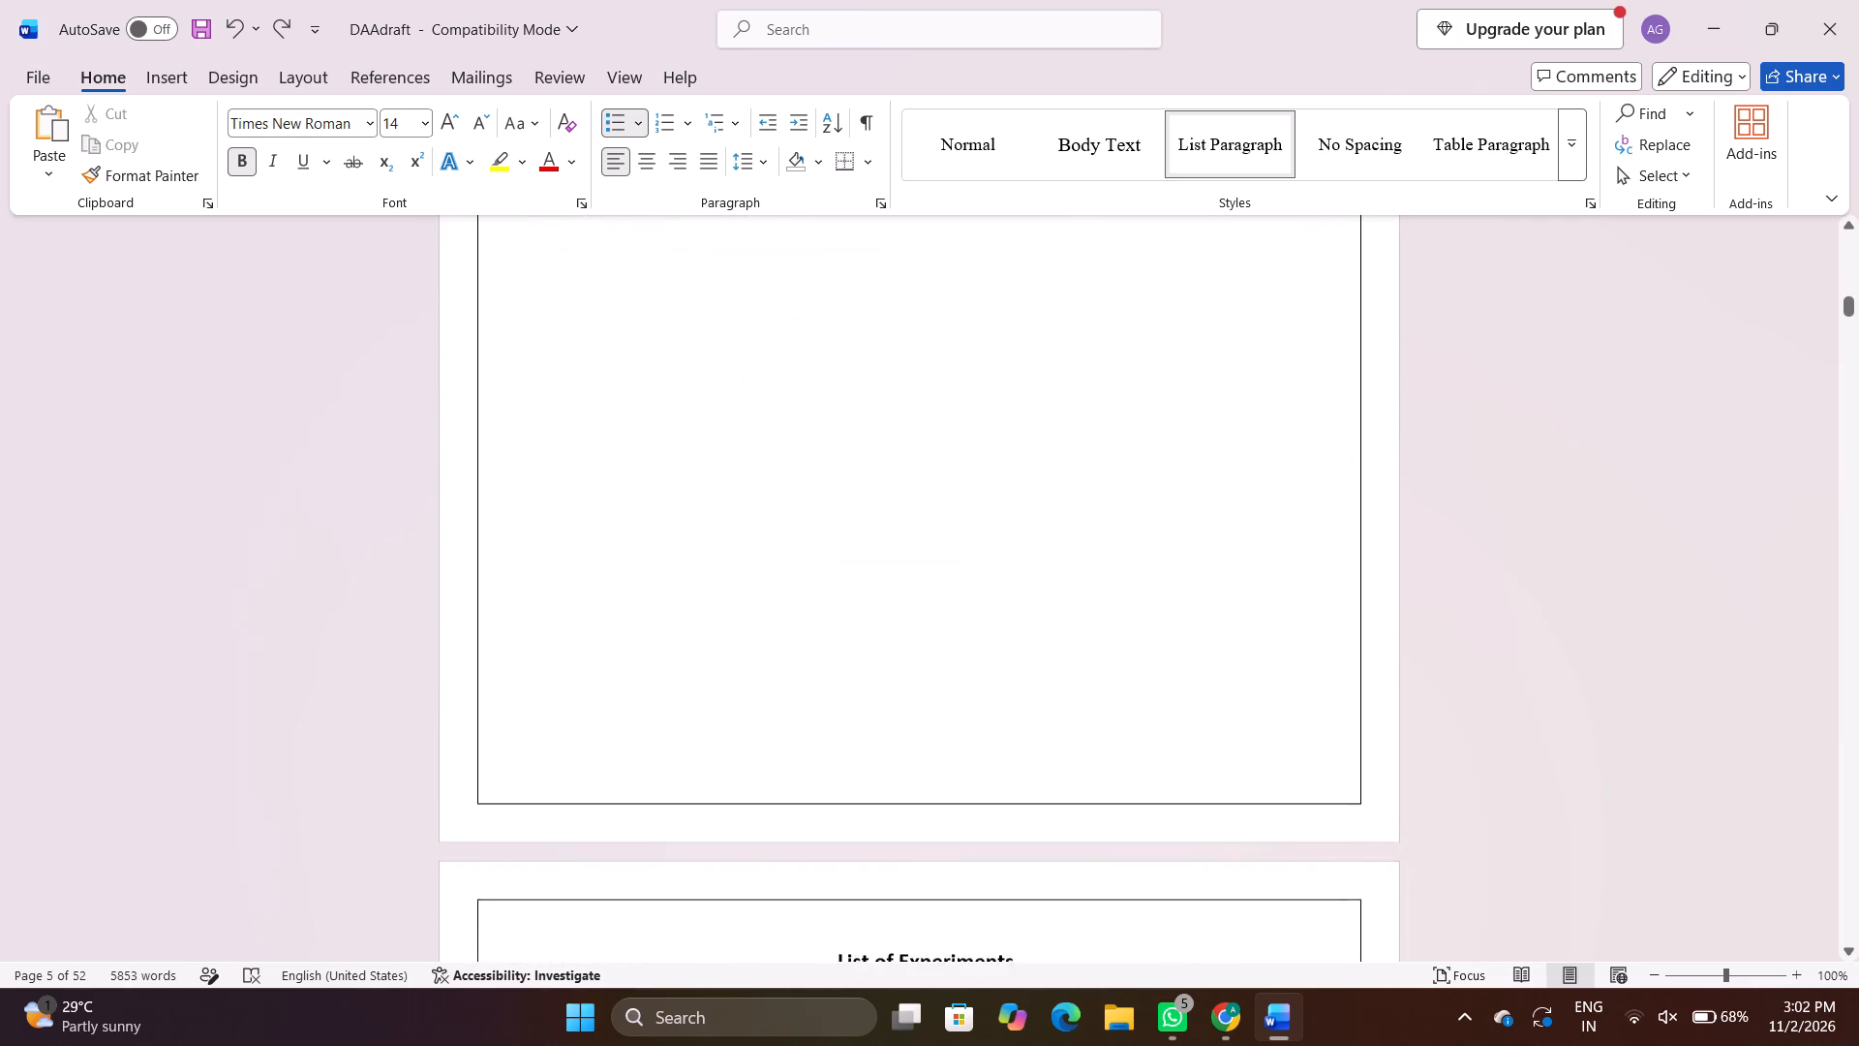
scroll(892, 693, down, 10)
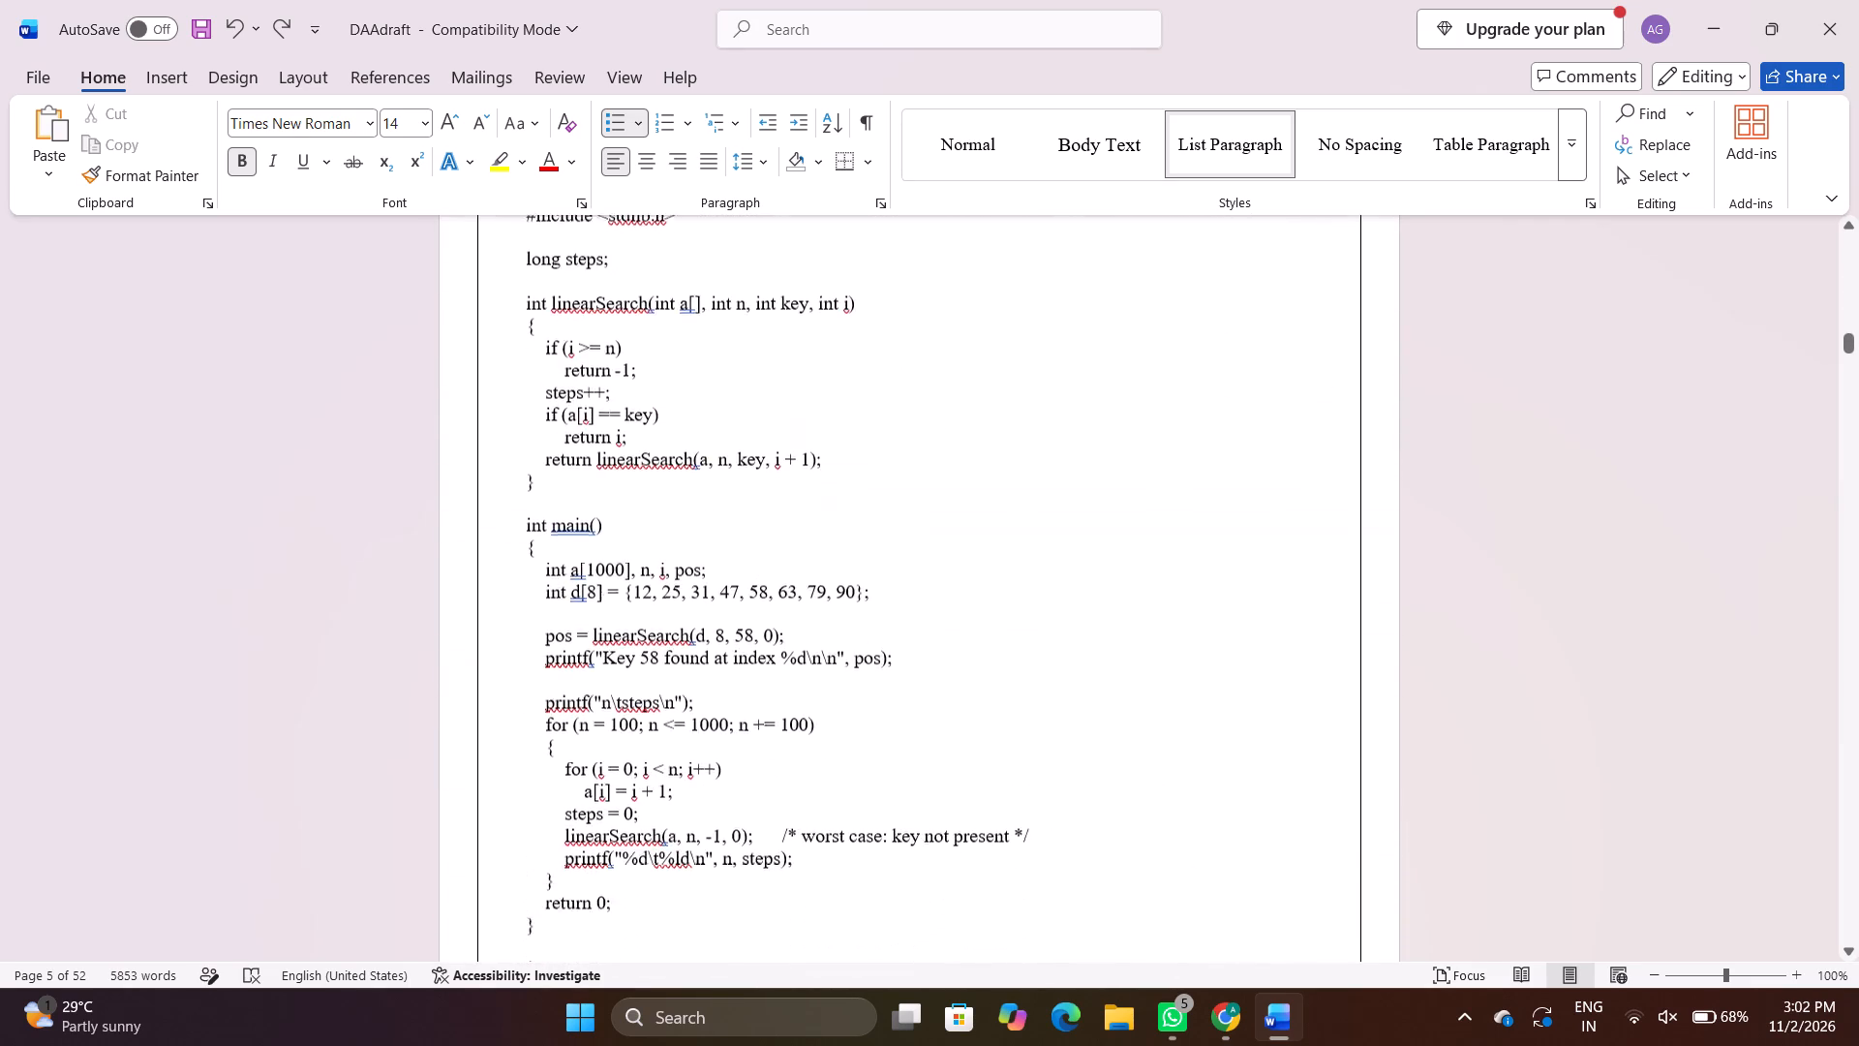
scroll(892, 693, down, 1)
scroll(892, 693, up, 2)
scroll(892, 693, down, 1)
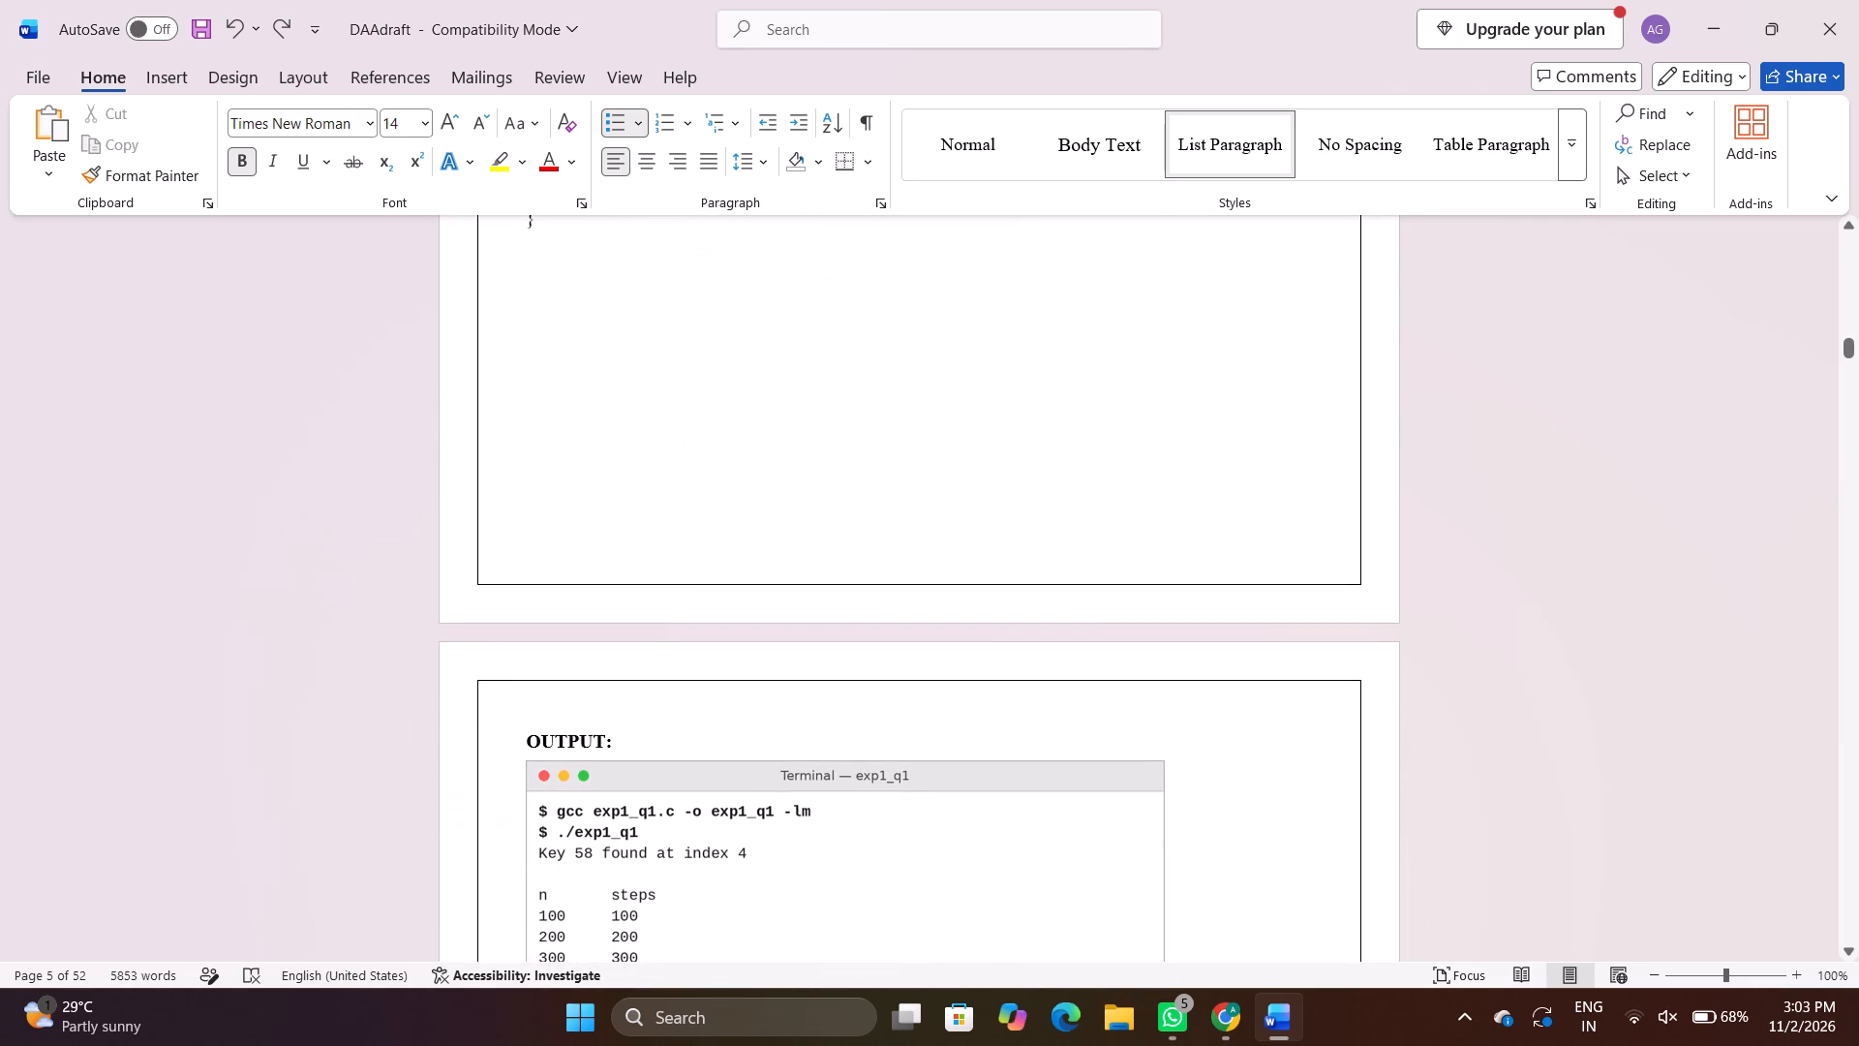
scroll(892, 693, down, 4)
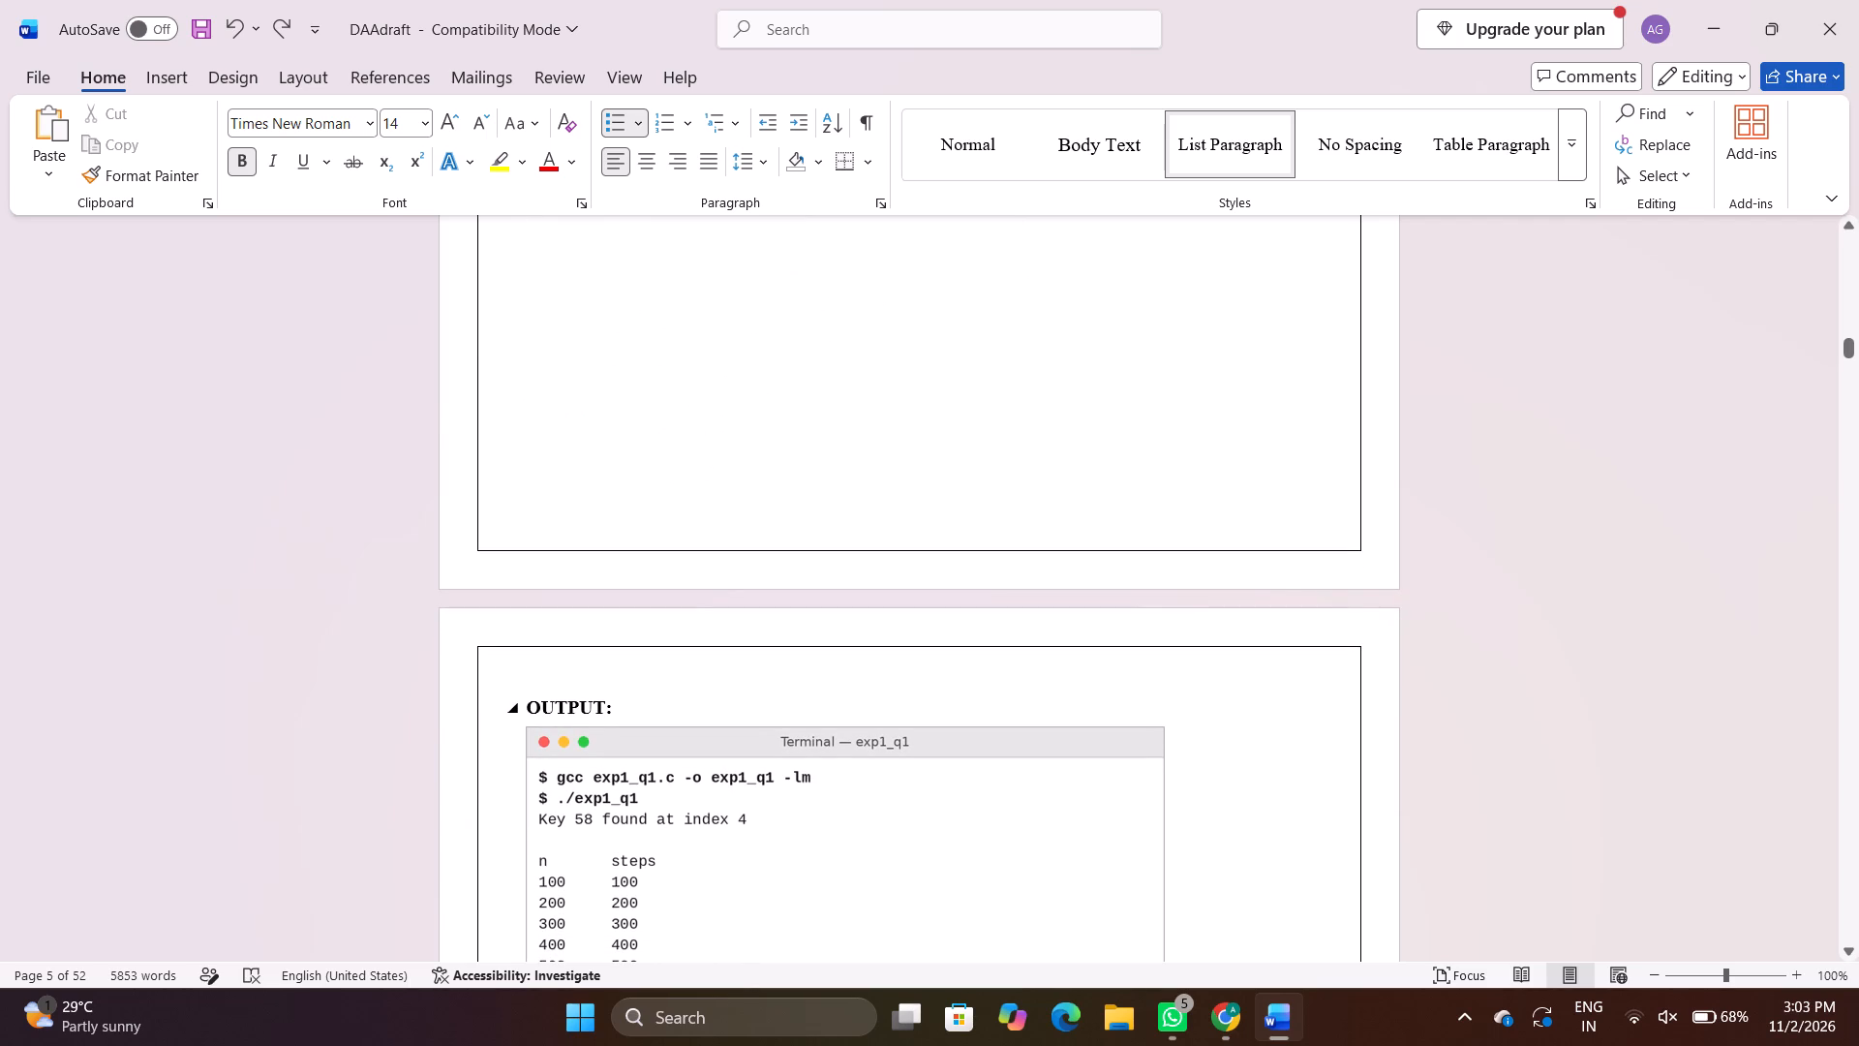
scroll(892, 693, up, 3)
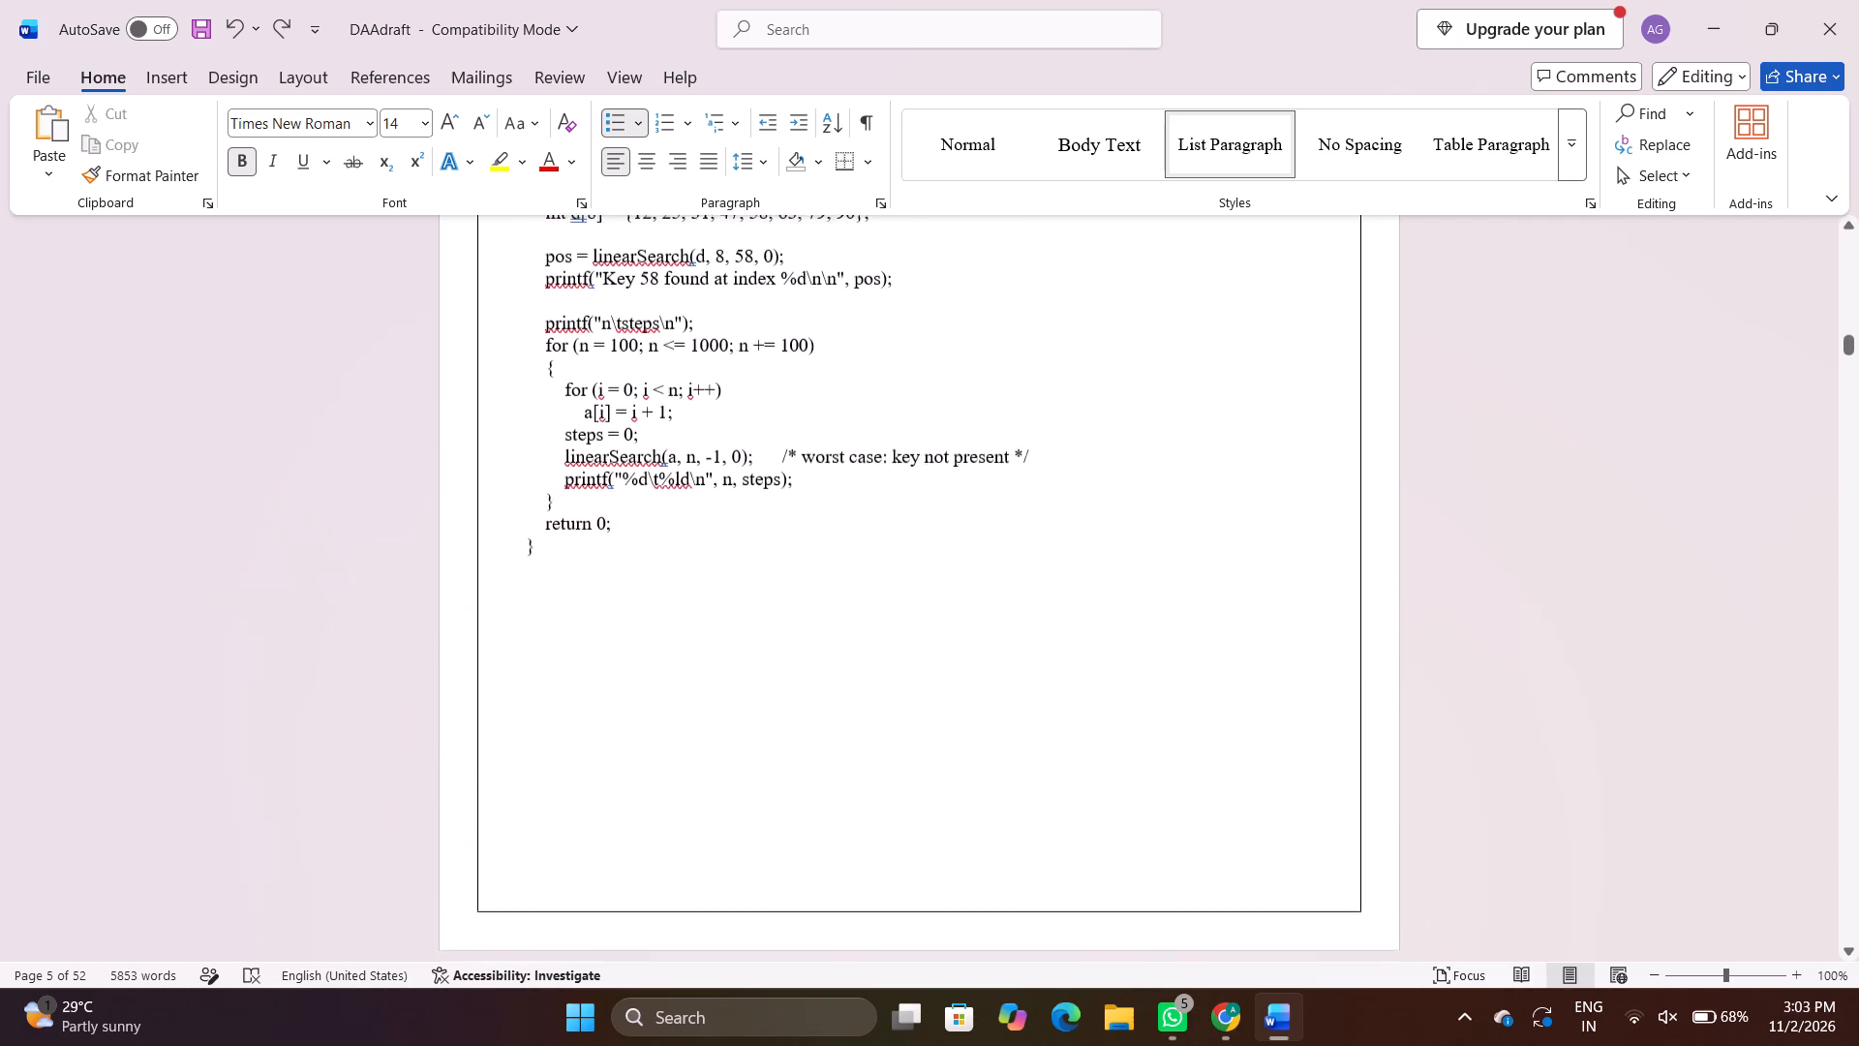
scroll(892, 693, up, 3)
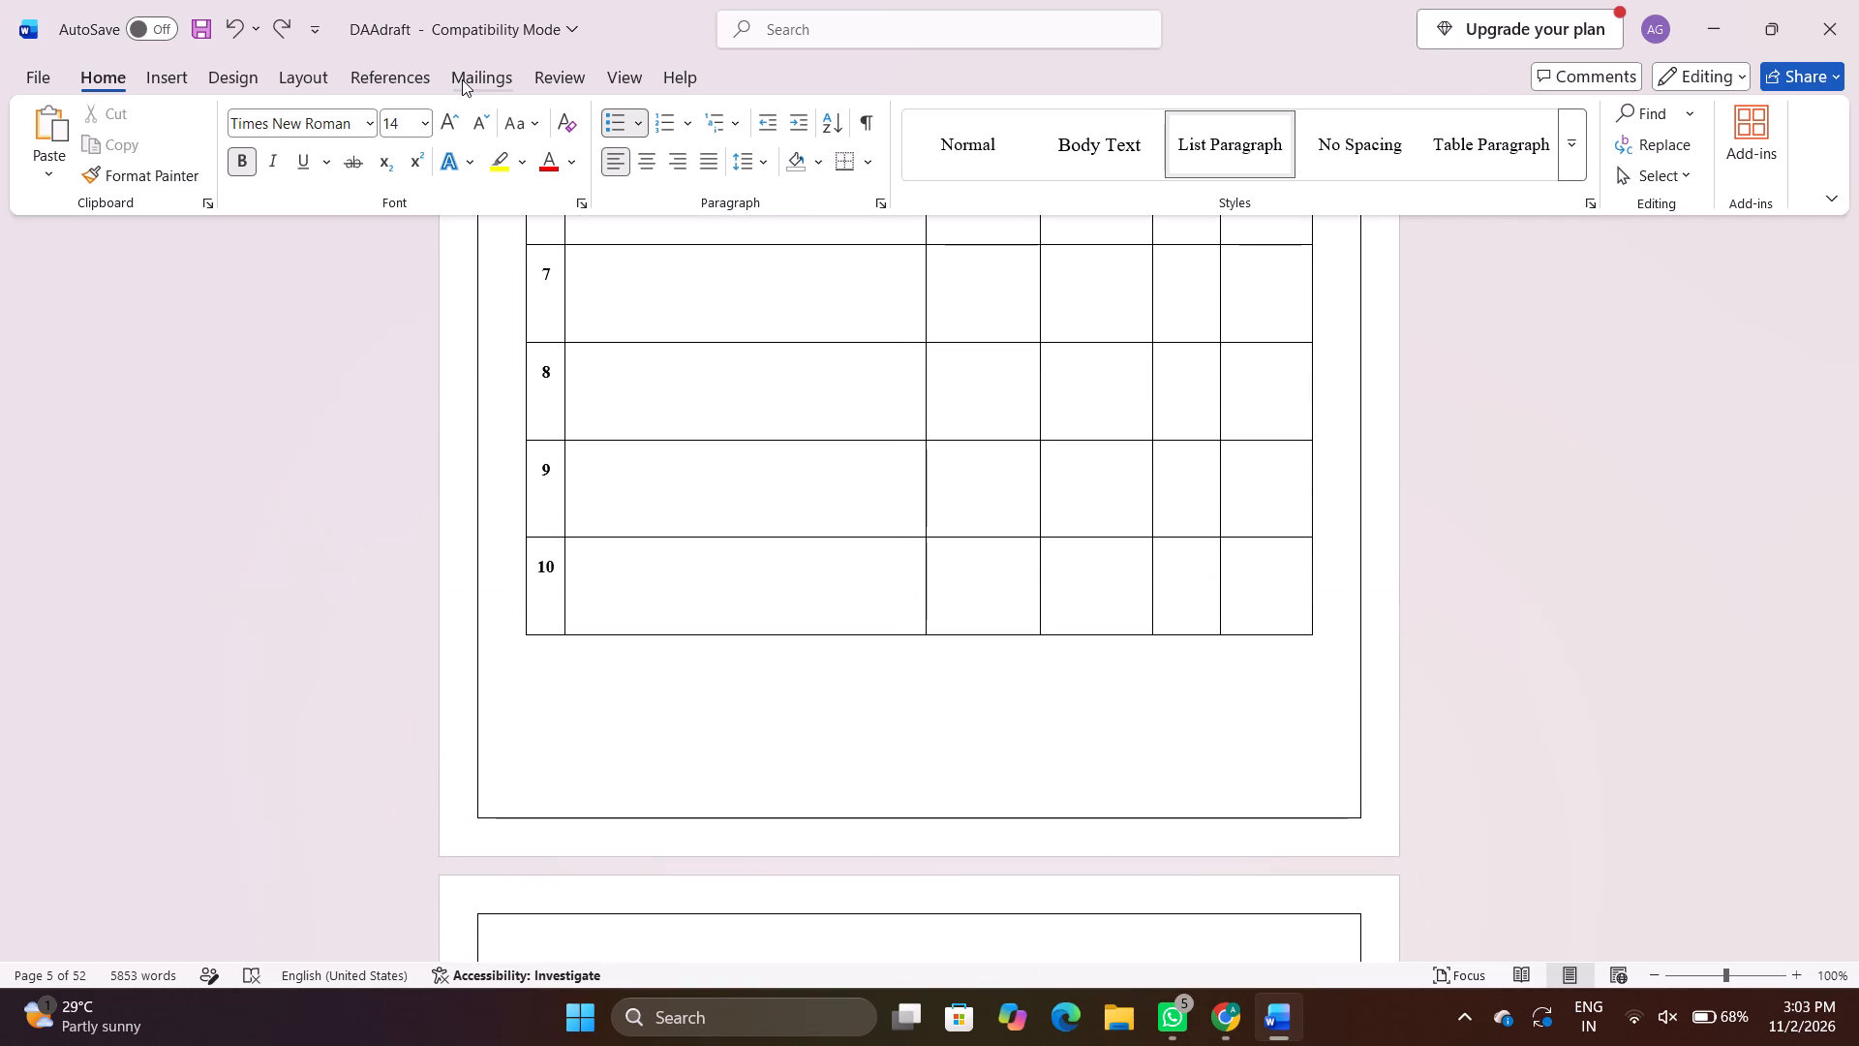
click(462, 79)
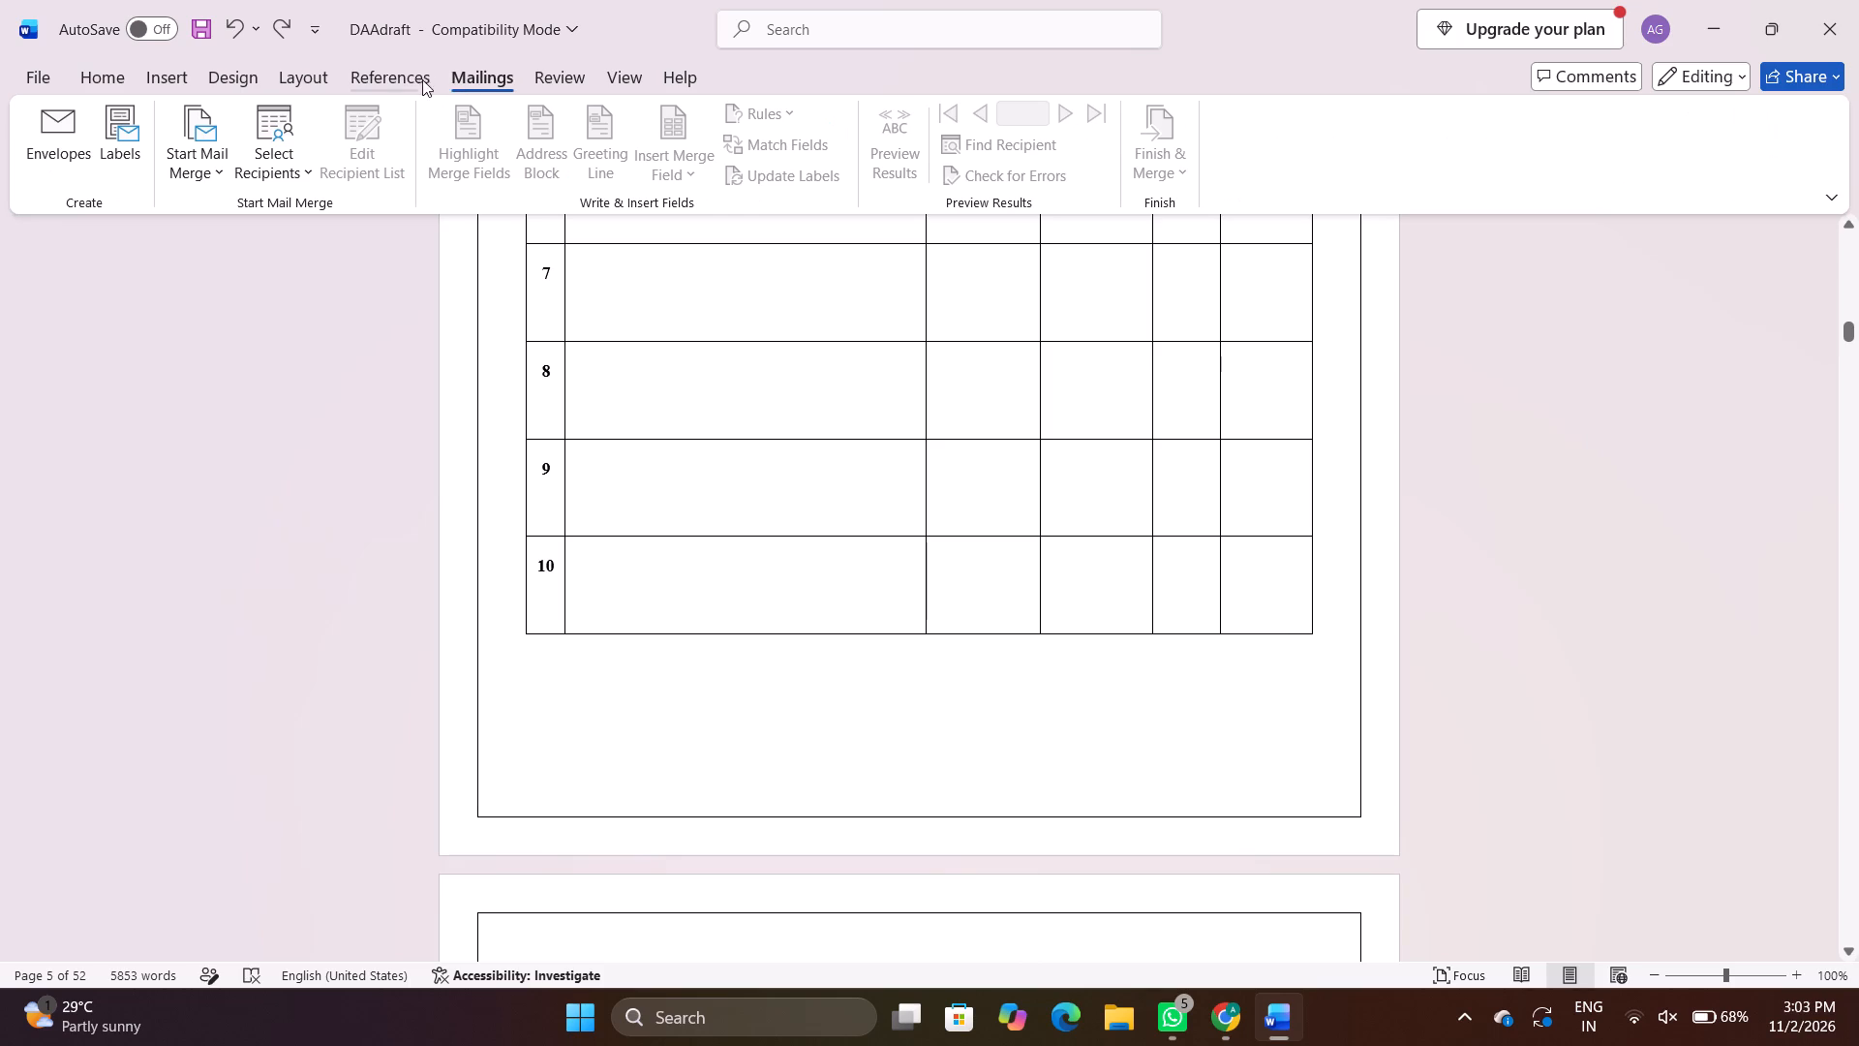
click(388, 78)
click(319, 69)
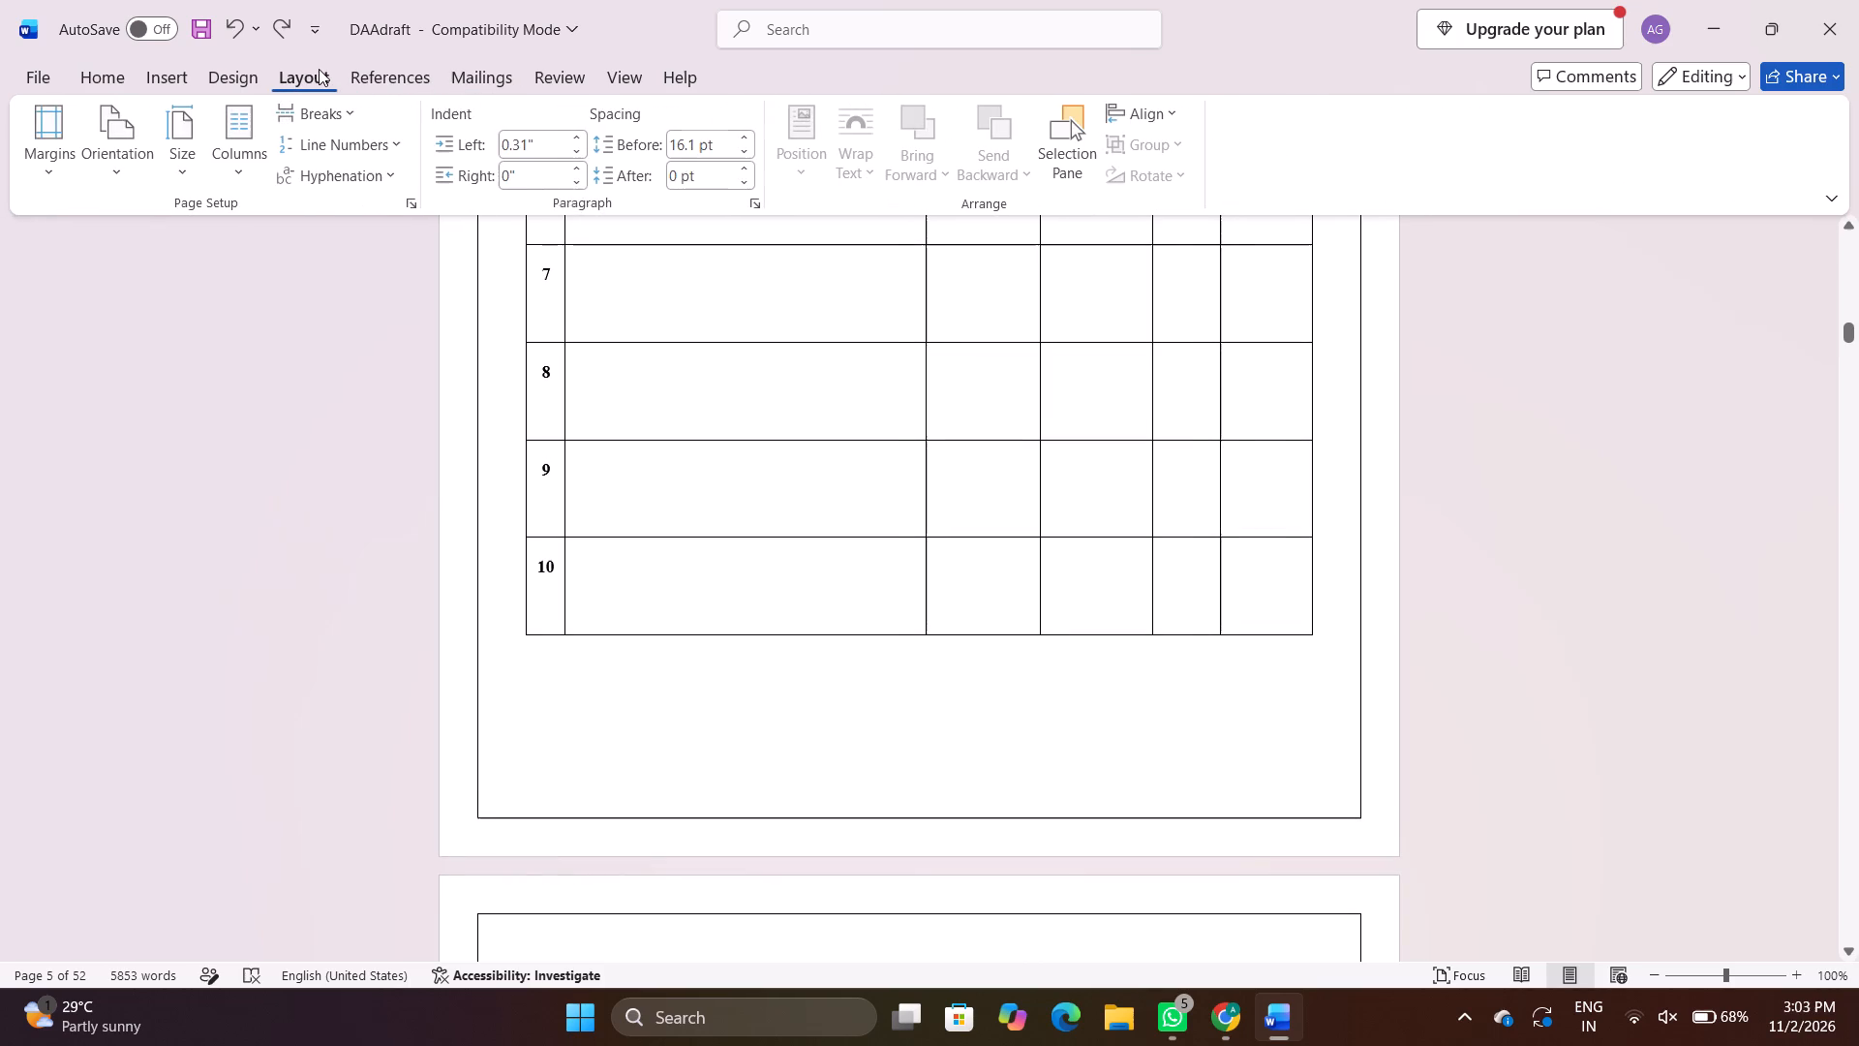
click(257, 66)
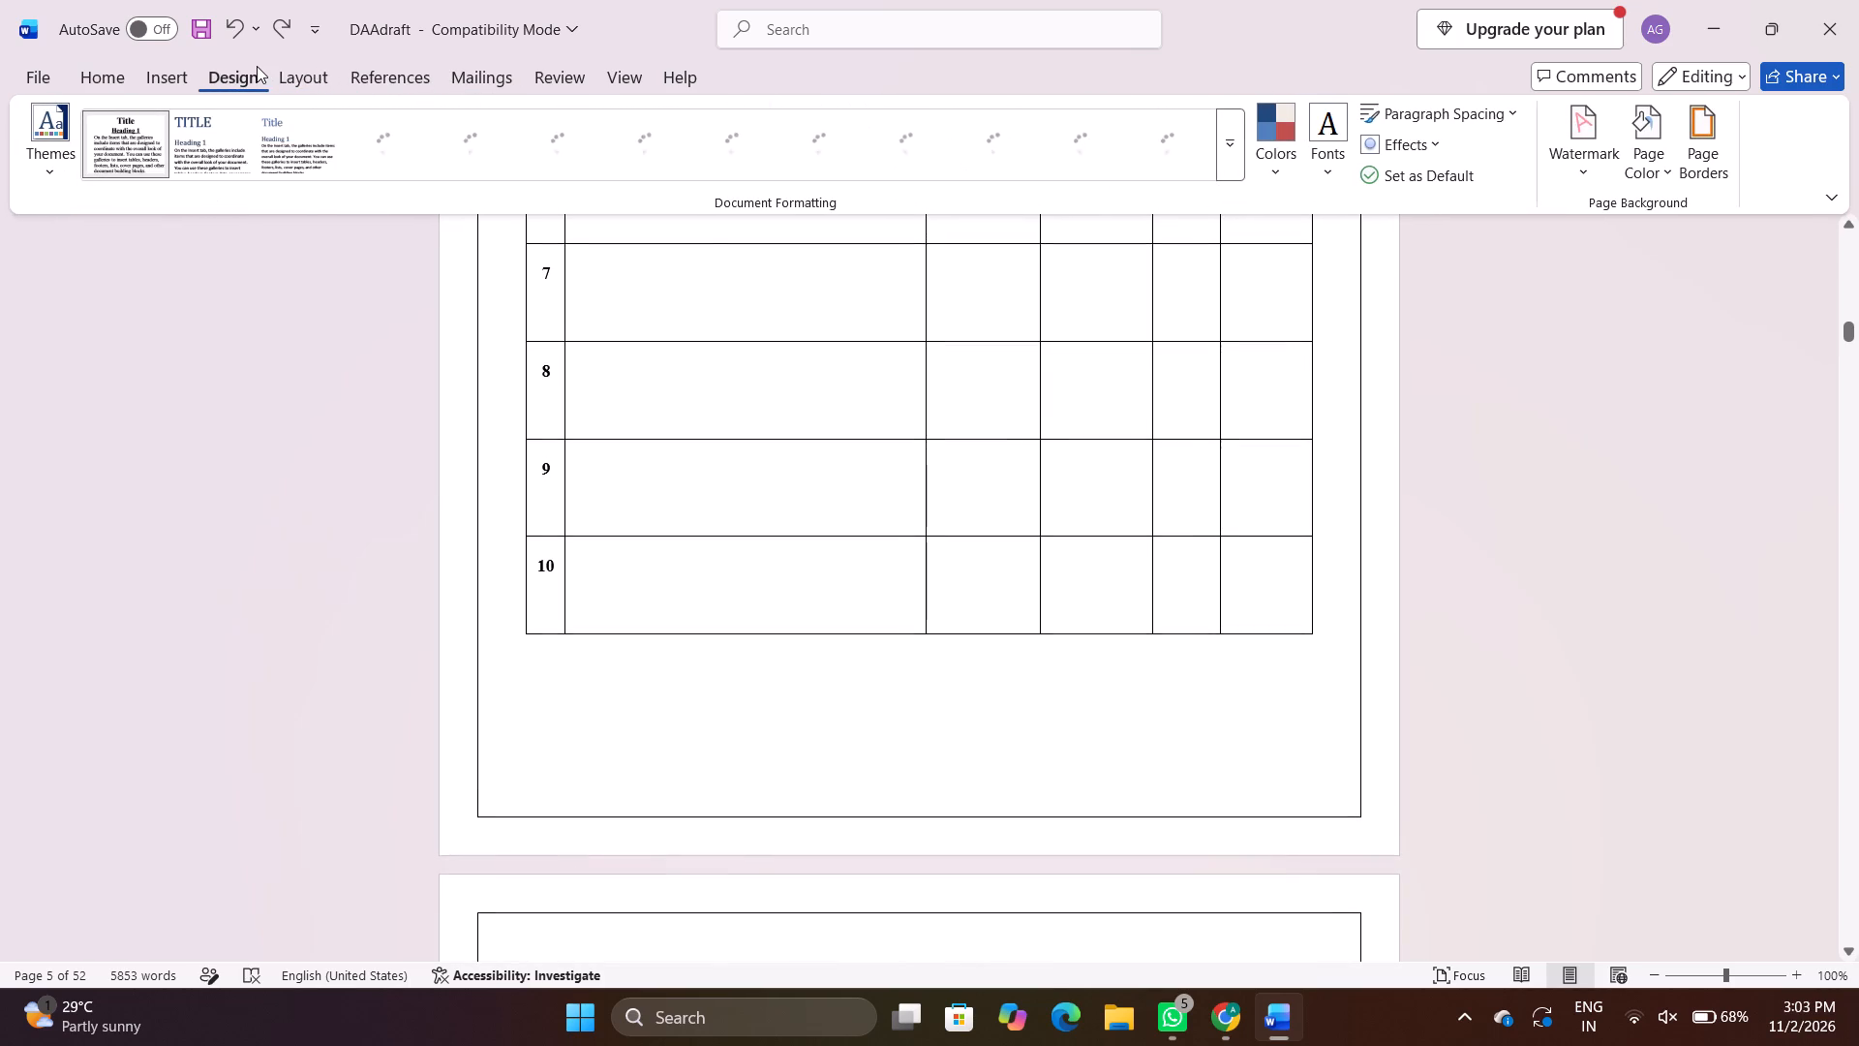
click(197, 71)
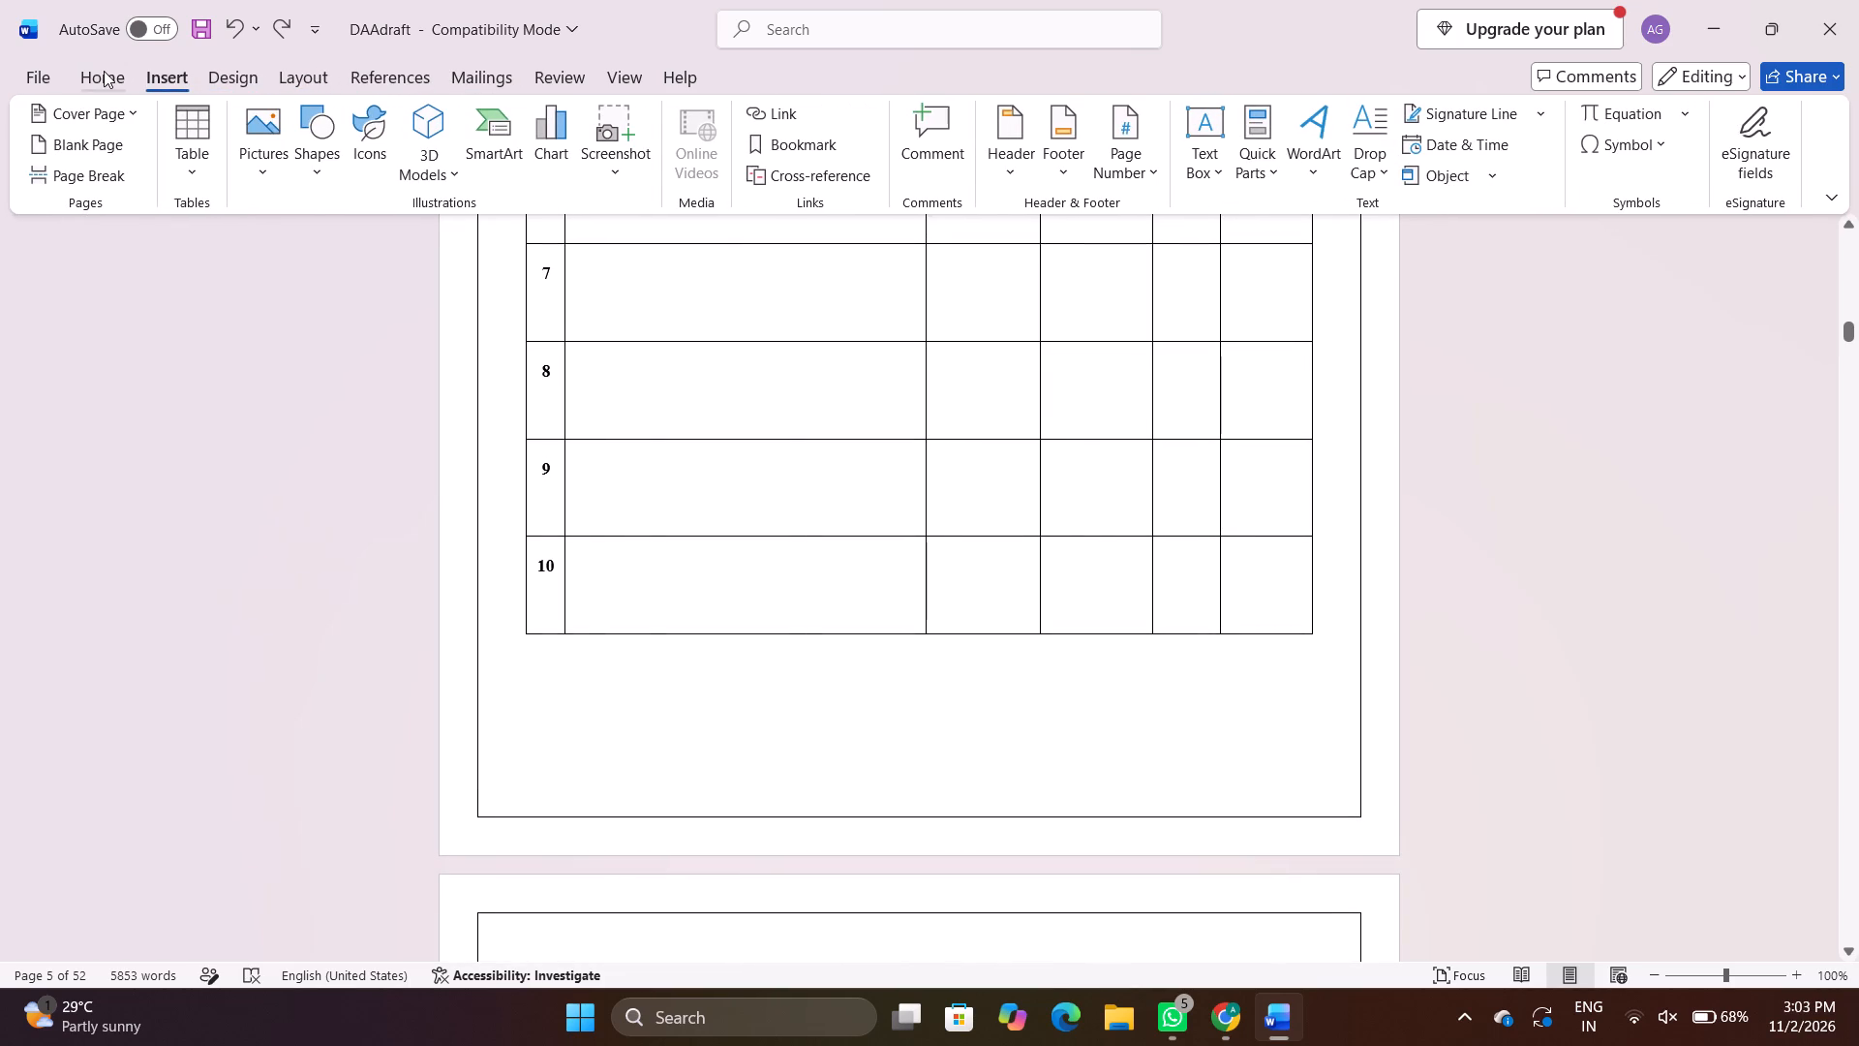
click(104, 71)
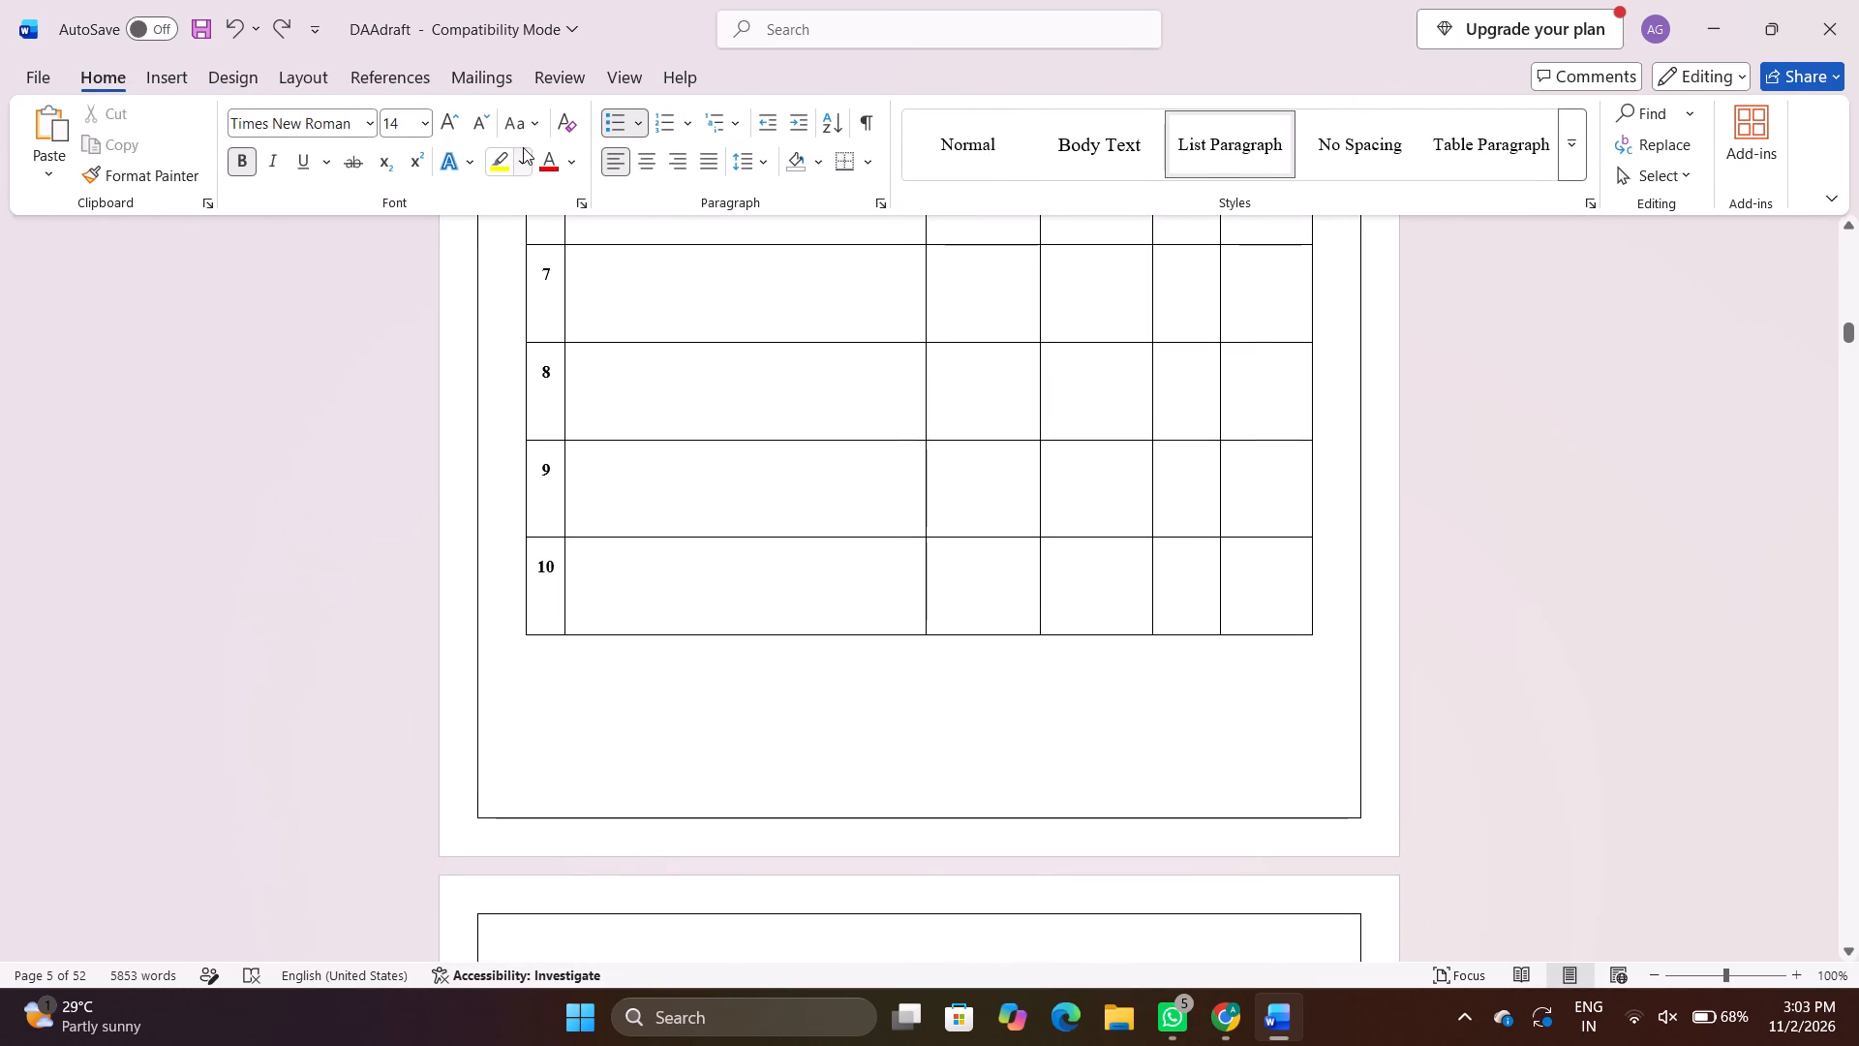
Insert a Blank footer and replace its placeholder with "Name:", the student's full name and the word "Roll".
click(179, 68)
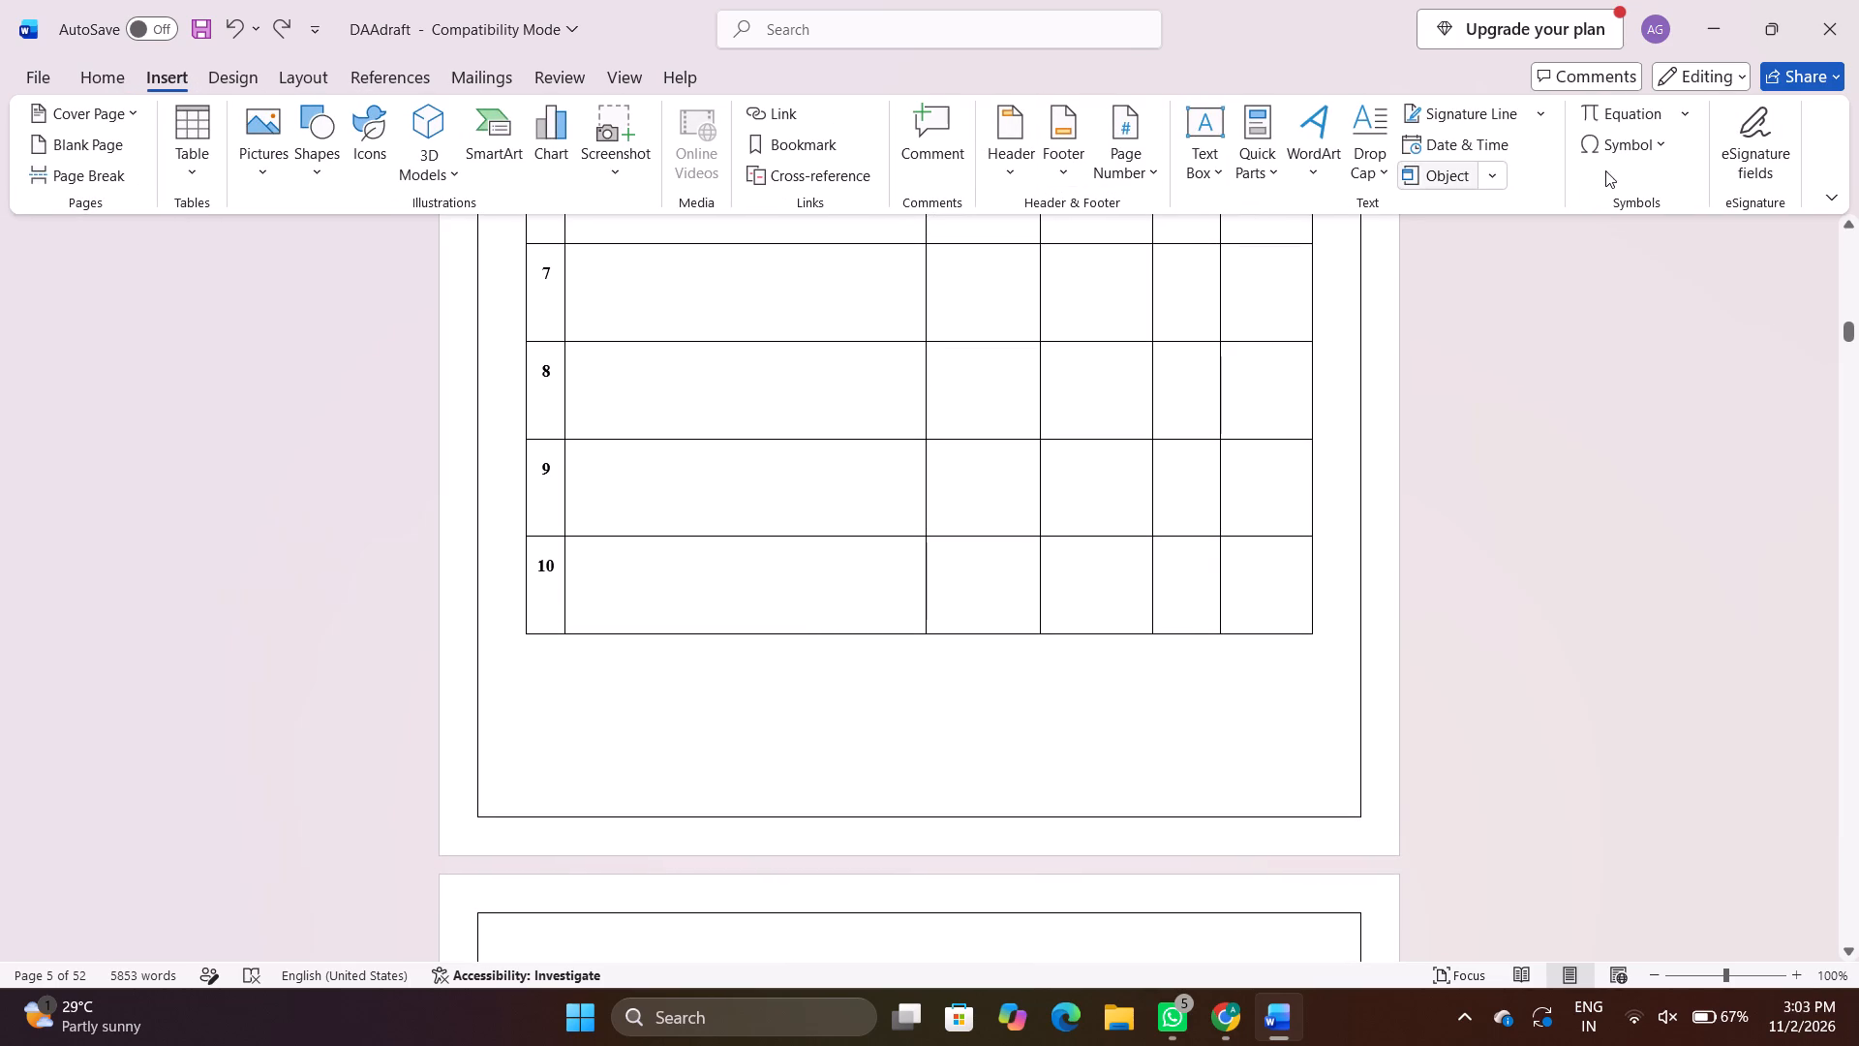
click(1063, 134)
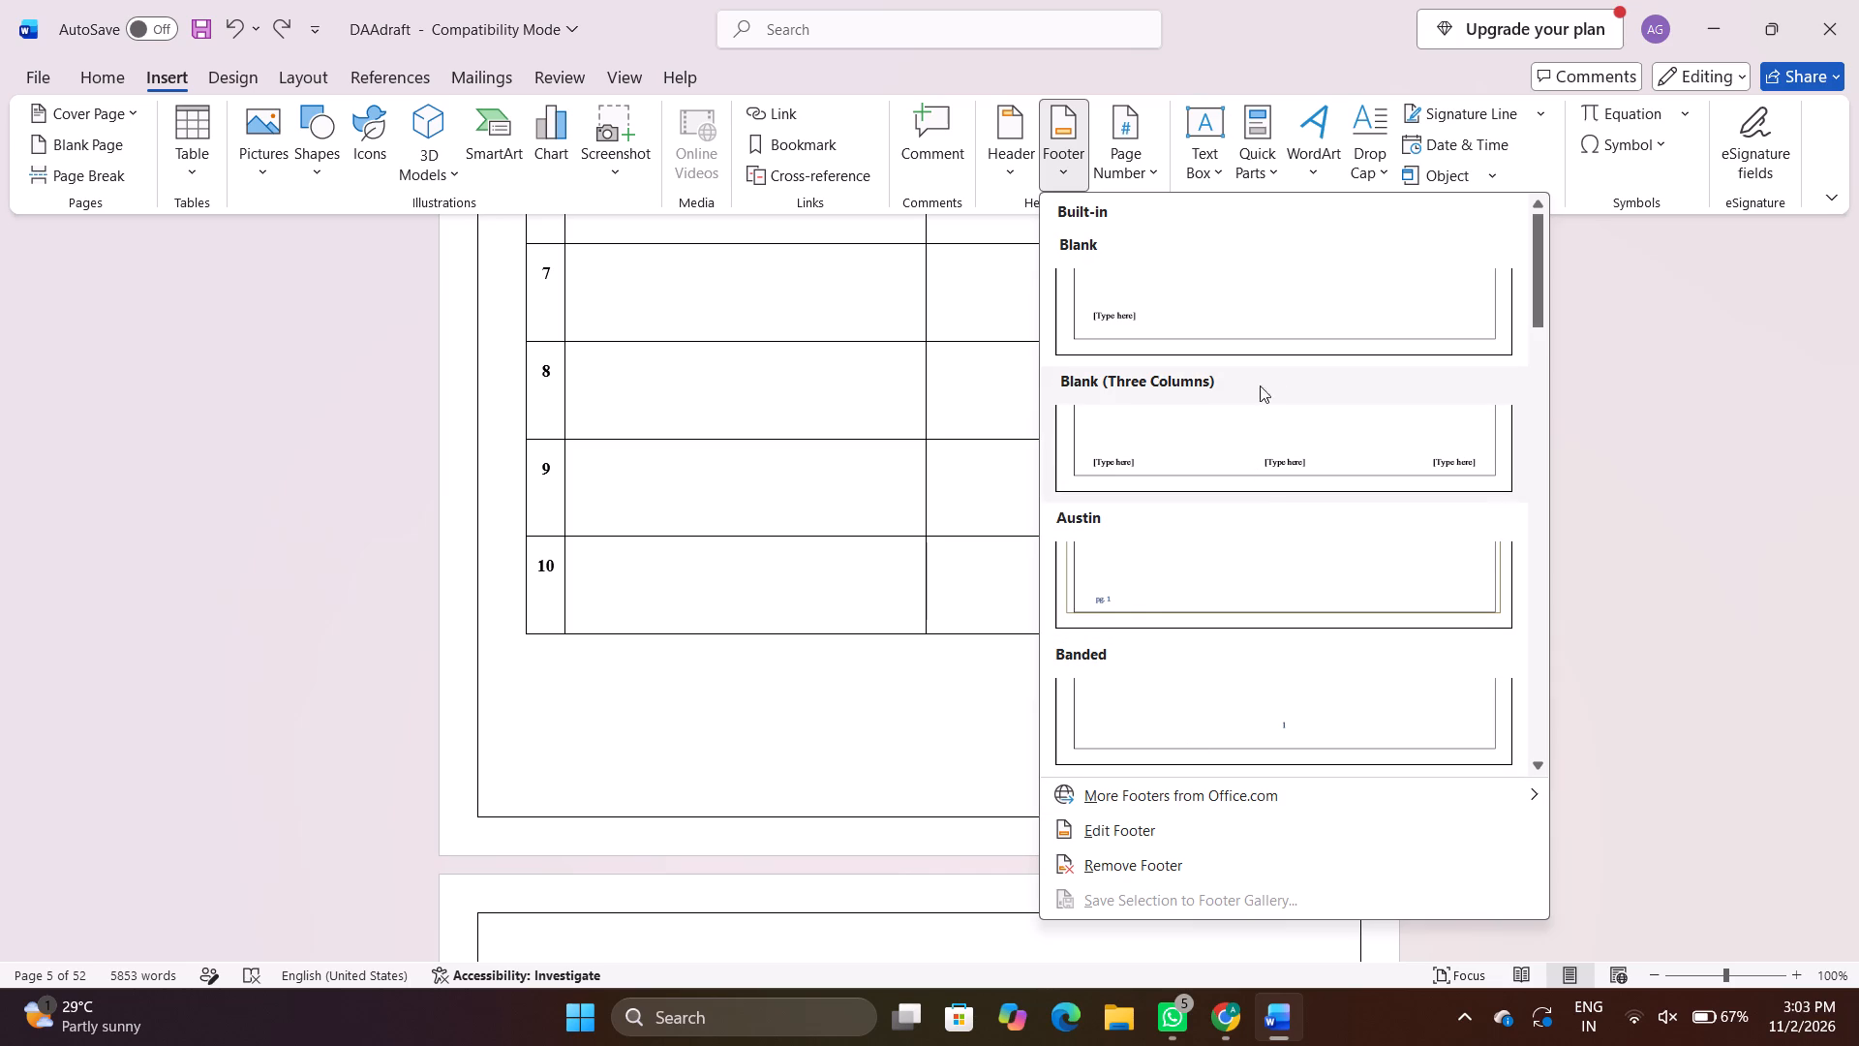
click(1271, 343)
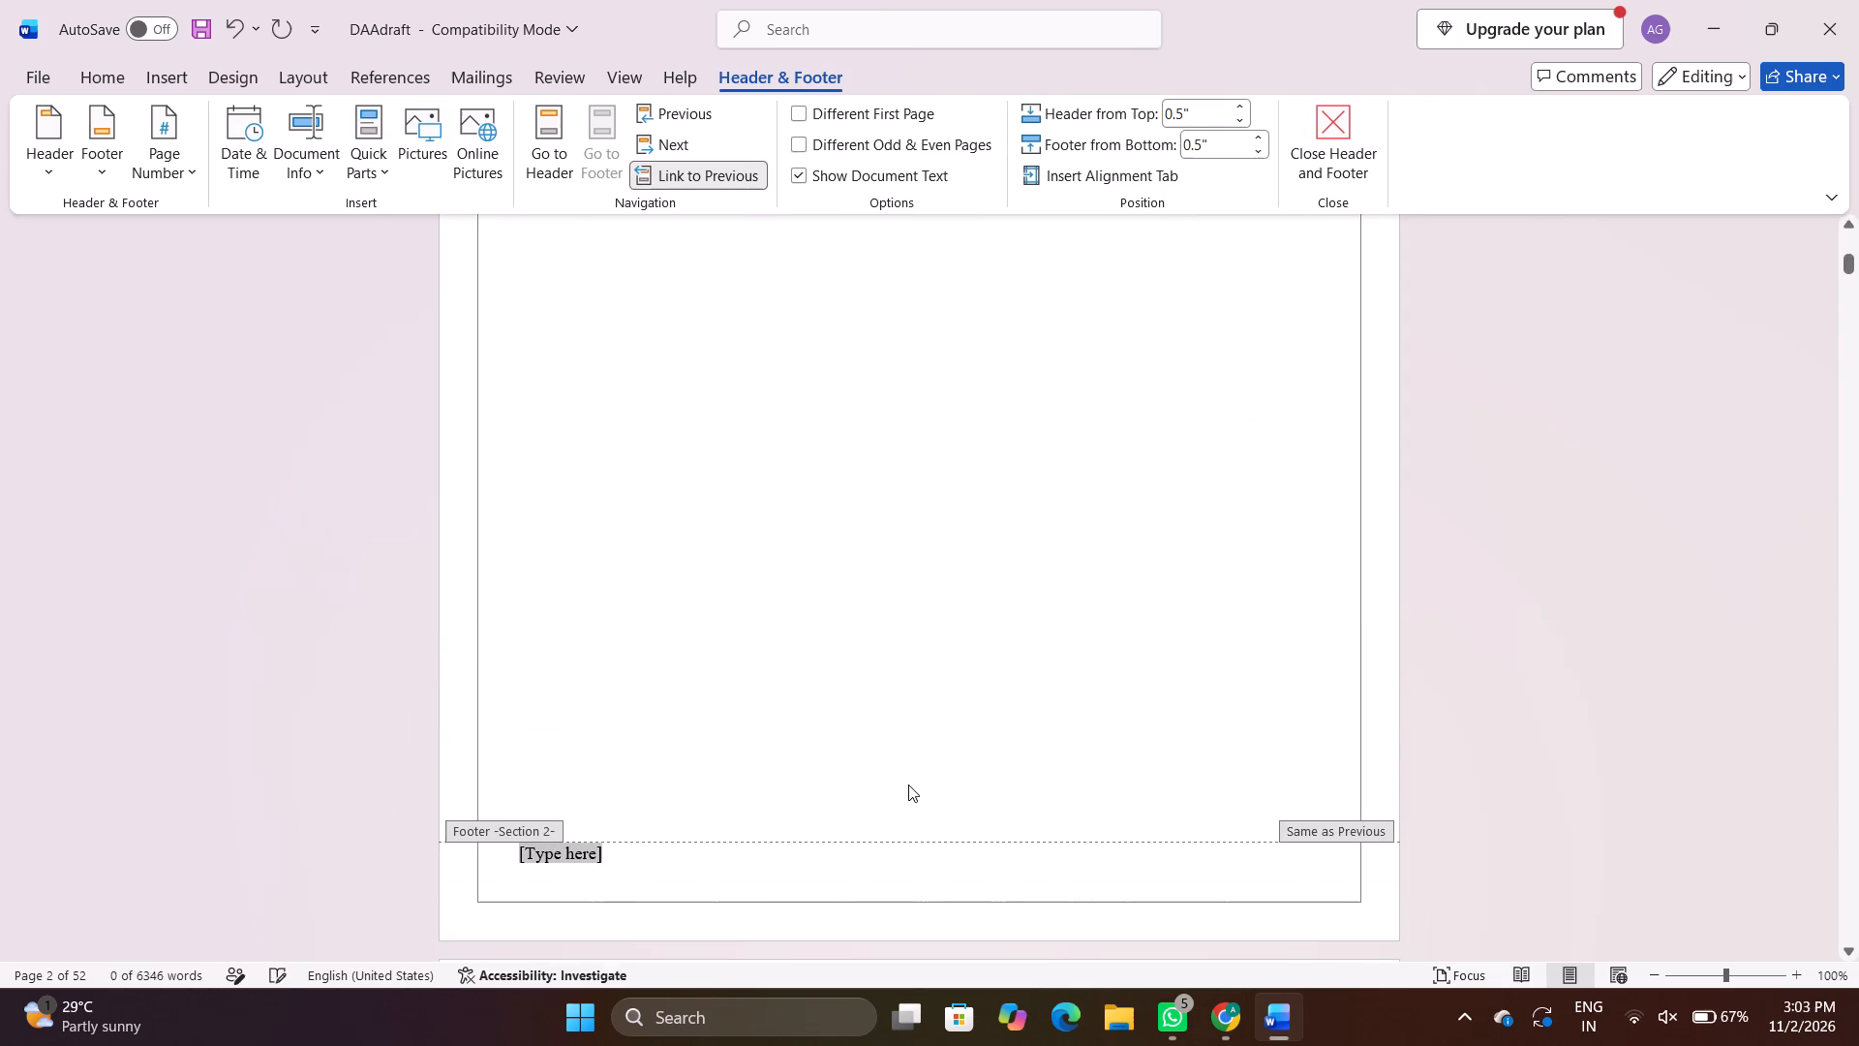
key(BackSpace)
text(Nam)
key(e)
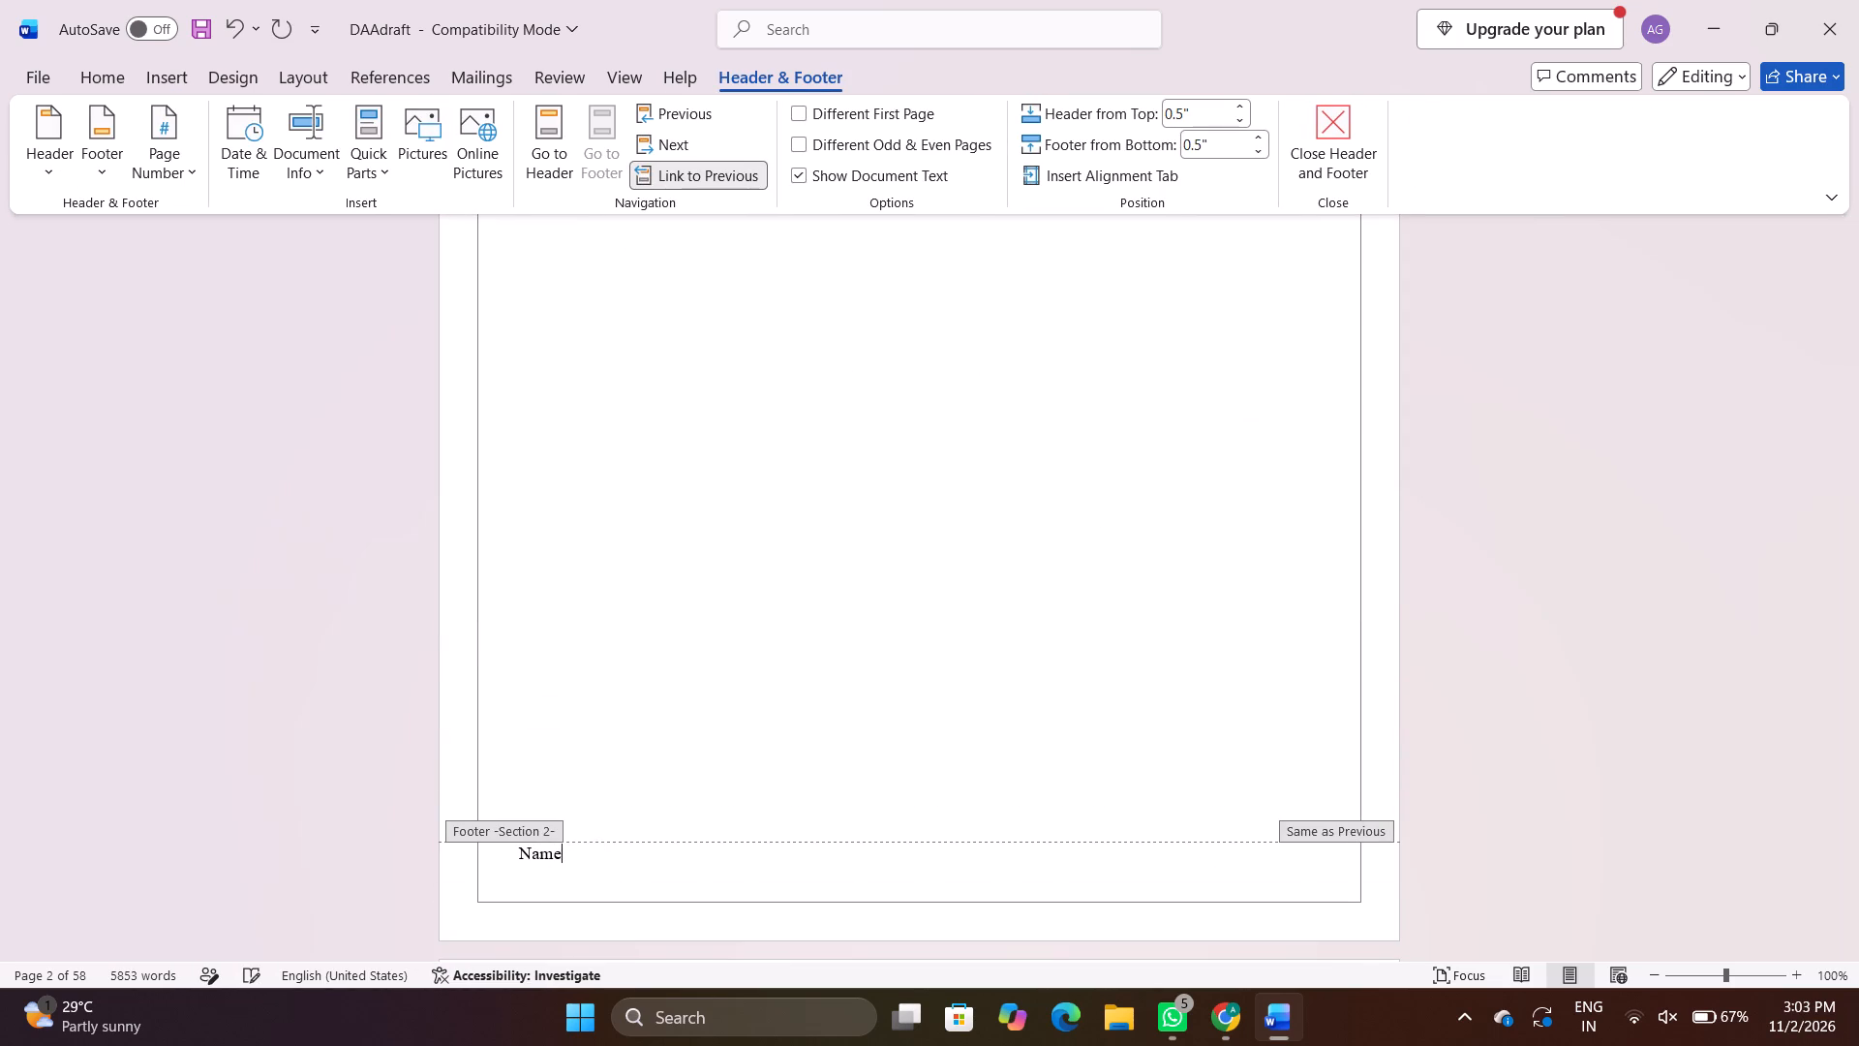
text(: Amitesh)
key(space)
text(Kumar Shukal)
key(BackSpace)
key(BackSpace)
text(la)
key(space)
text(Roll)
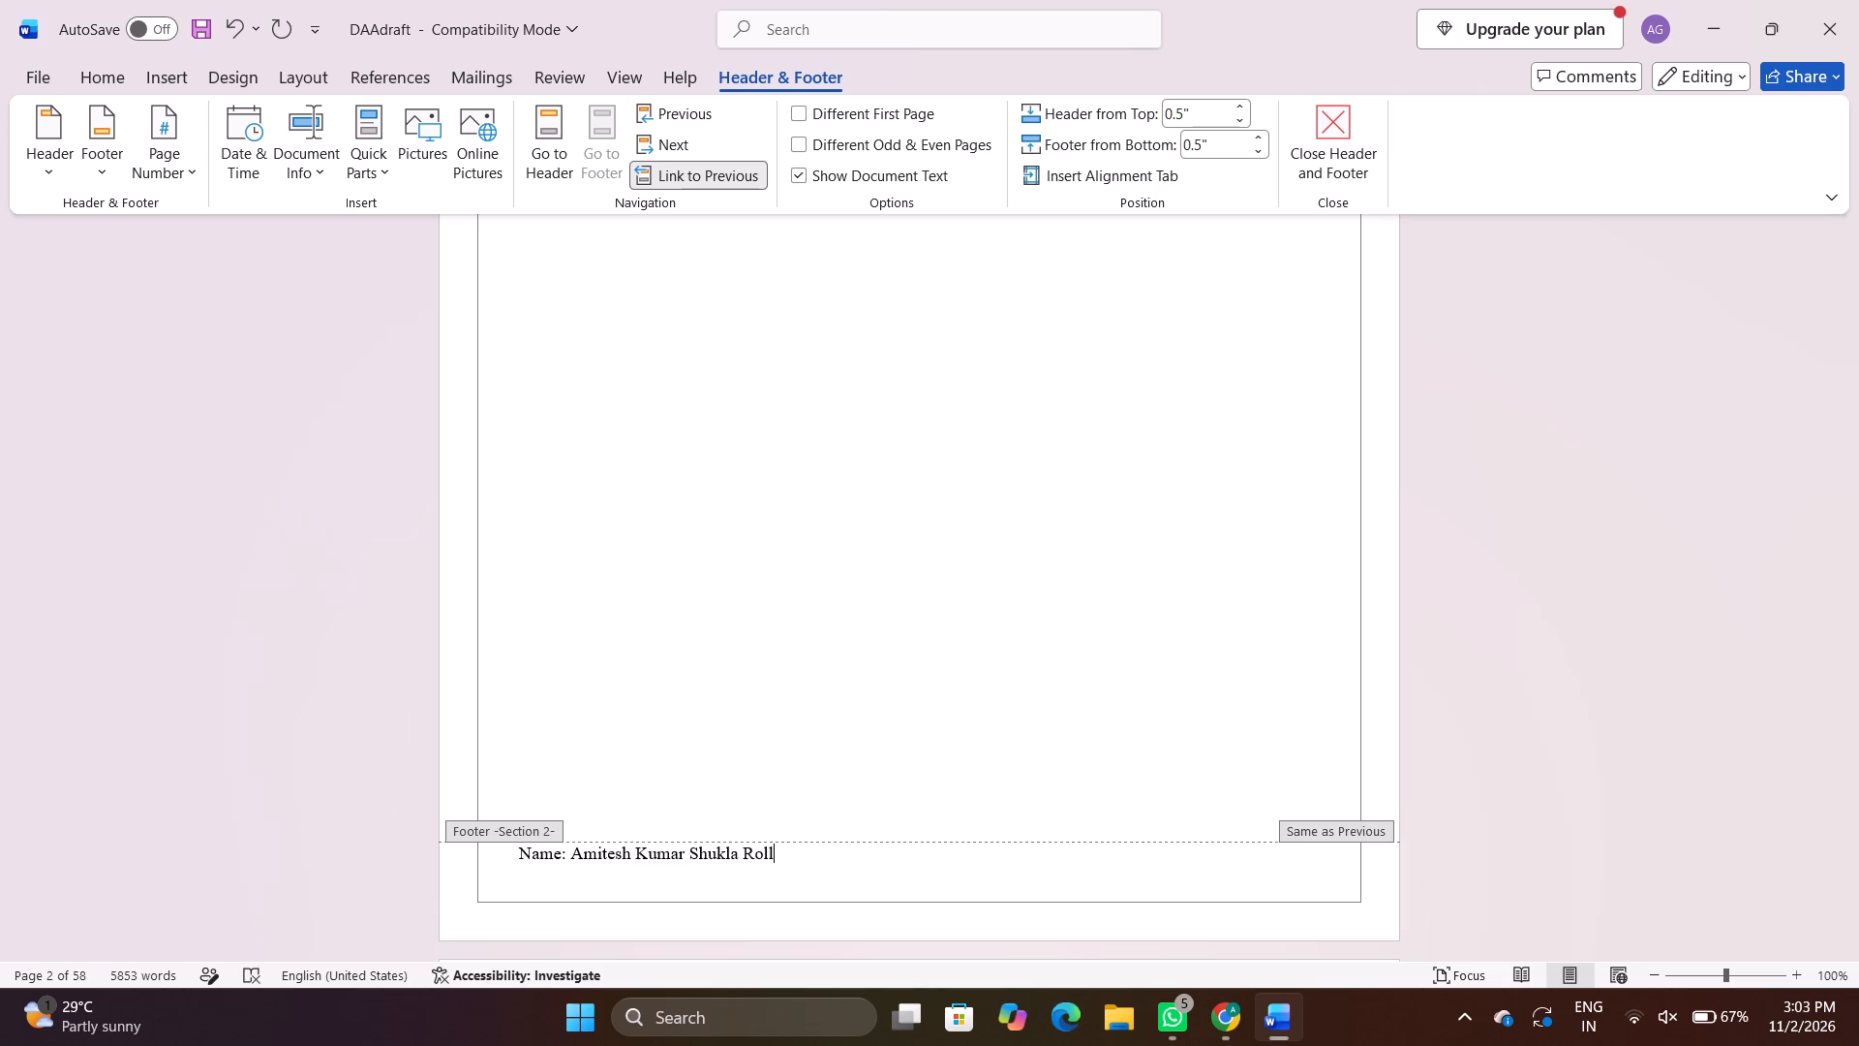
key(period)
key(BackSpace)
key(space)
Center the footer text.
drag(783, 862, 534, 853)
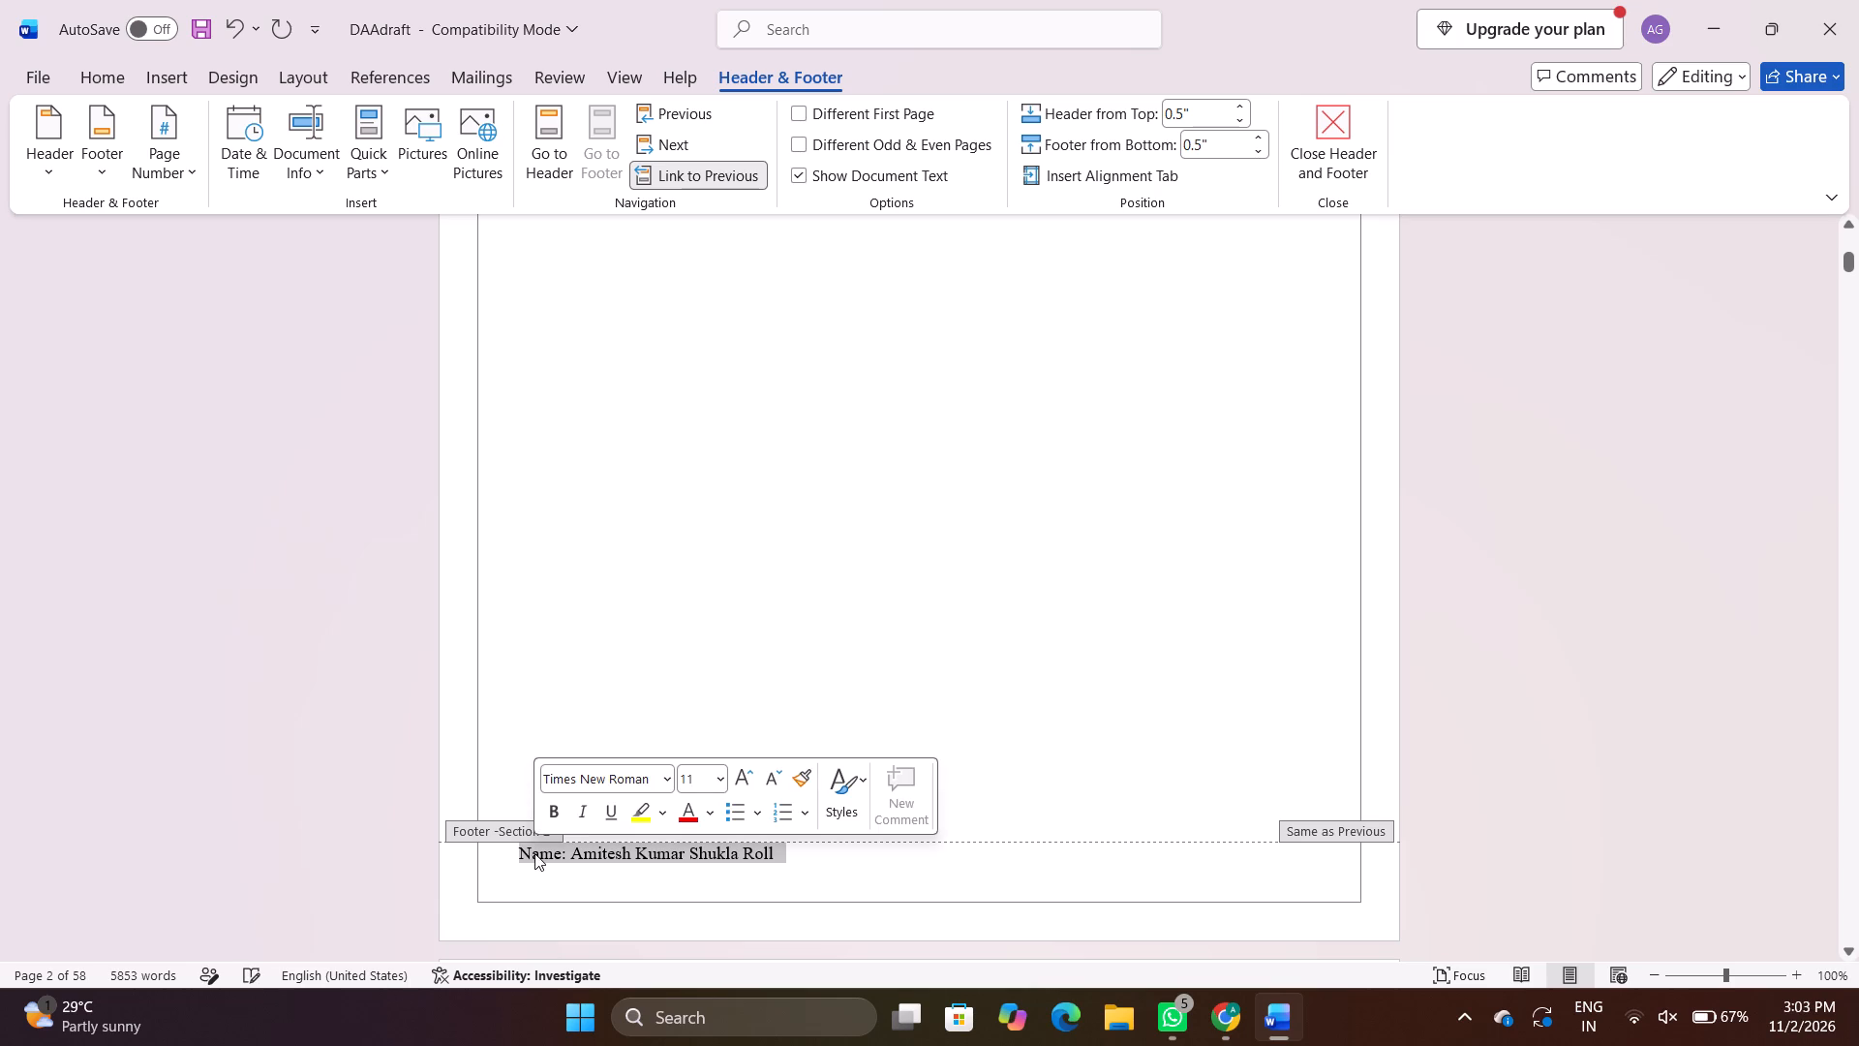
click(84, 73)
click(655, 163)
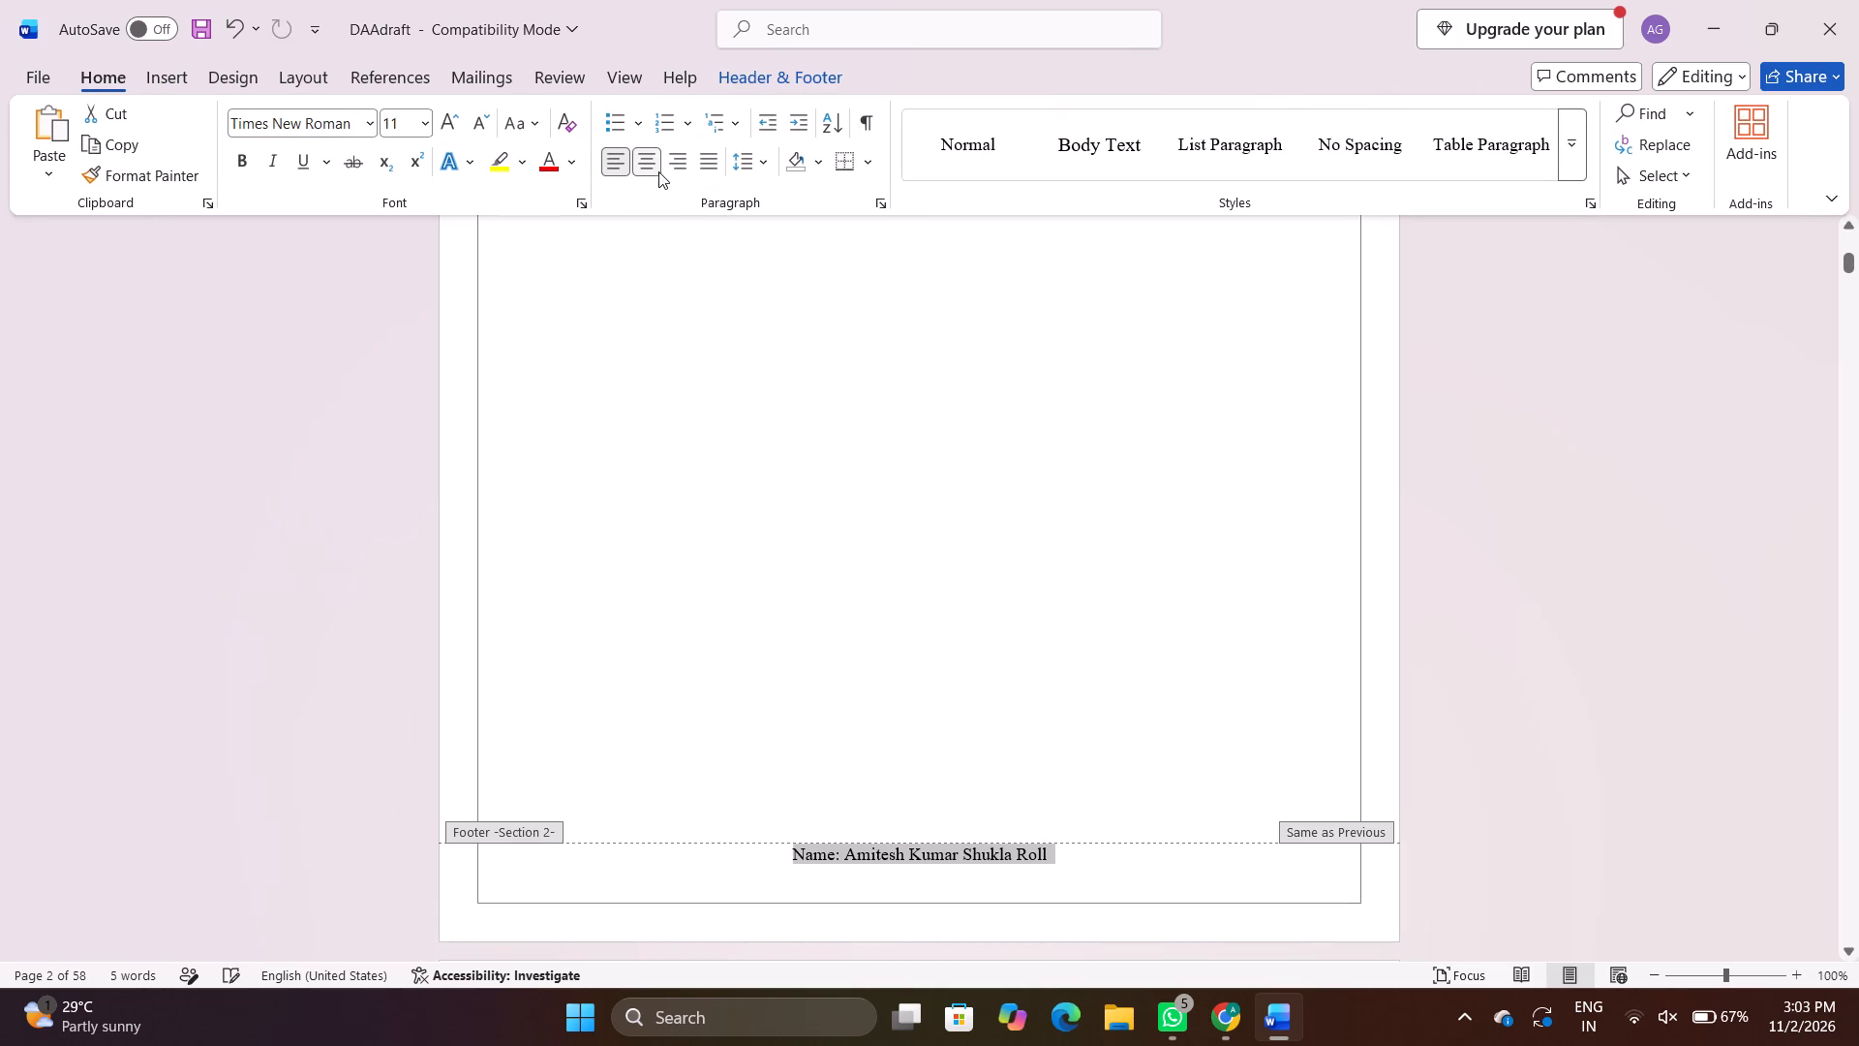
Complete the footer line with "no:" and the student's roll number, and return to the document body.
click(1057, 850)
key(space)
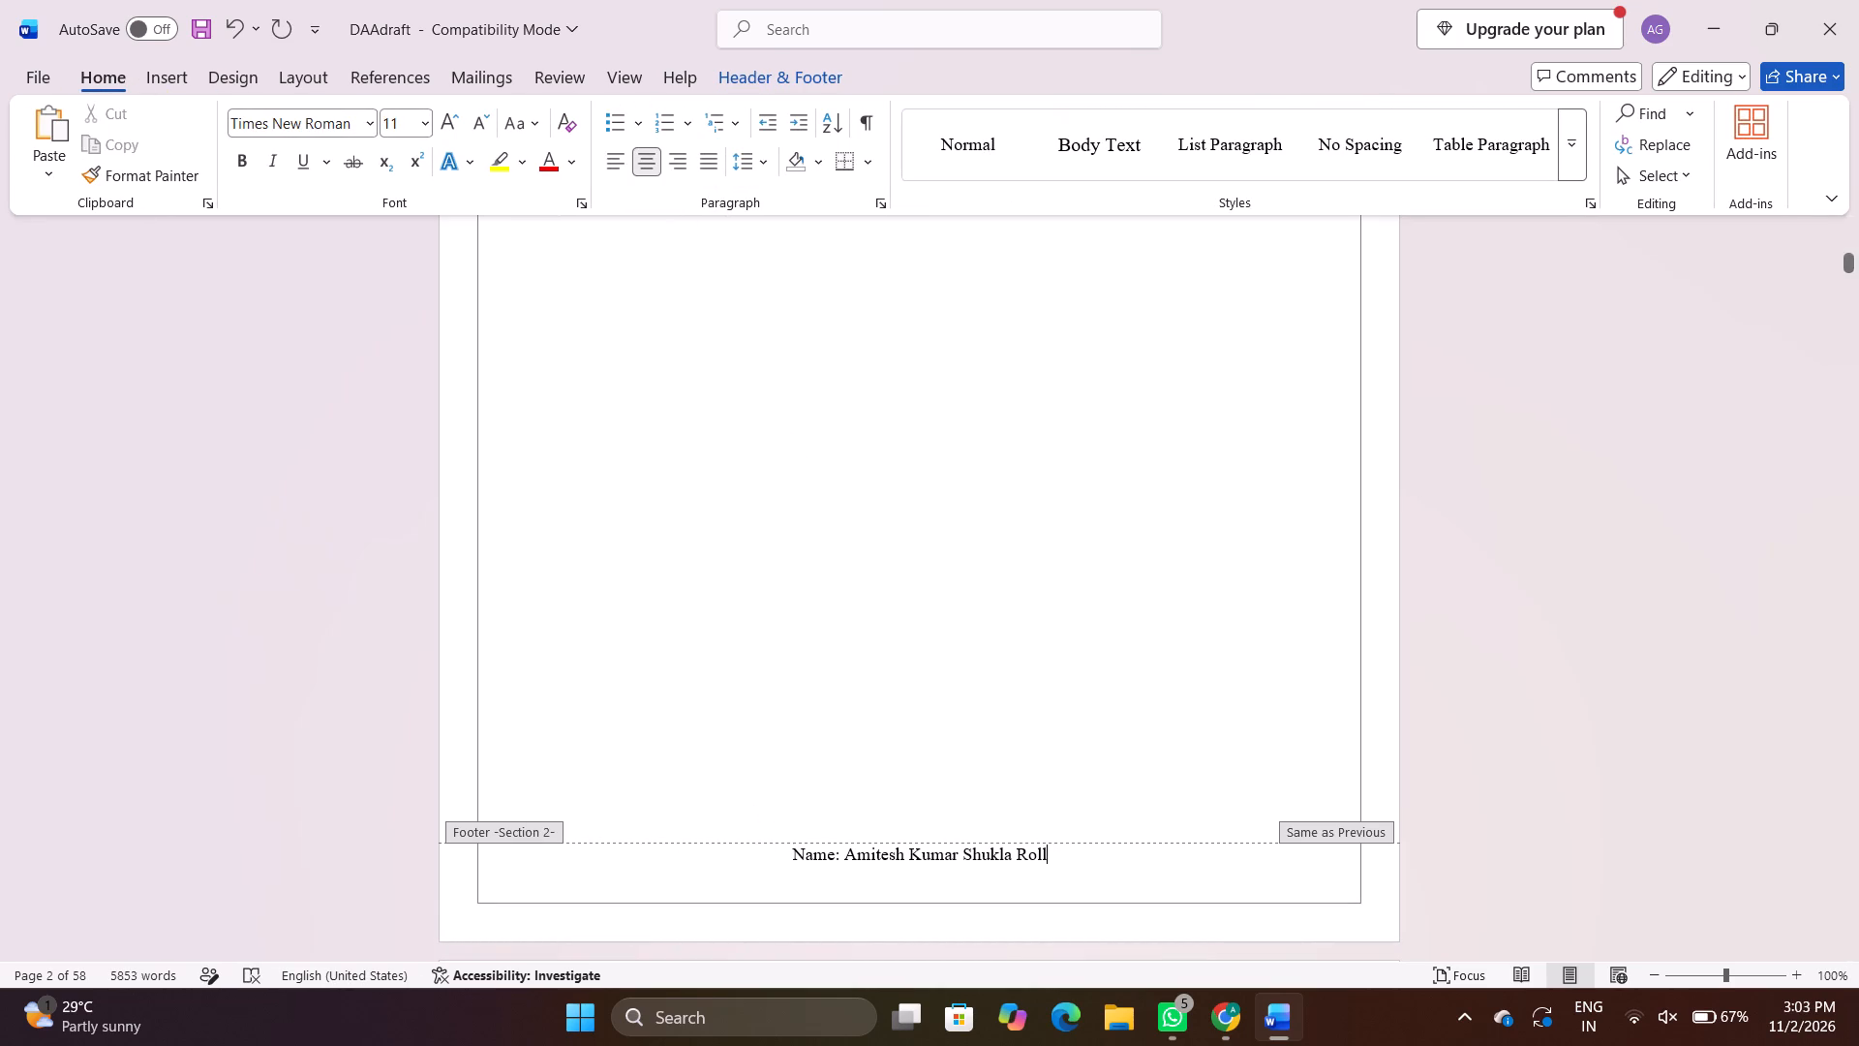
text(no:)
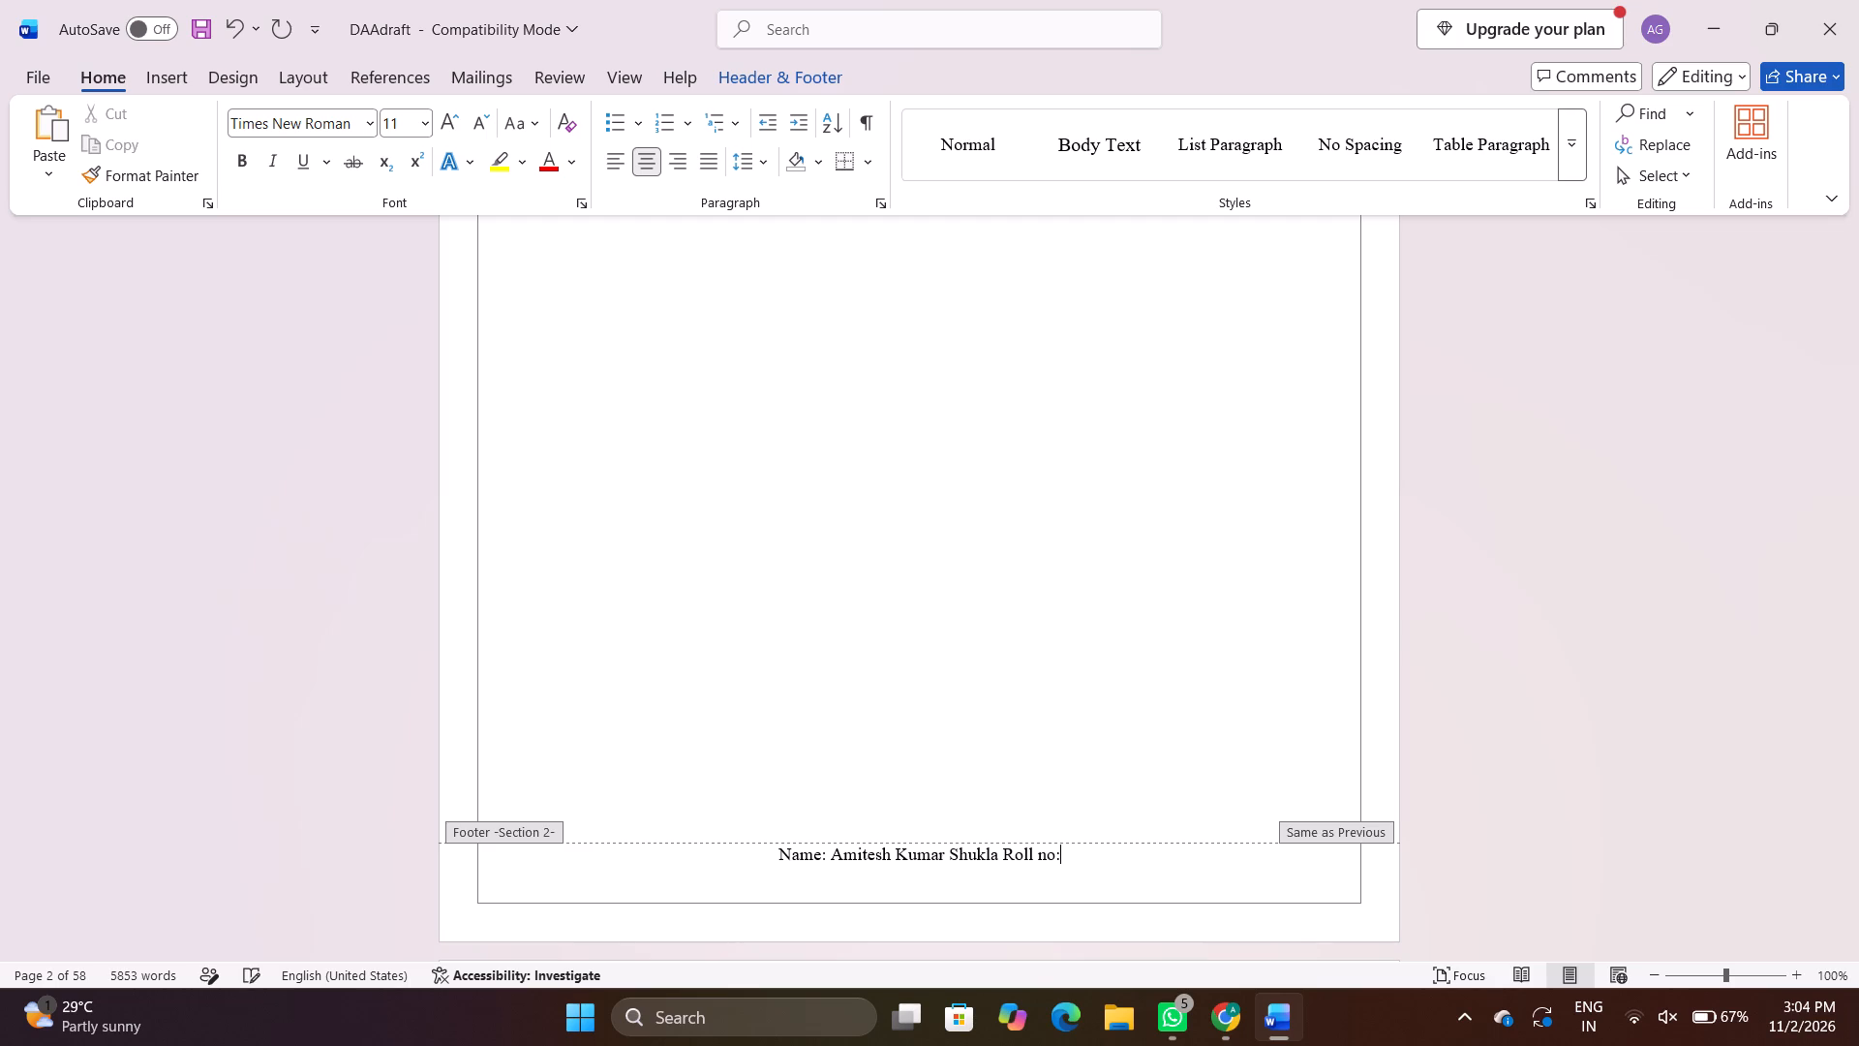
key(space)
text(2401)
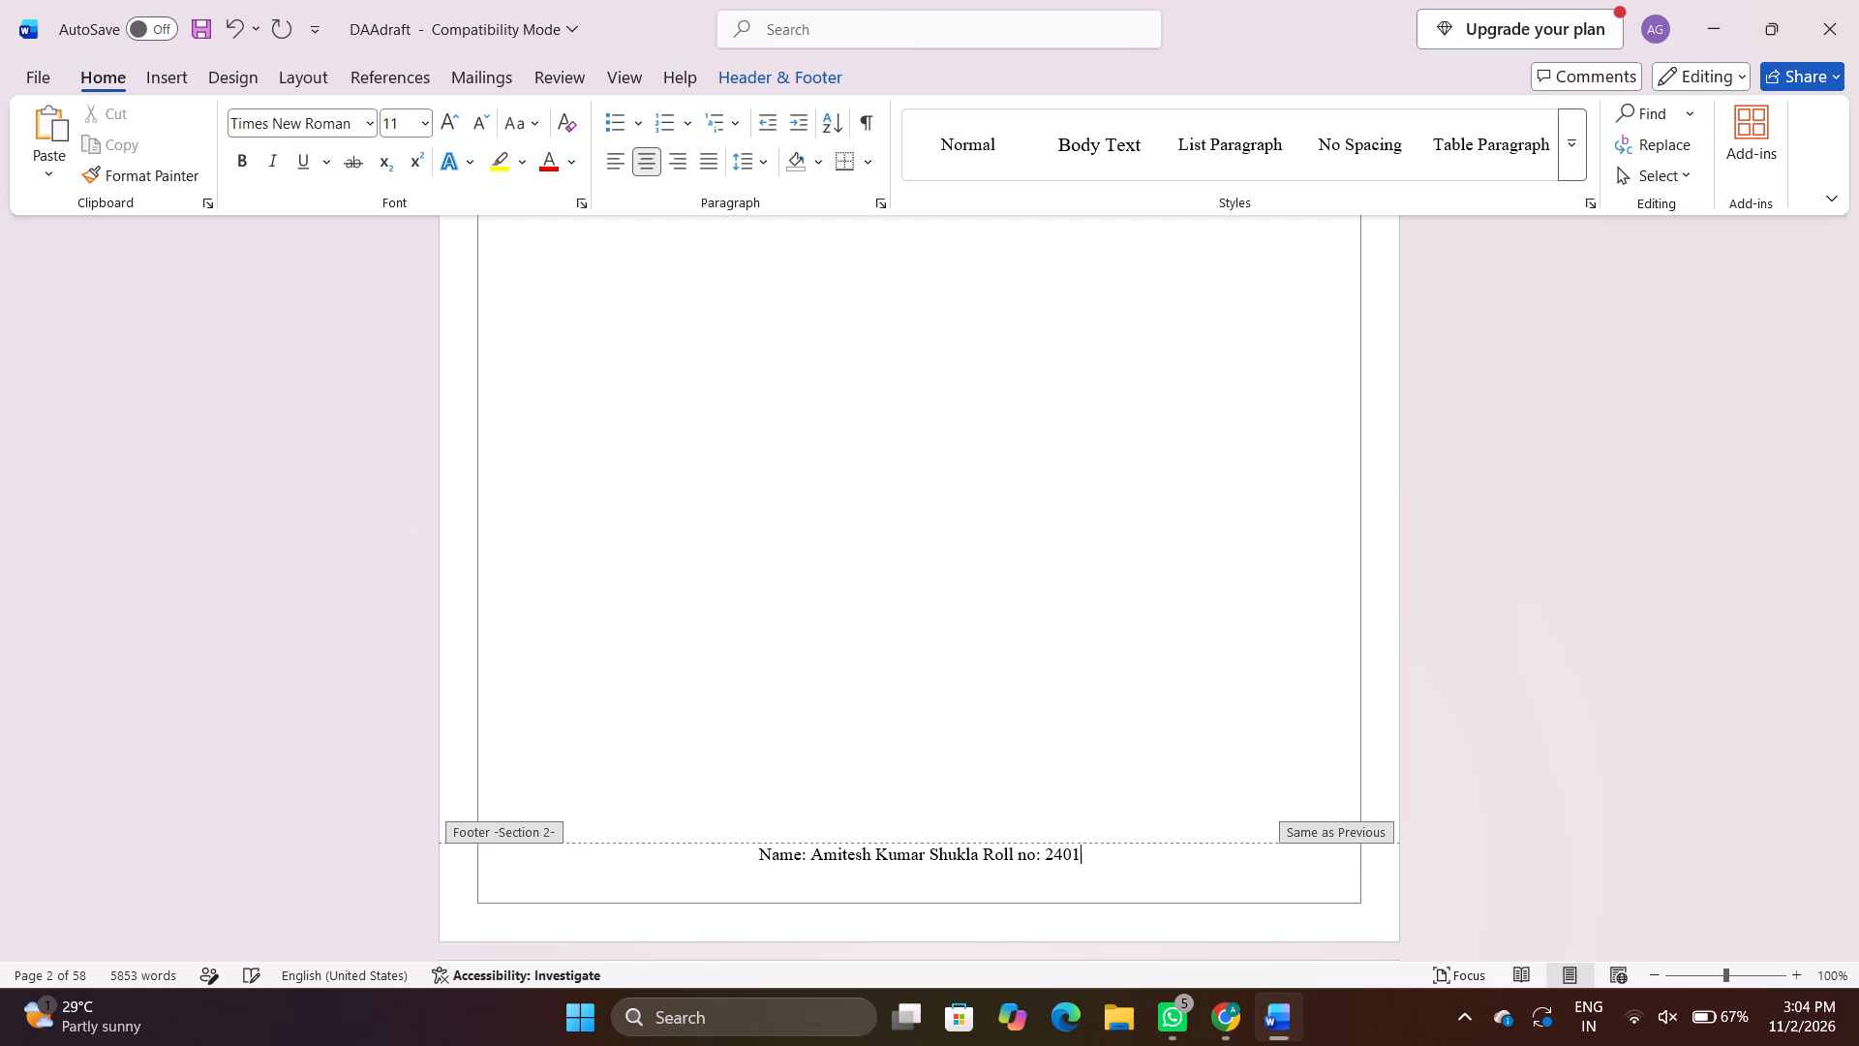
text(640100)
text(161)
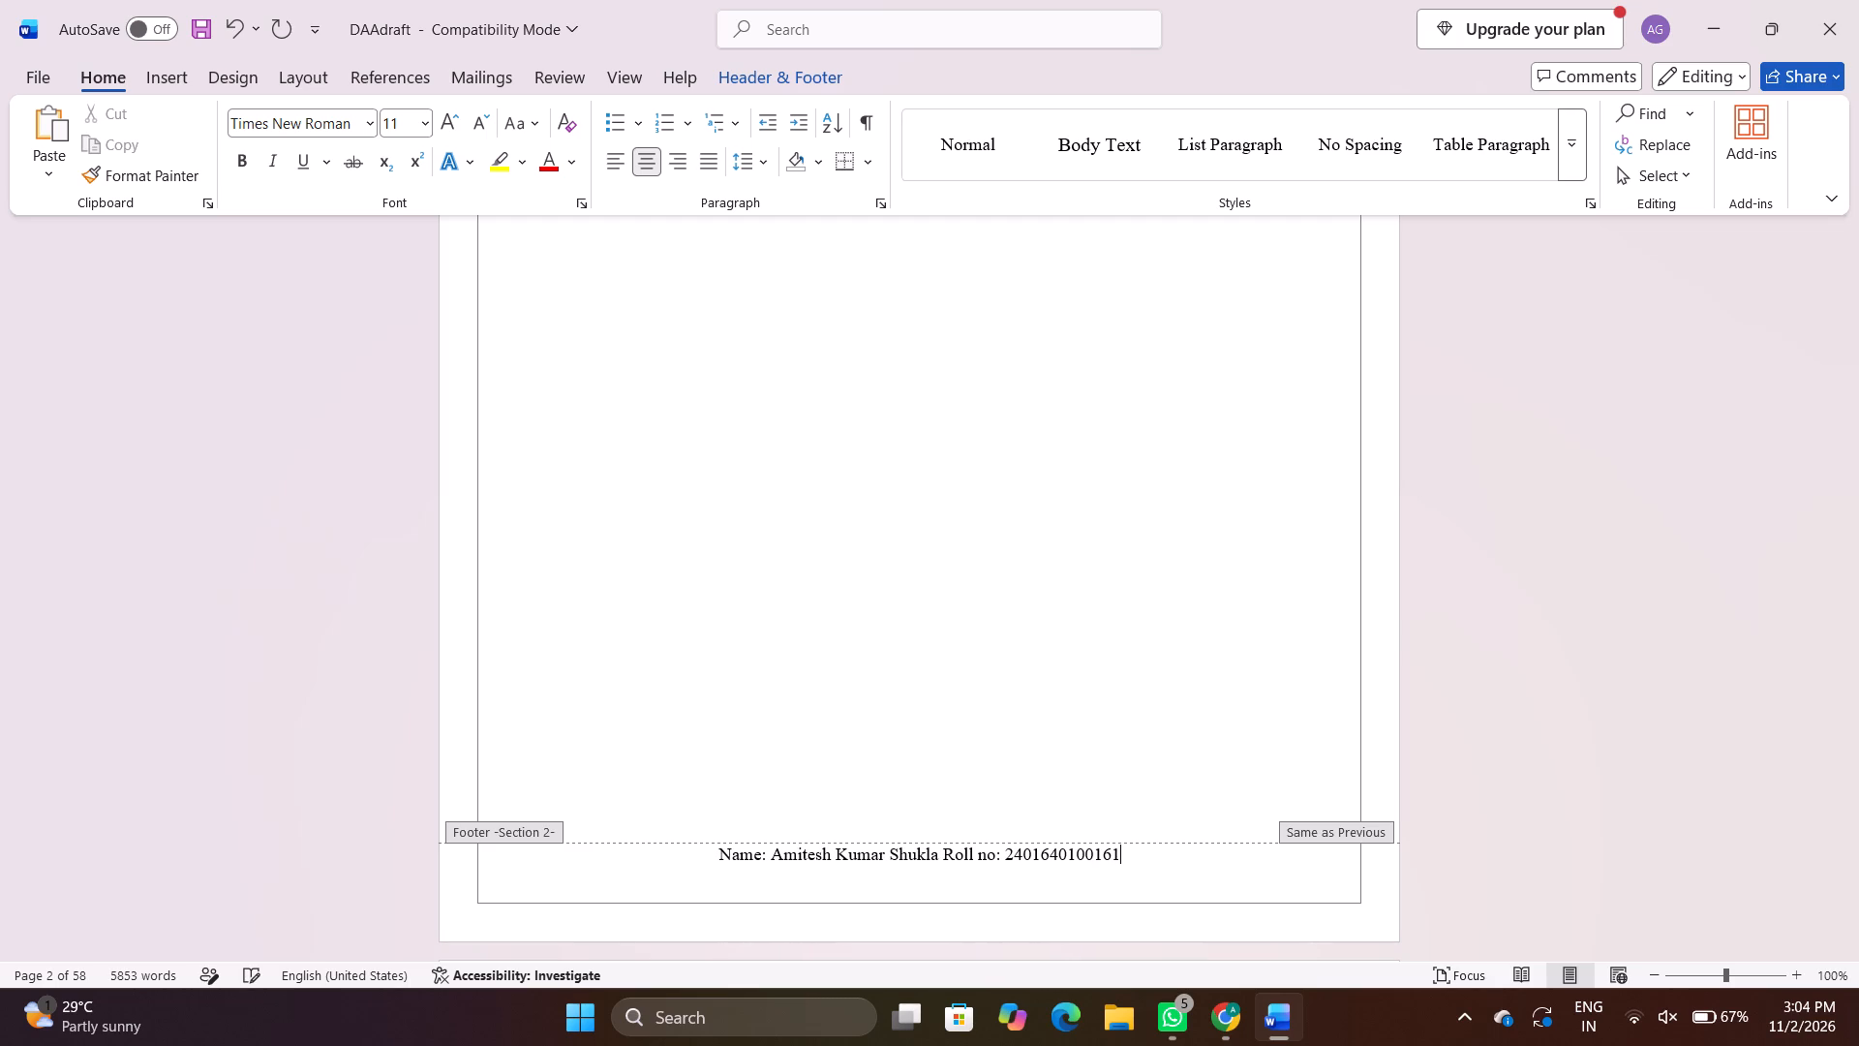
click(1063, 808)
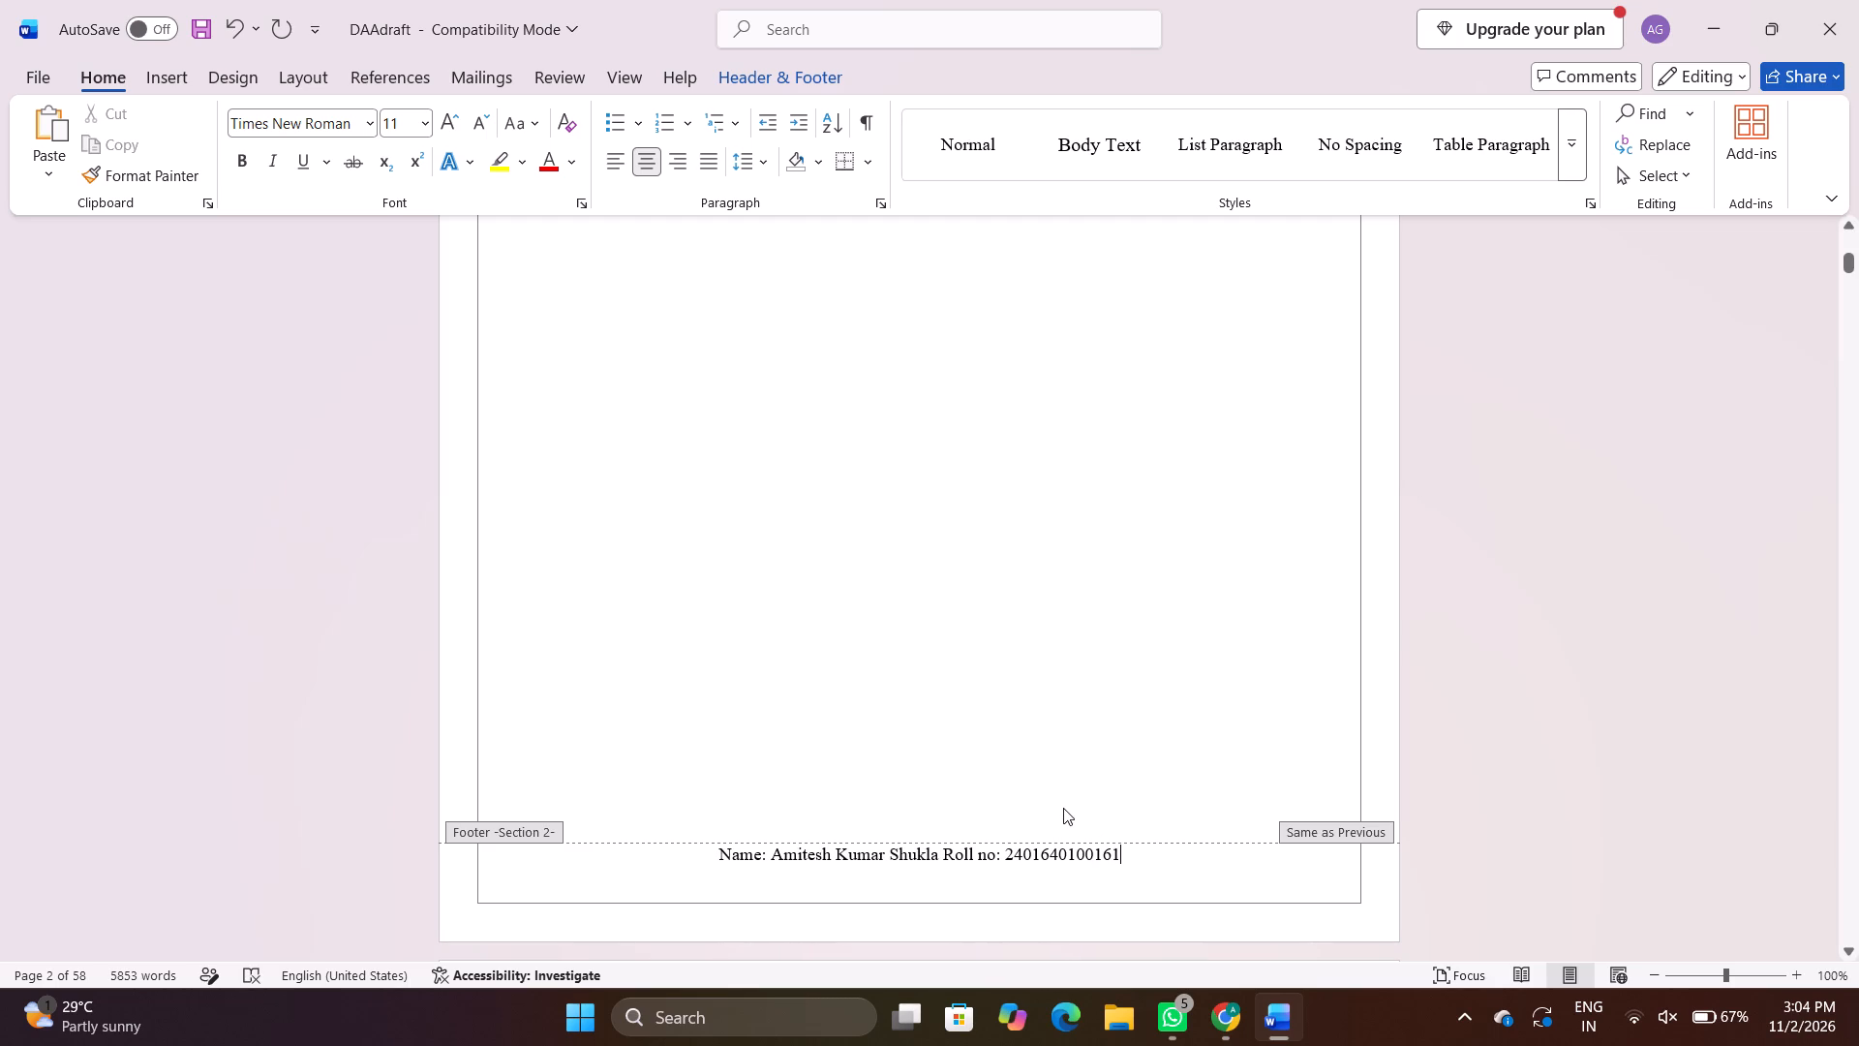
double_click(1063, 808)
Widen the gap between the student's name and "Roll no:" in the cover page's footer with a run of spaces.
scroll(1063, 808, up, 1)
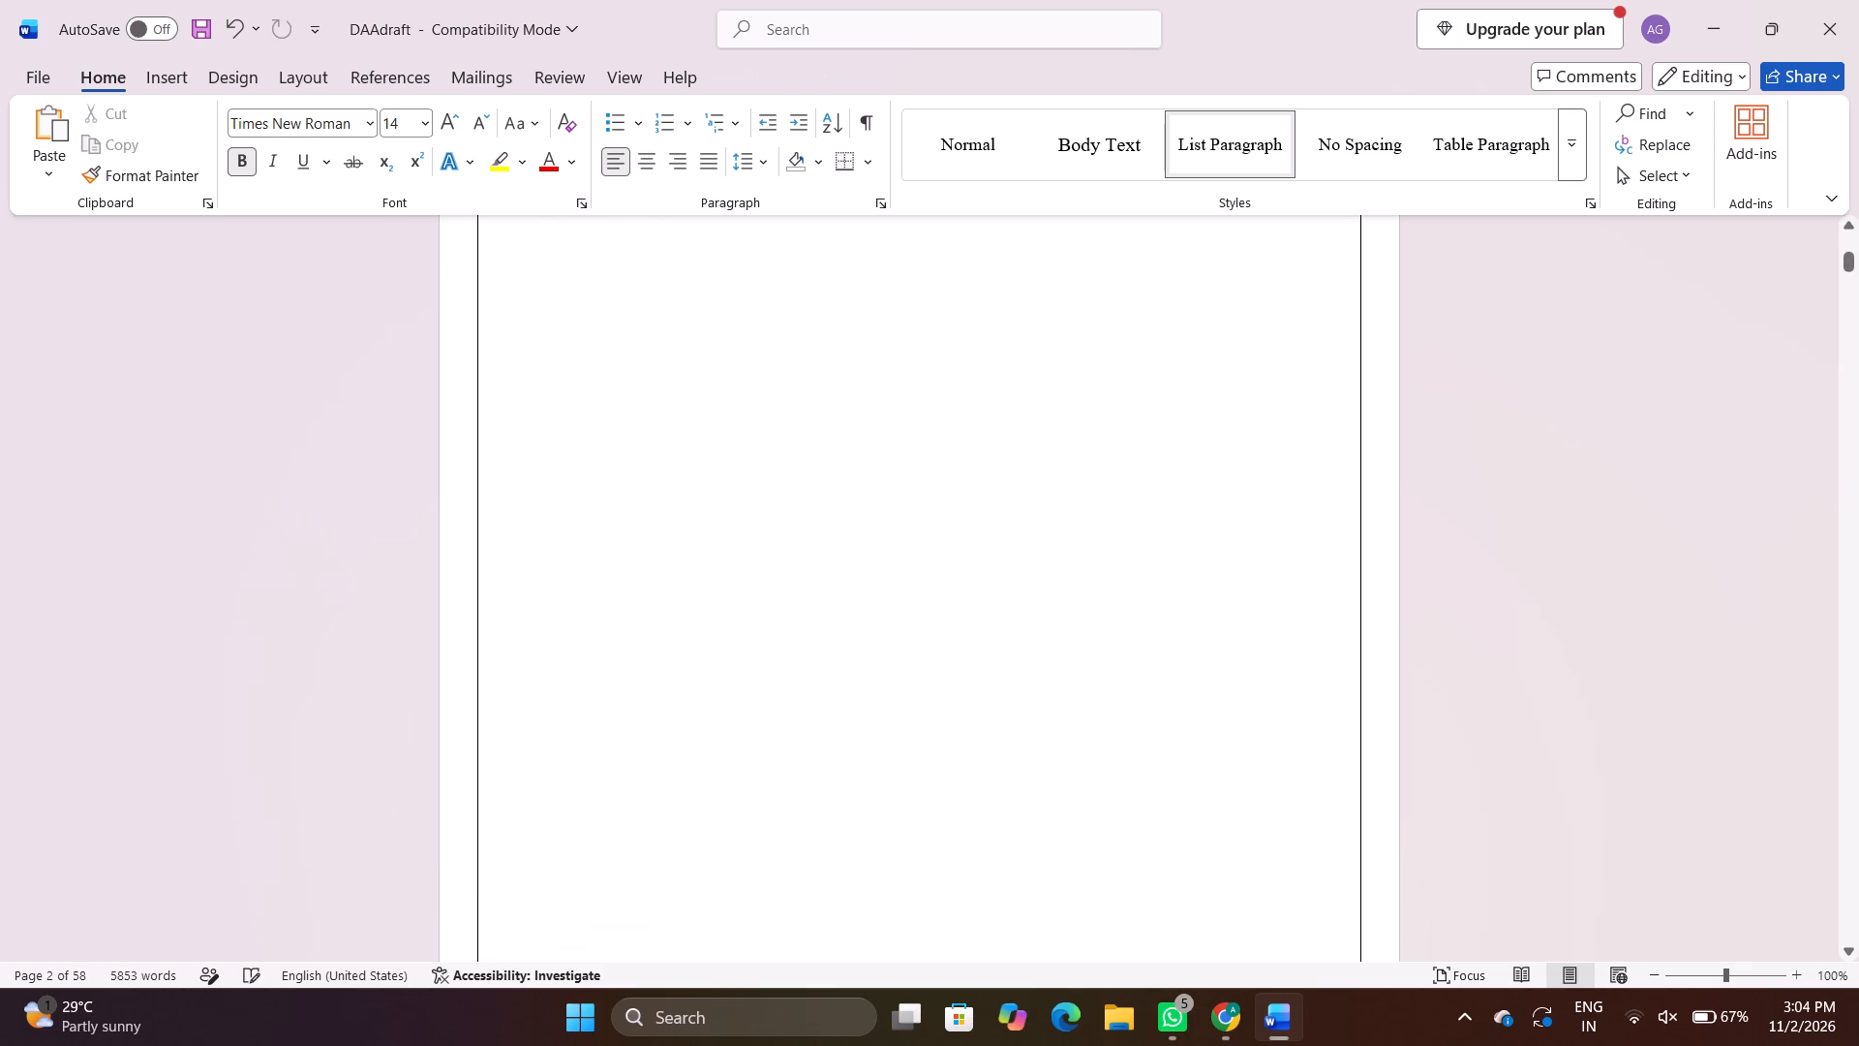
scroll(1063, 808, up, 2)
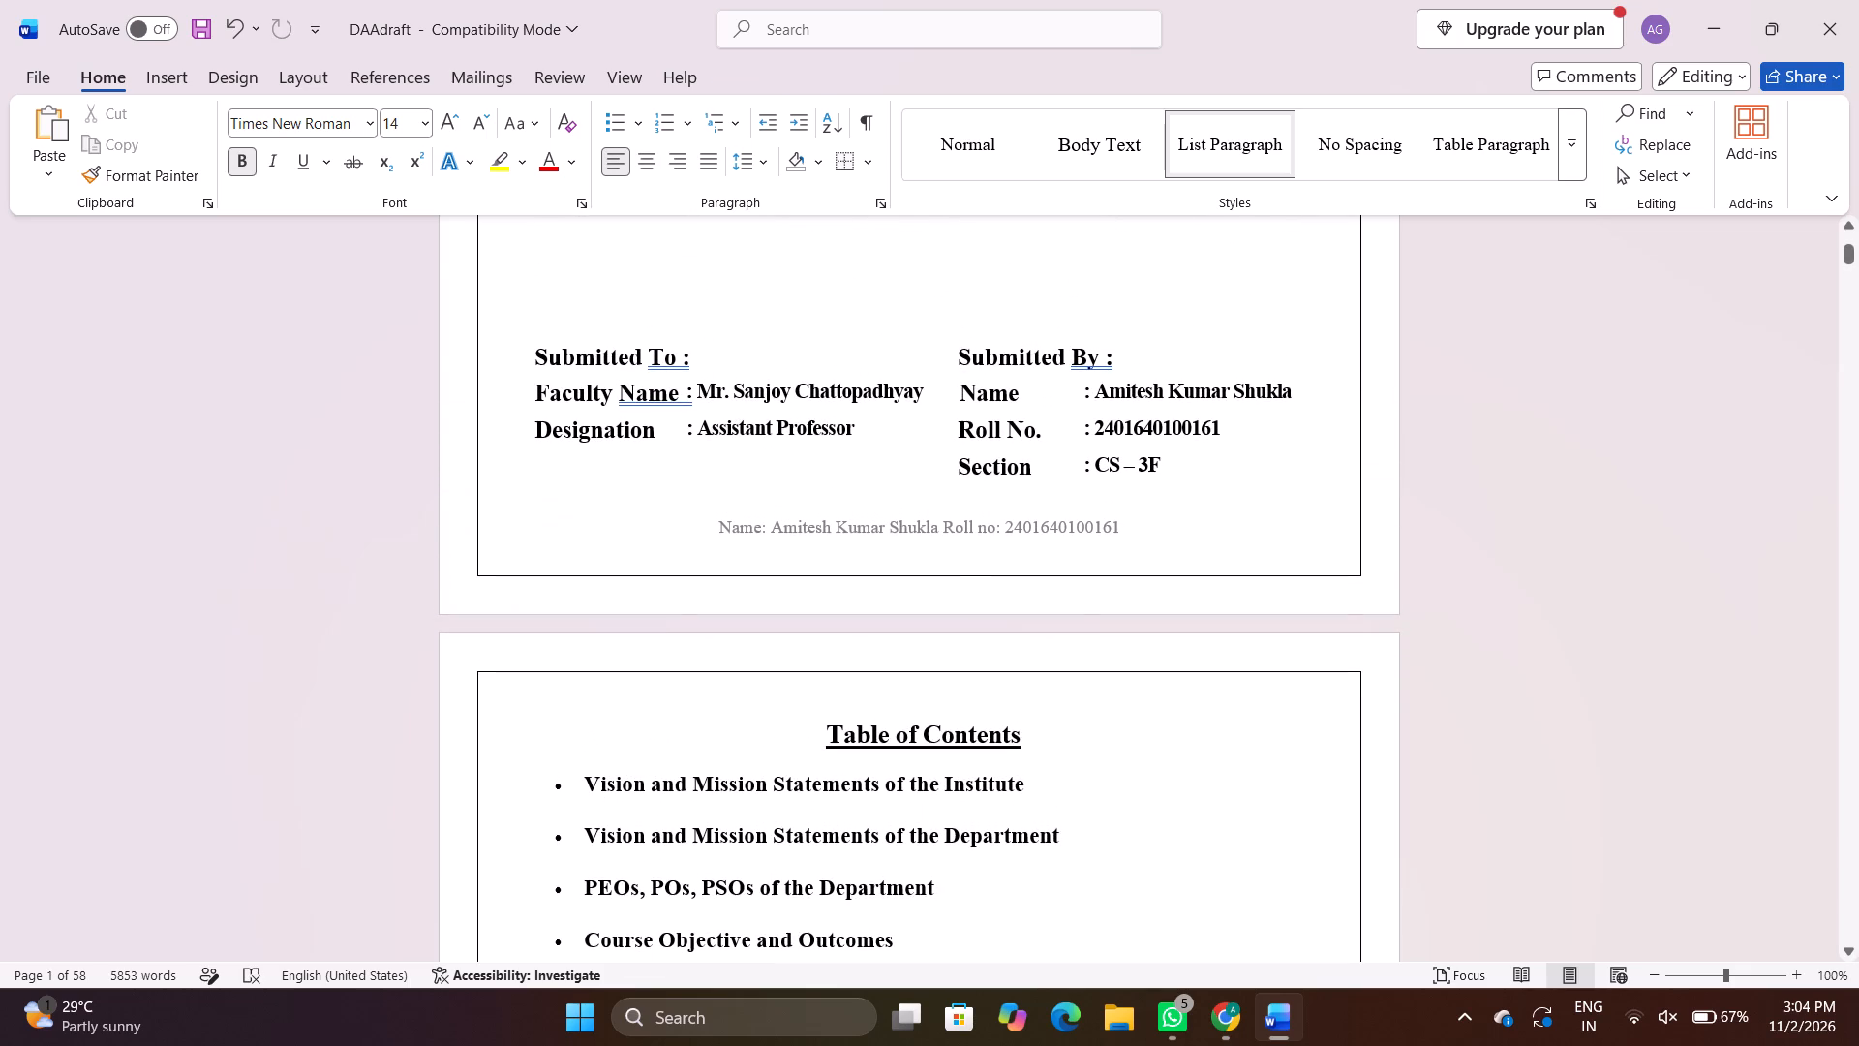
click(948, 534)
double_click(948, 534)
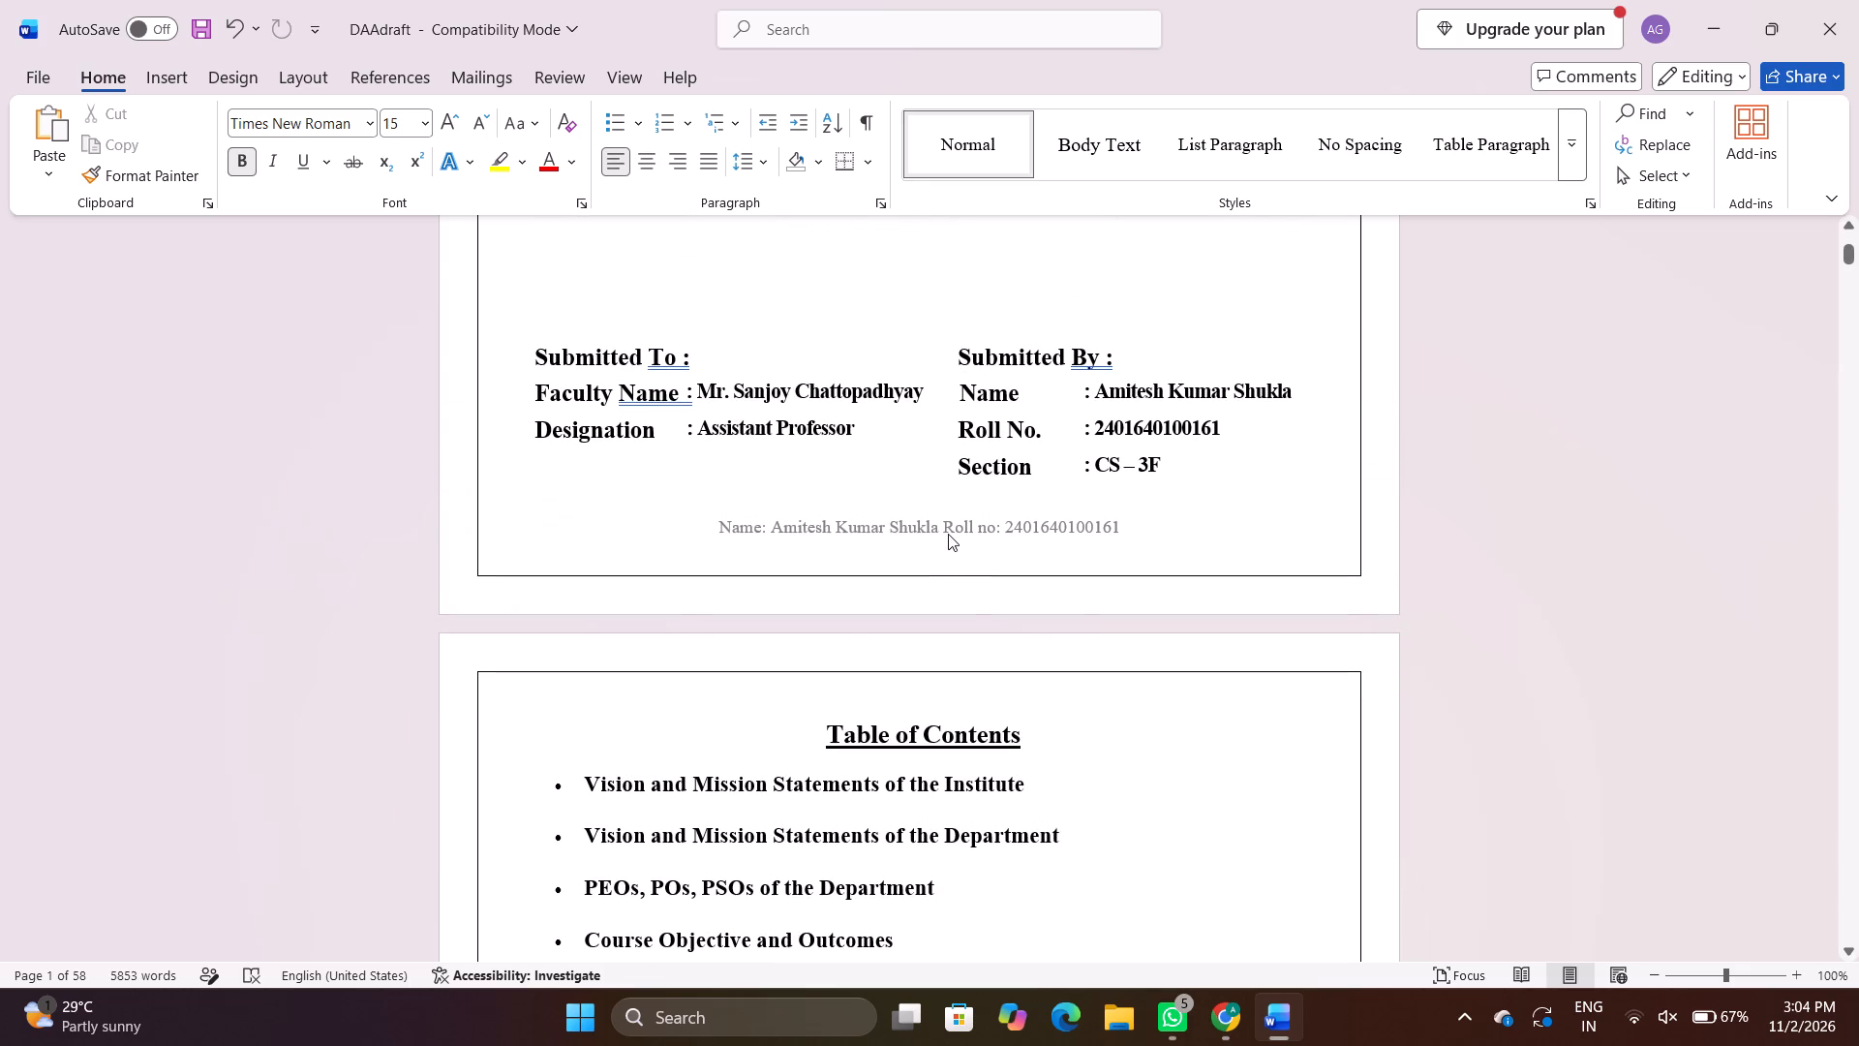
double_click(948, 534)
click(941, 530)
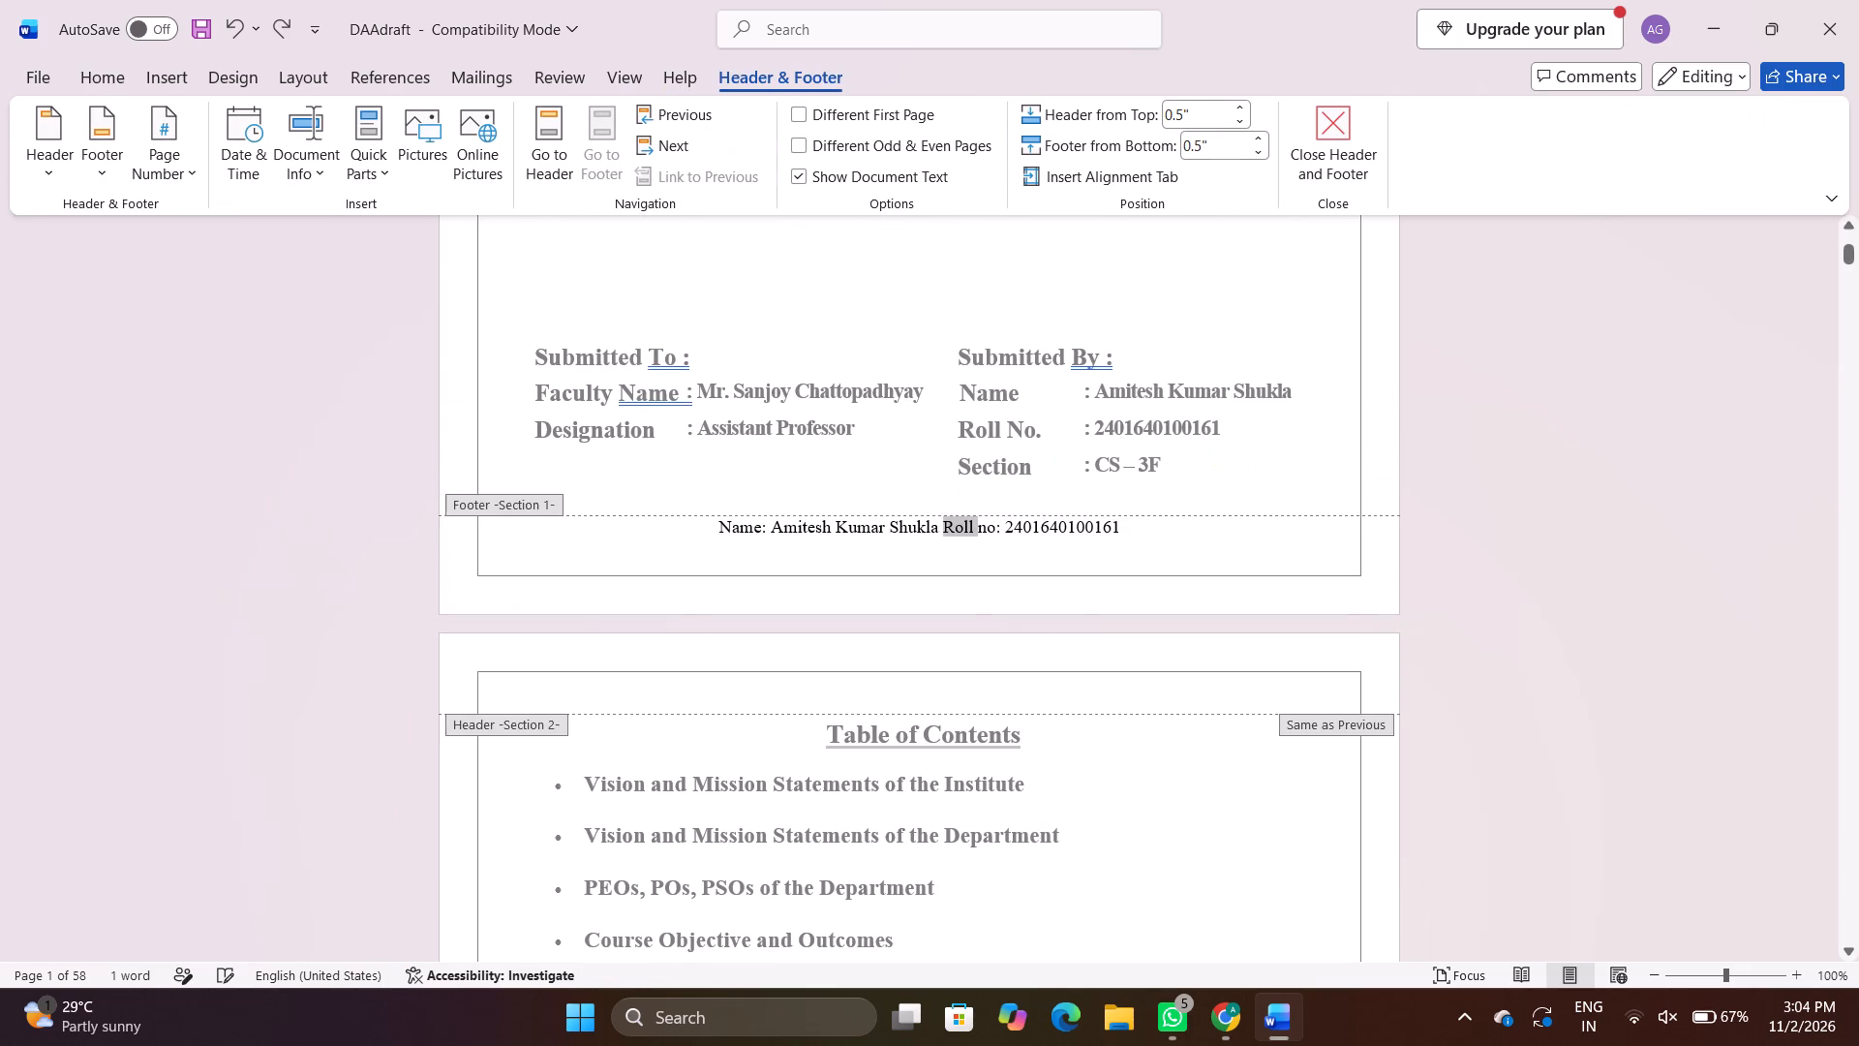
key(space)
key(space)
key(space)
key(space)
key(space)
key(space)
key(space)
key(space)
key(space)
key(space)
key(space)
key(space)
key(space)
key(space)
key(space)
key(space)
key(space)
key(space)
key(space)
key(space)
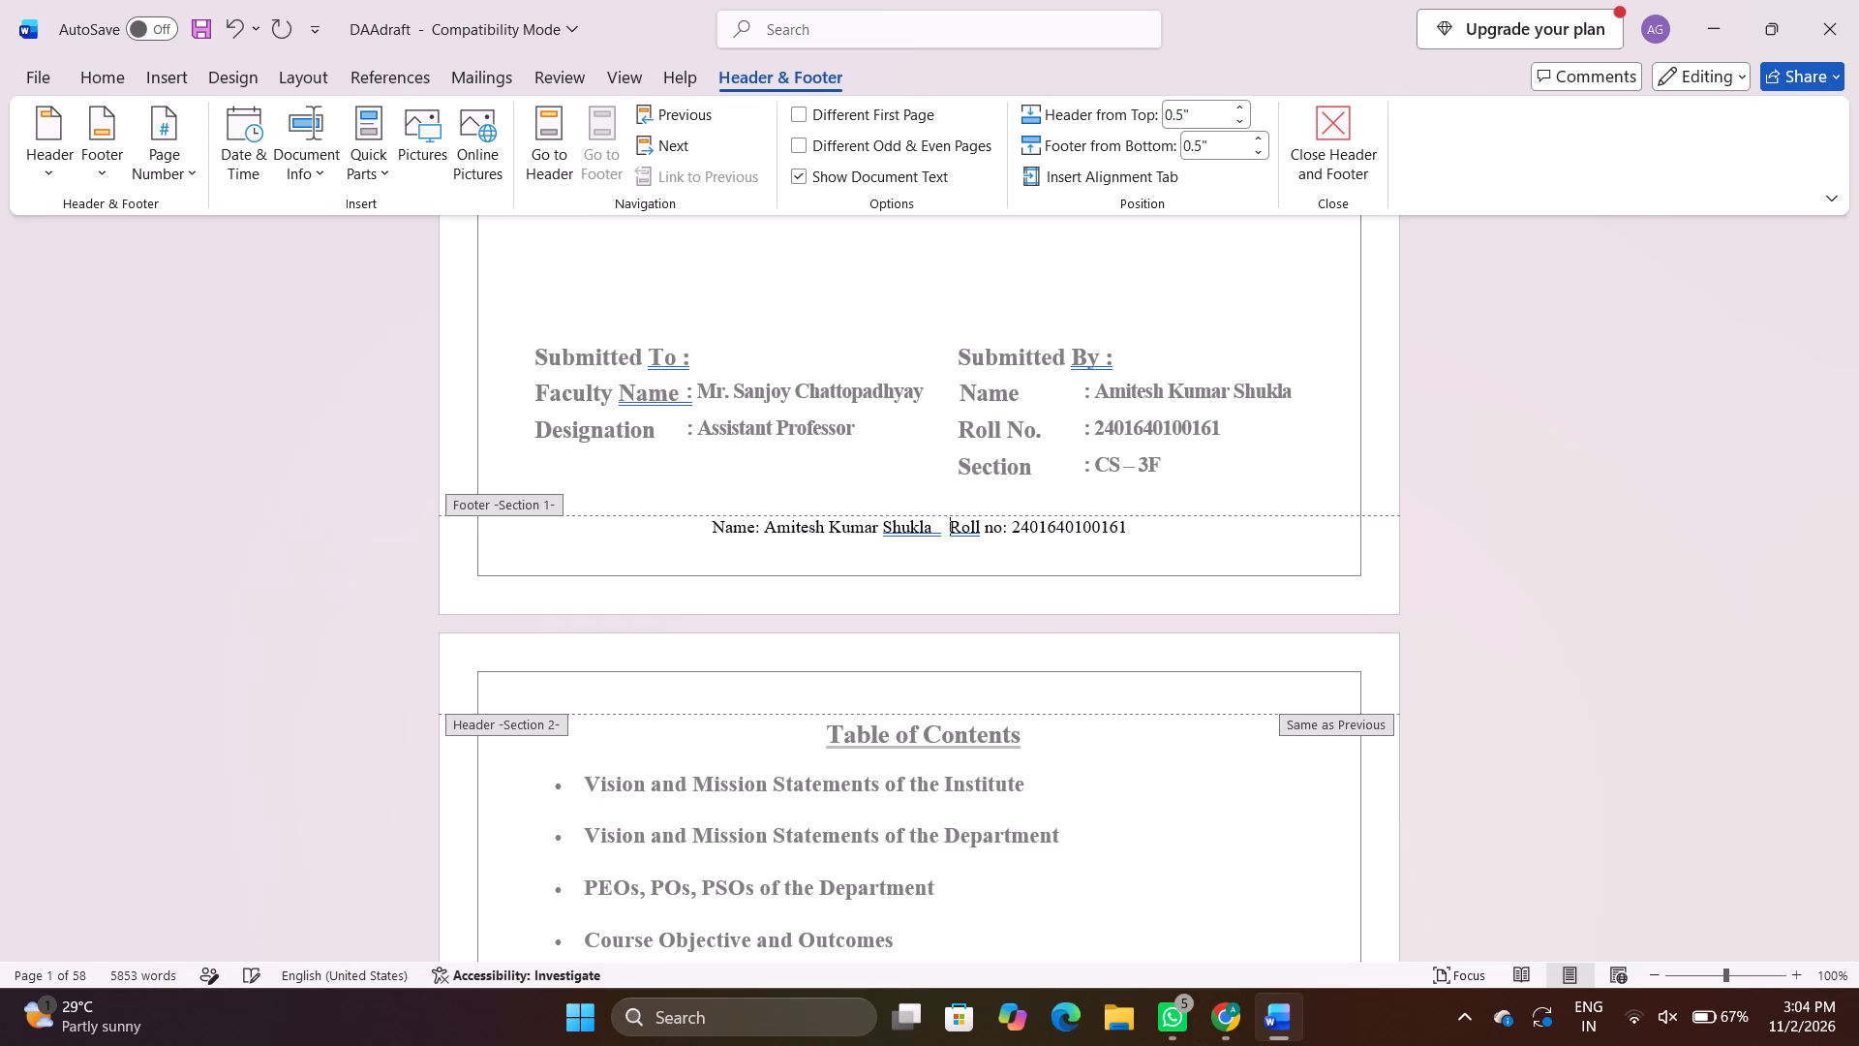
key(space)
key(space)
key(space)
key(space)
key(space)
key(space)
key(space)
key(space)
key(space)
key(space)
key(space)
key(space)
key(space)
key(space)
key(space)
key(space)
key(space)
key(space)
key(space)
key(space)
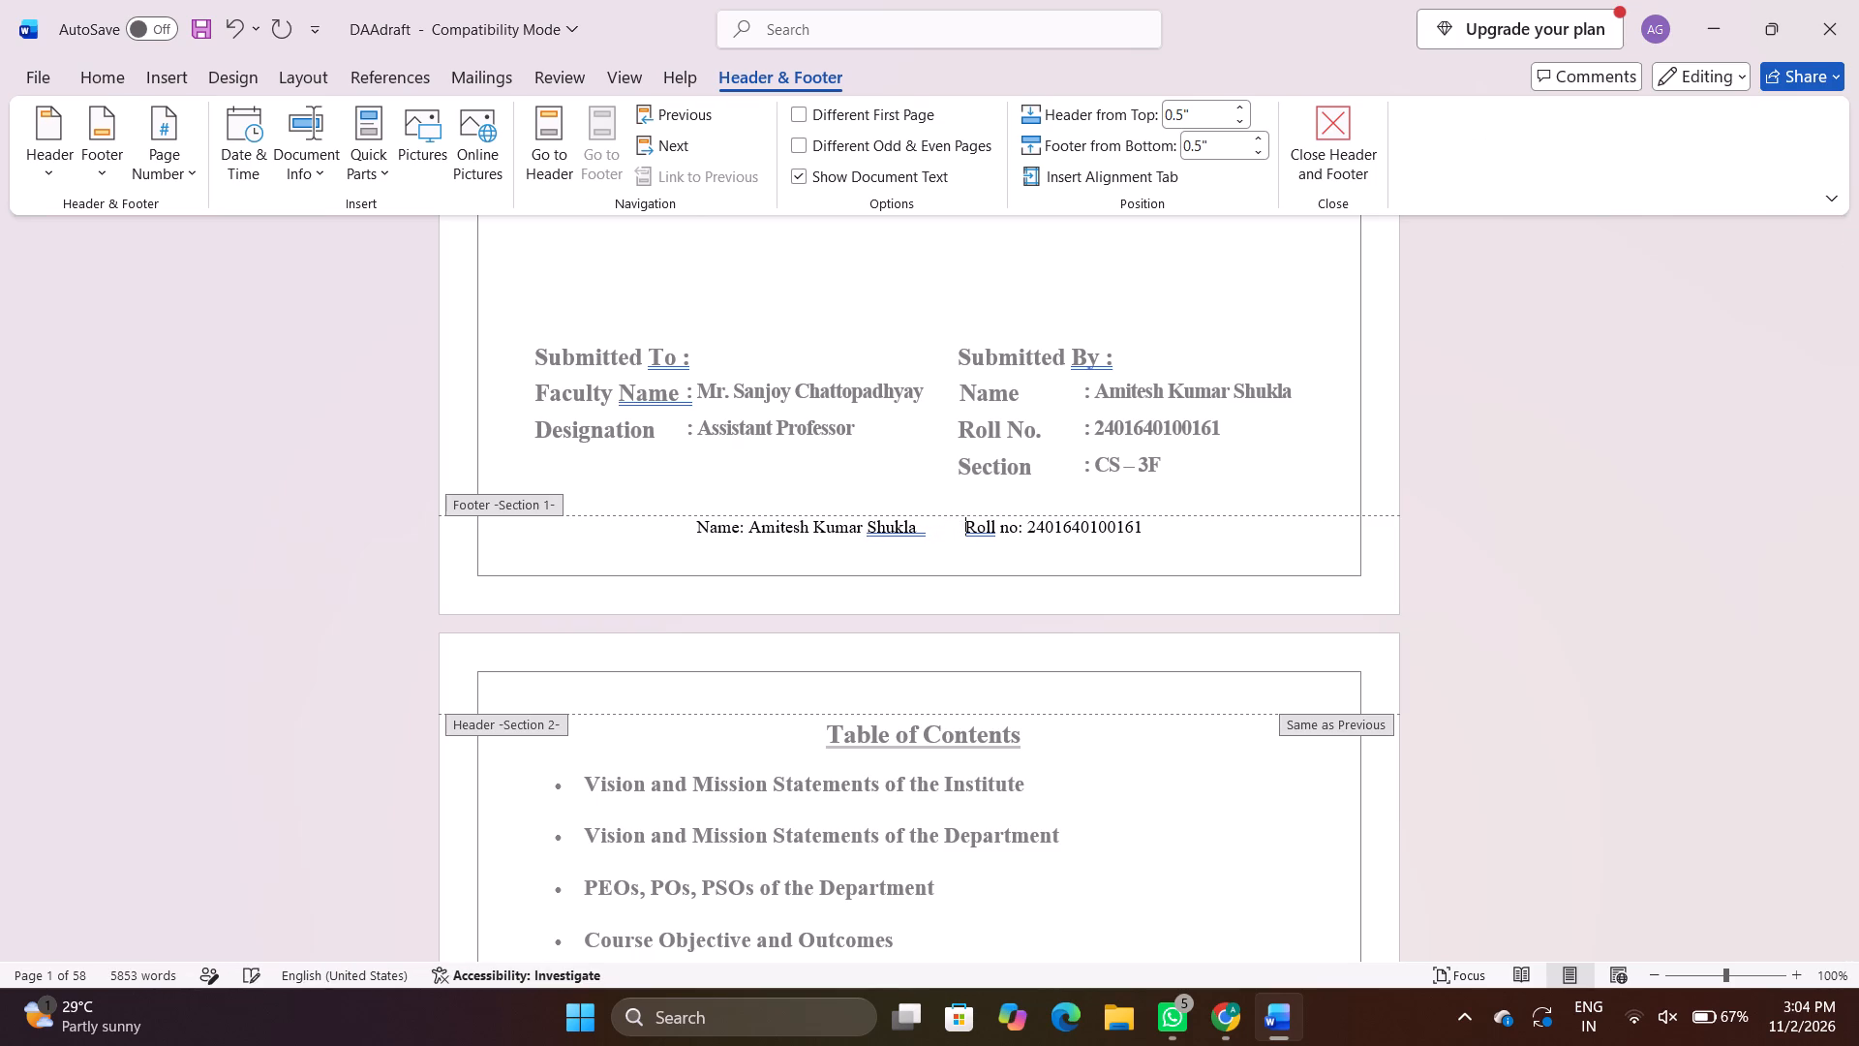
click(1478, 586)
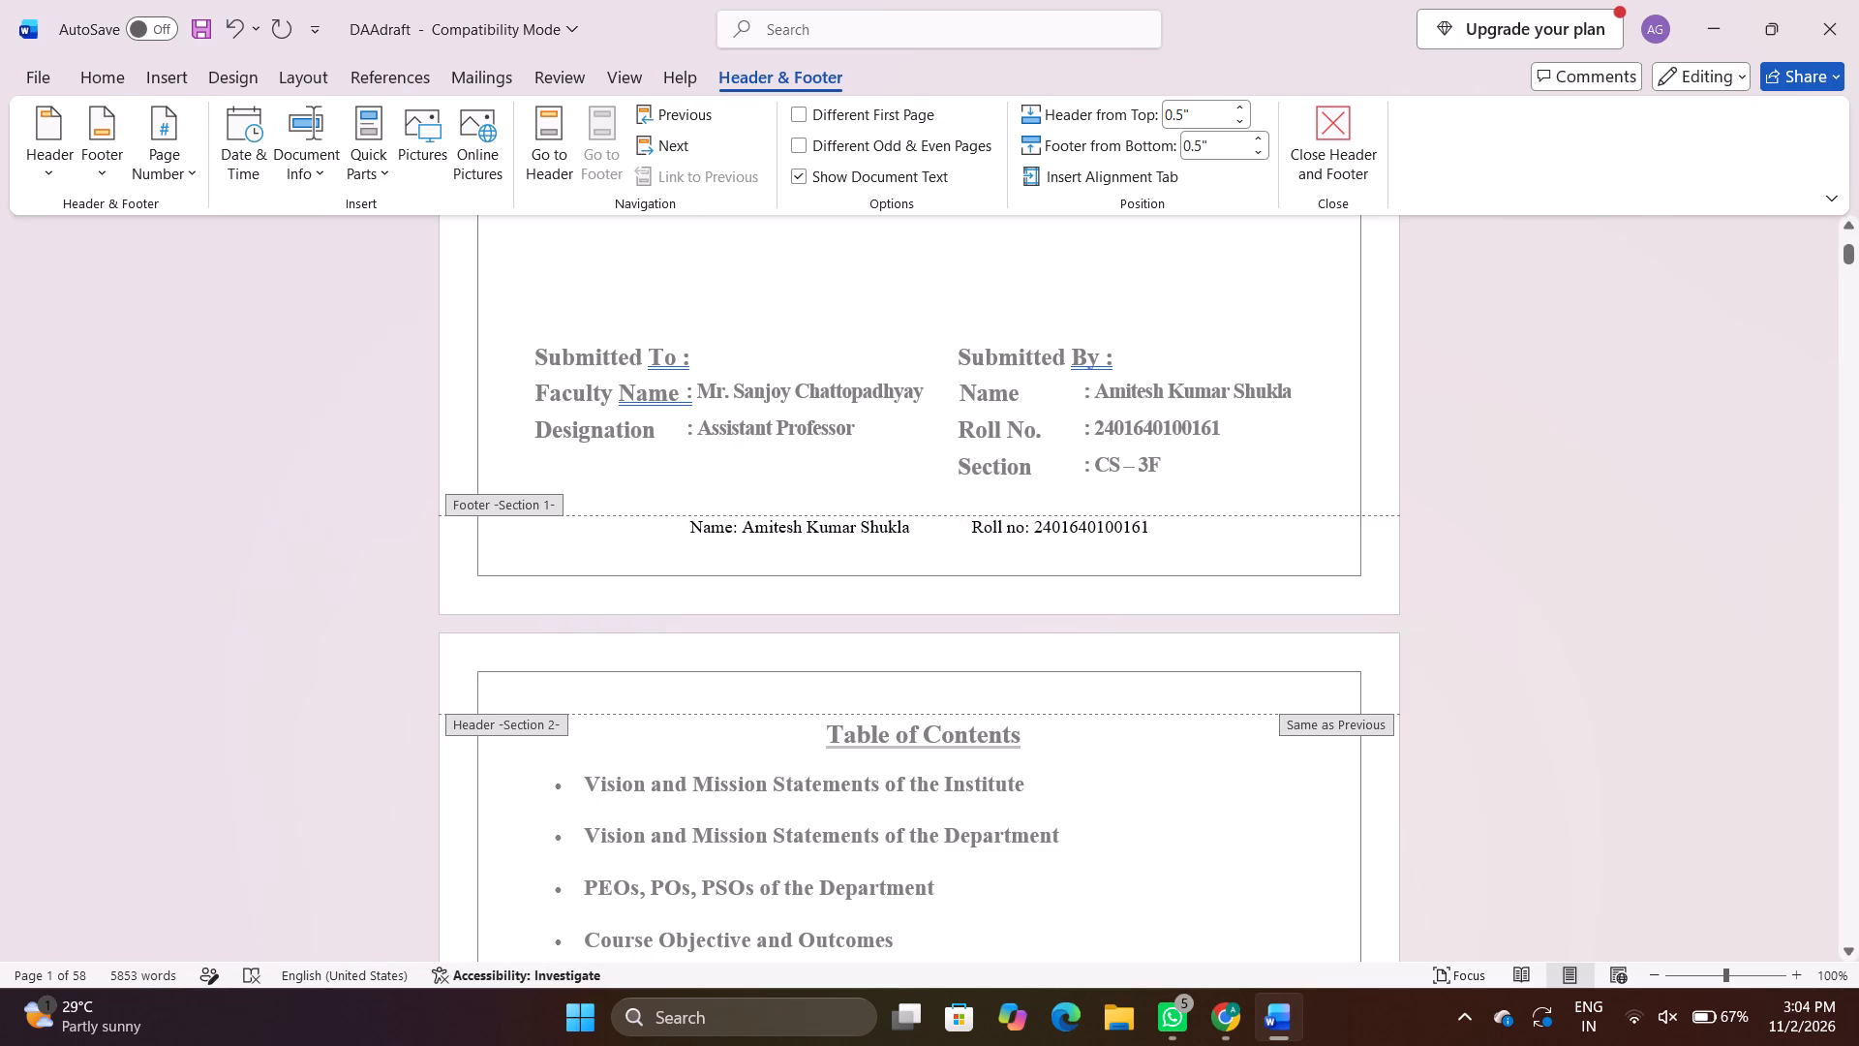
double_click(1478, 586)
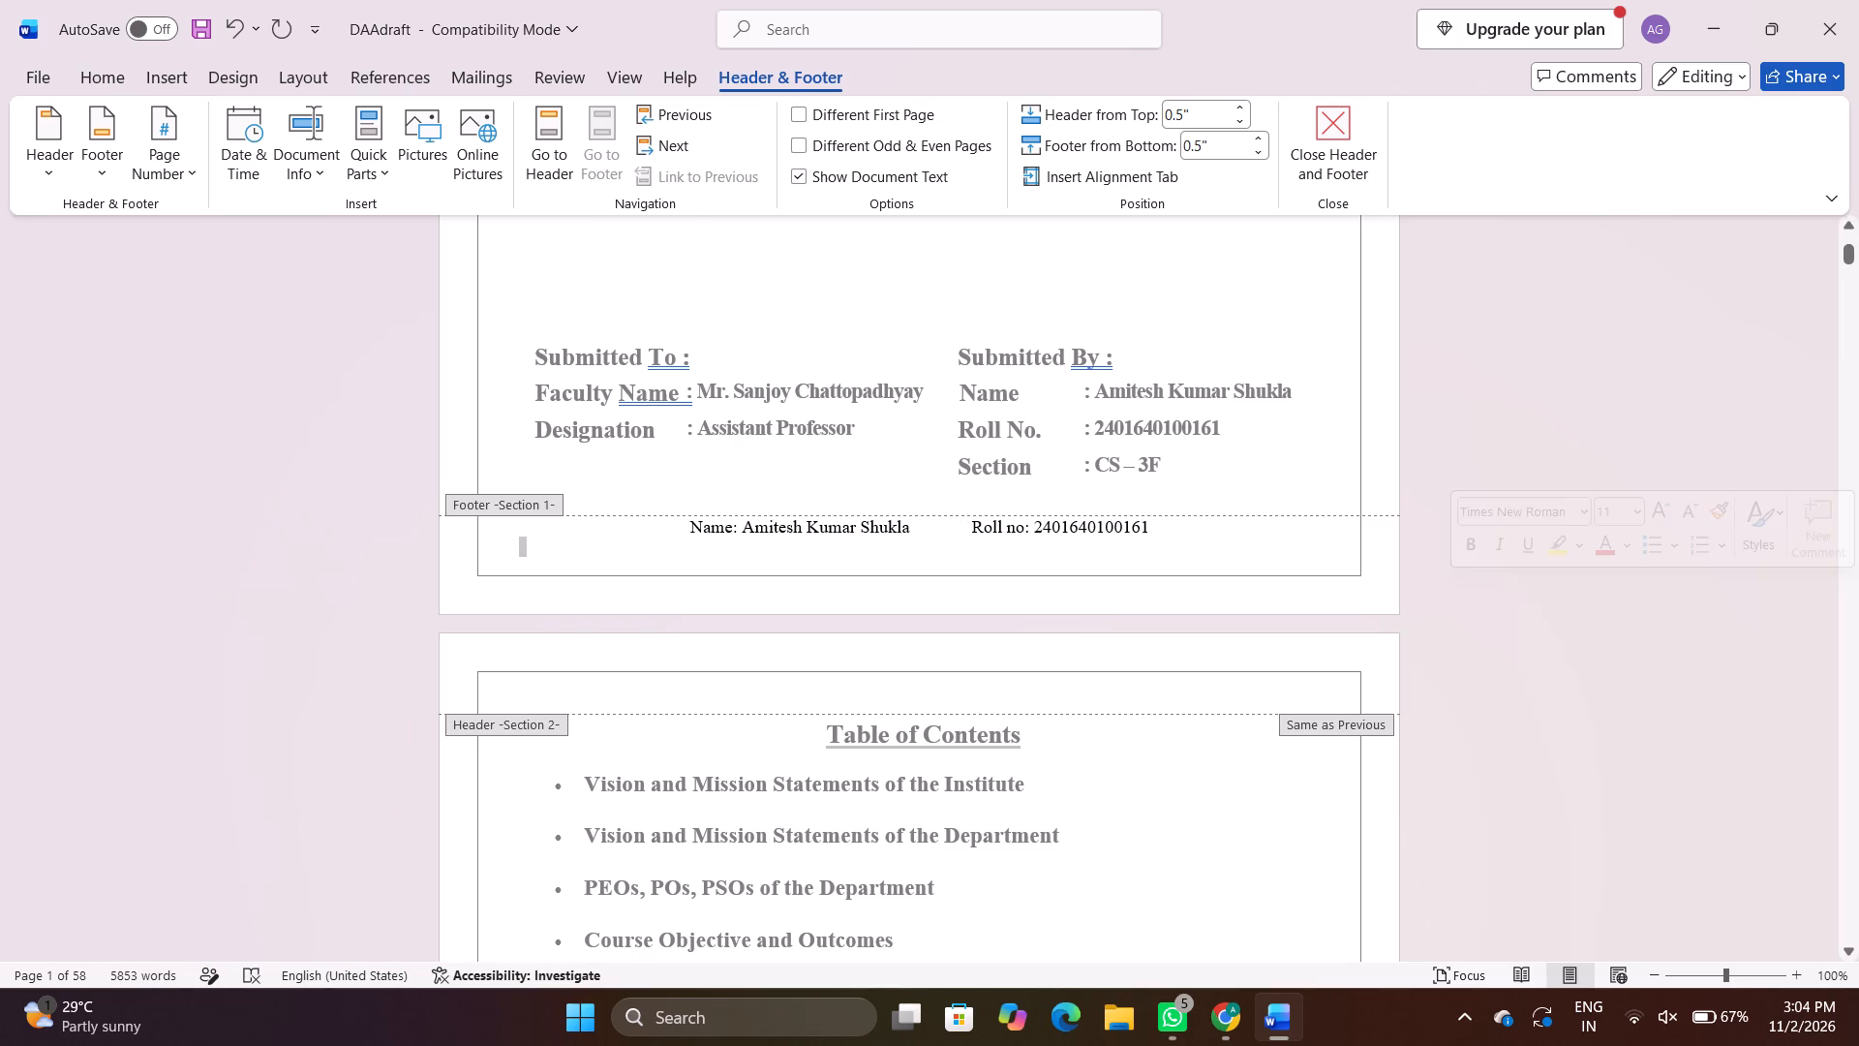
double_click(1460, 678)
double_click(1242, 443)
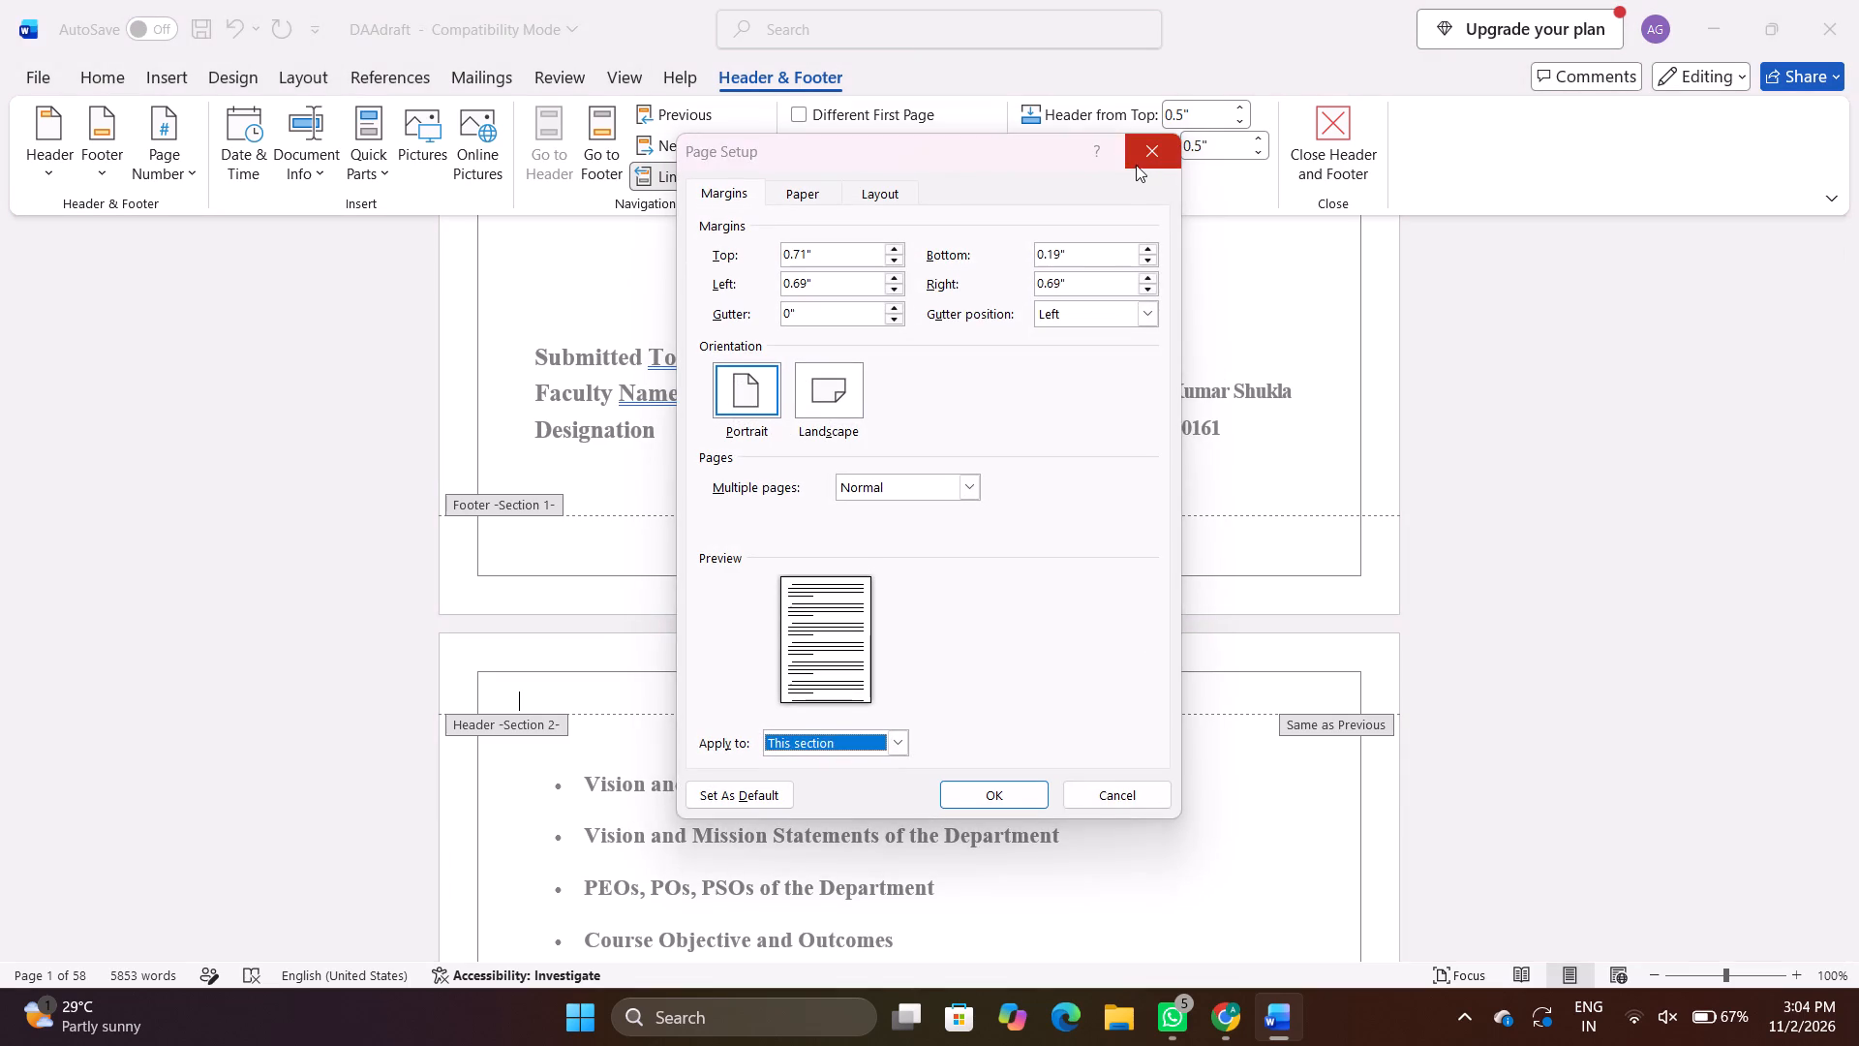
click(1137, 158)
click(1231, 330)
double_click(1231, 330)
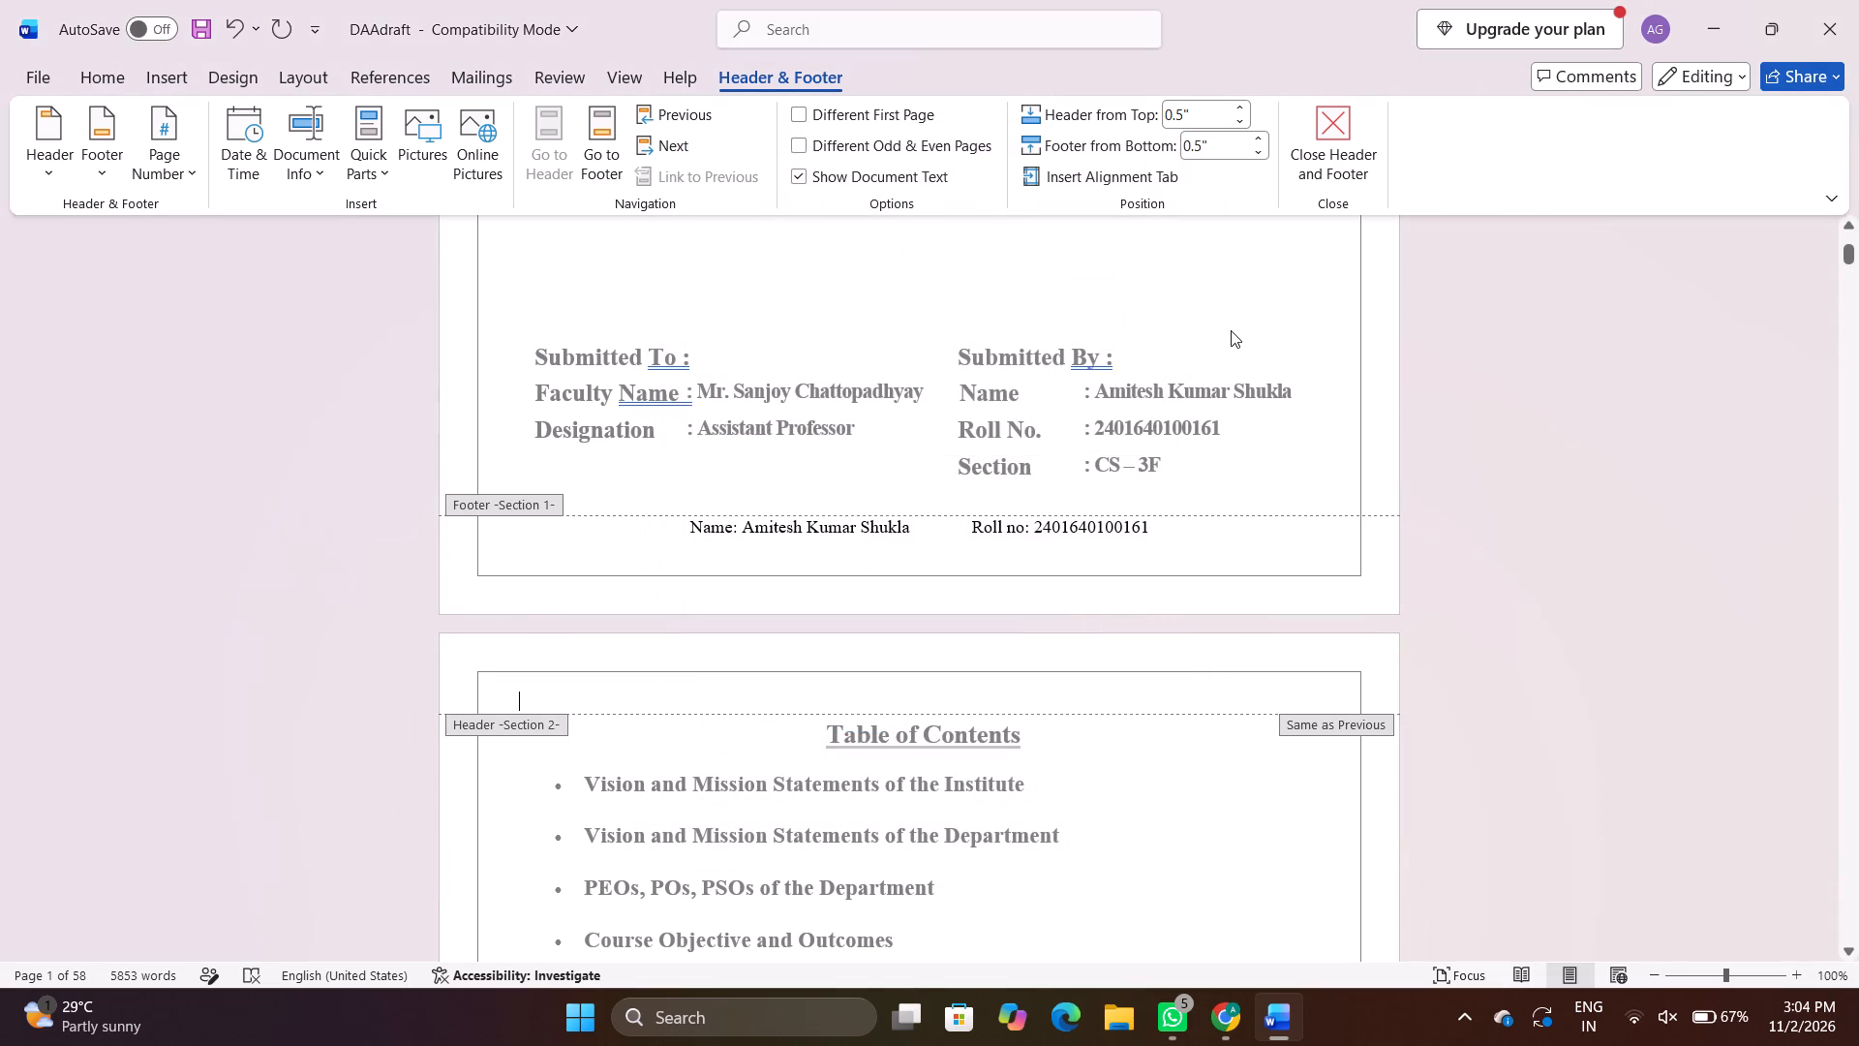
Set the footer's distance from the bottom to 0.2" for the cover page's section.
double_click(1093, 536)
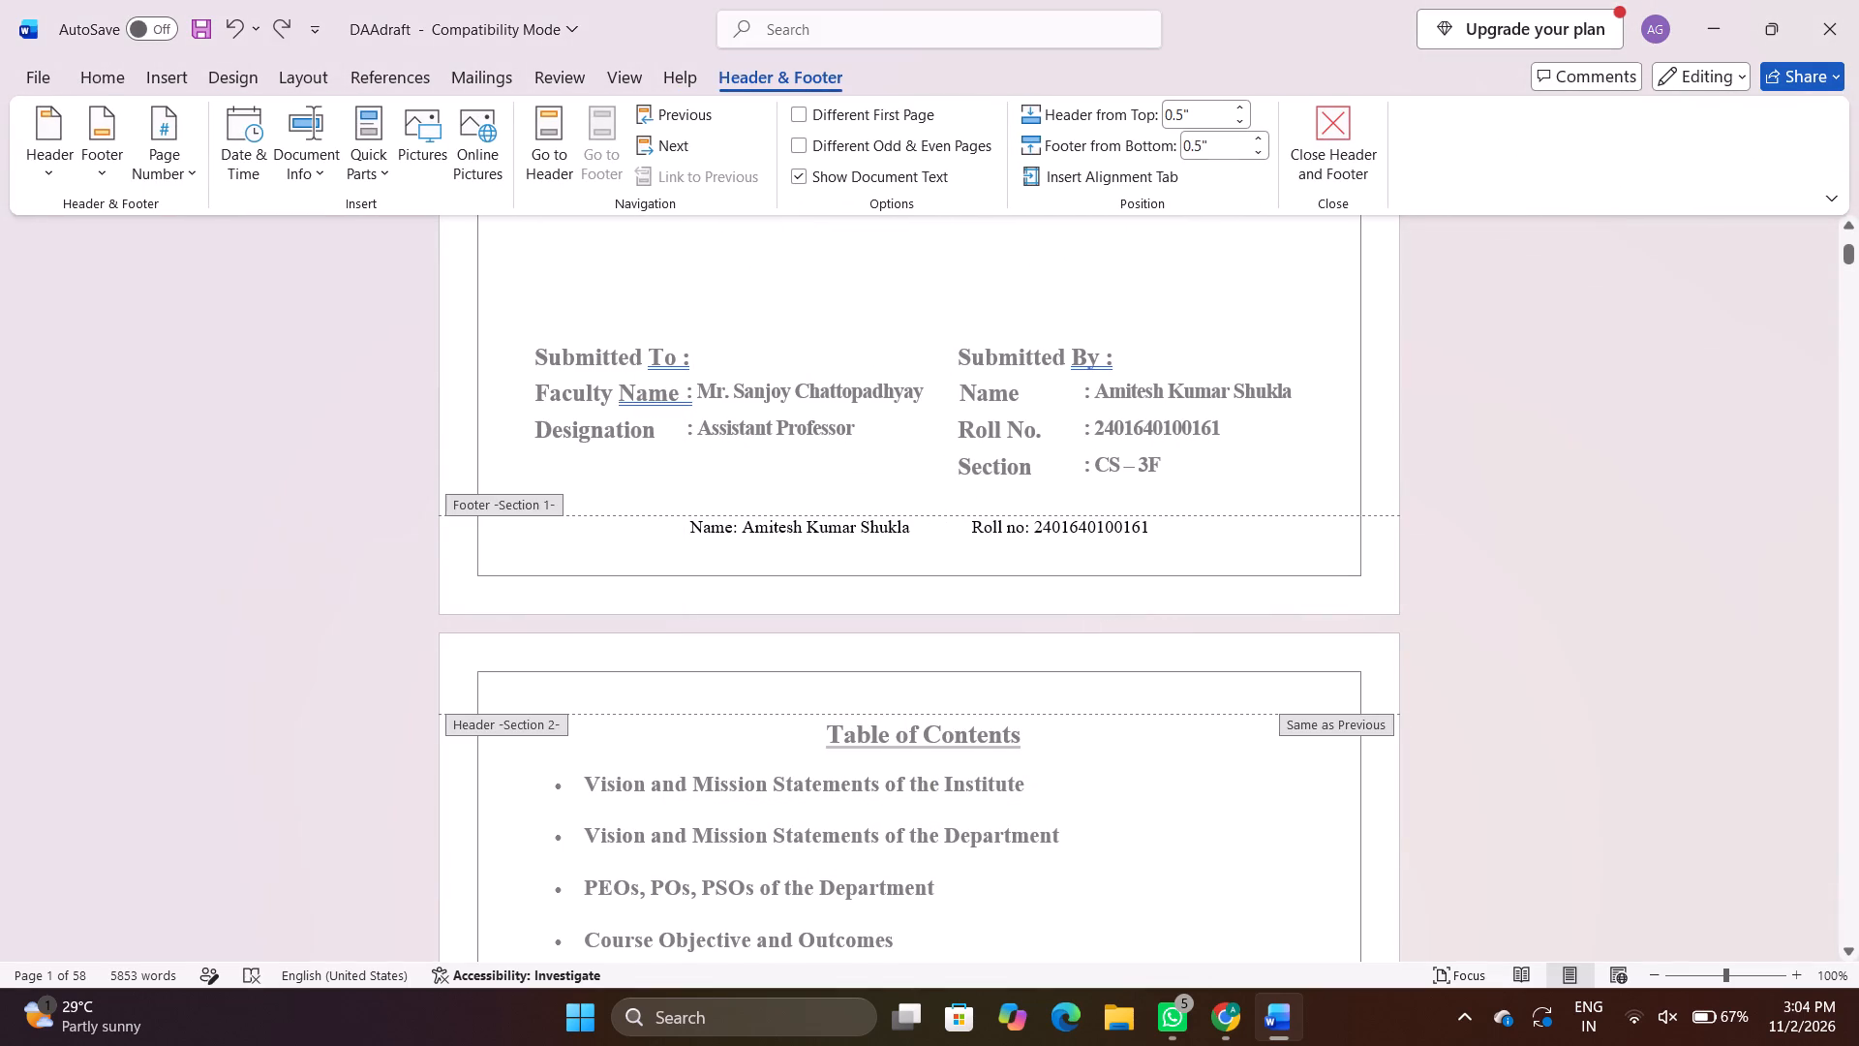
click(1254, 153)
click(1254, 153)
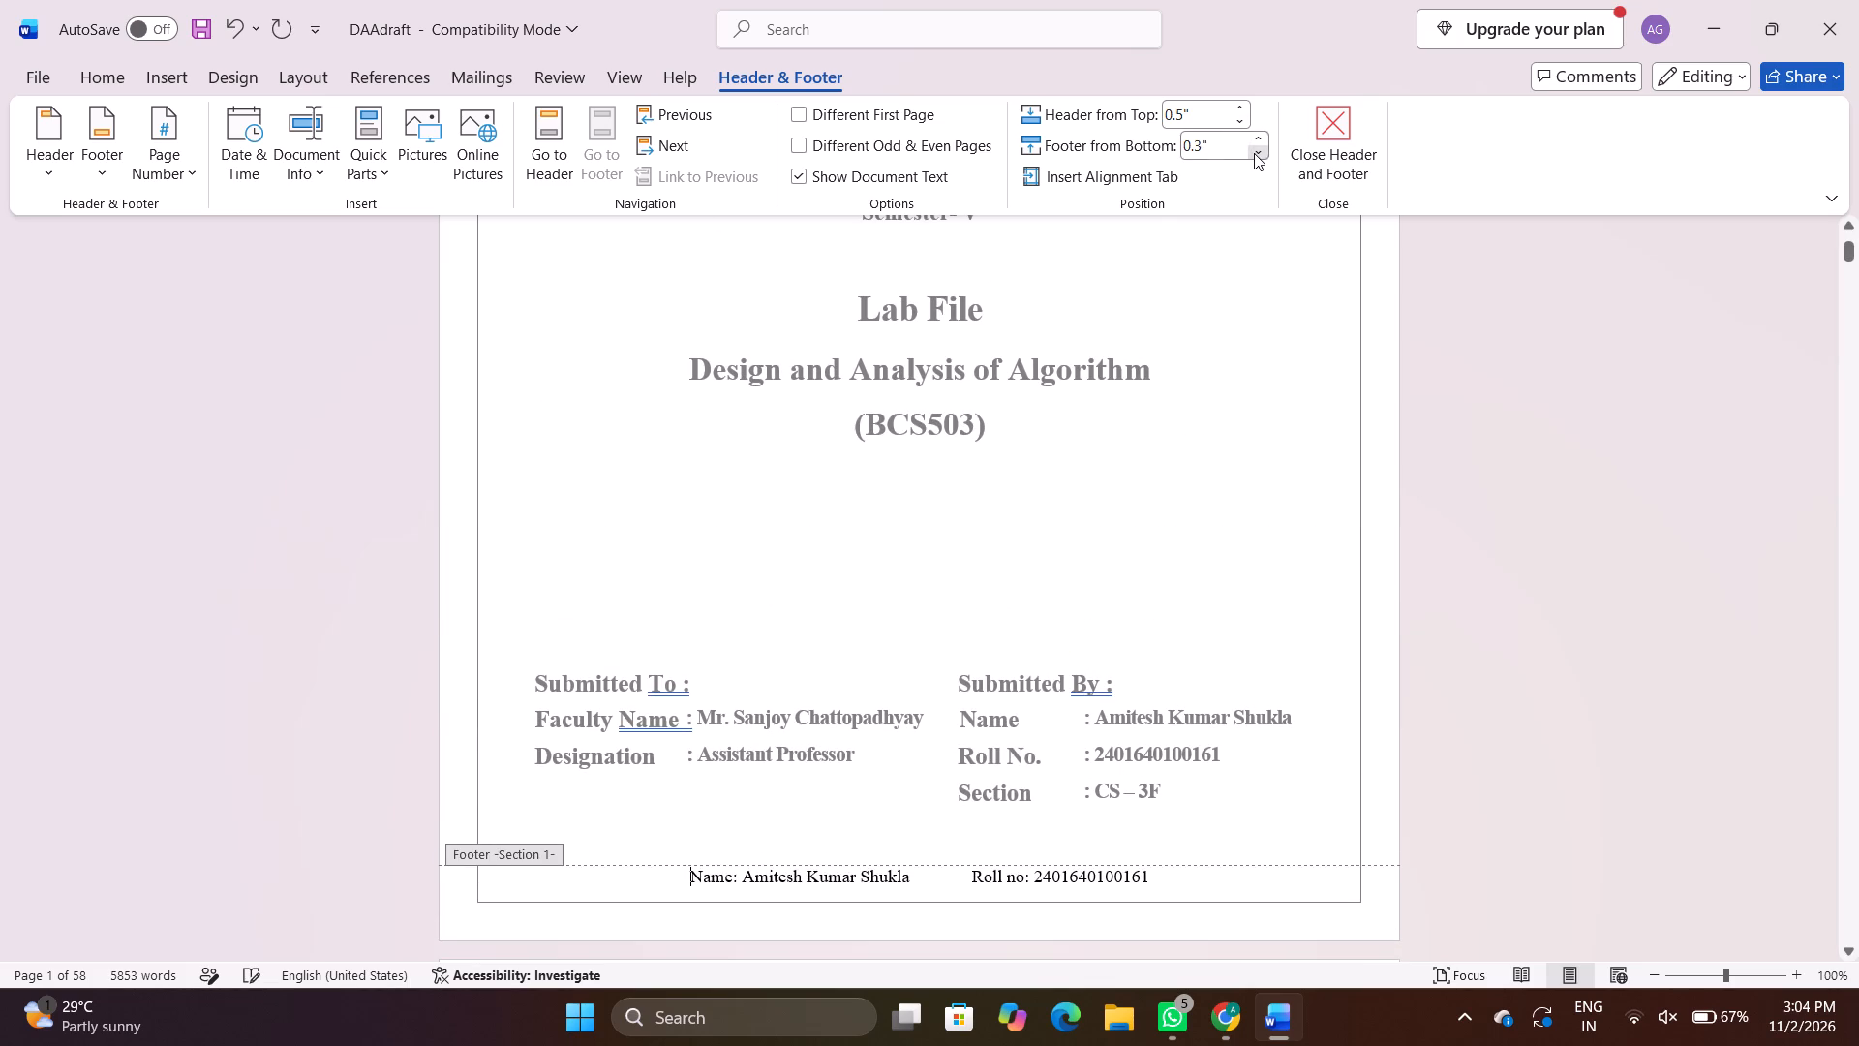
click(1254, 153)
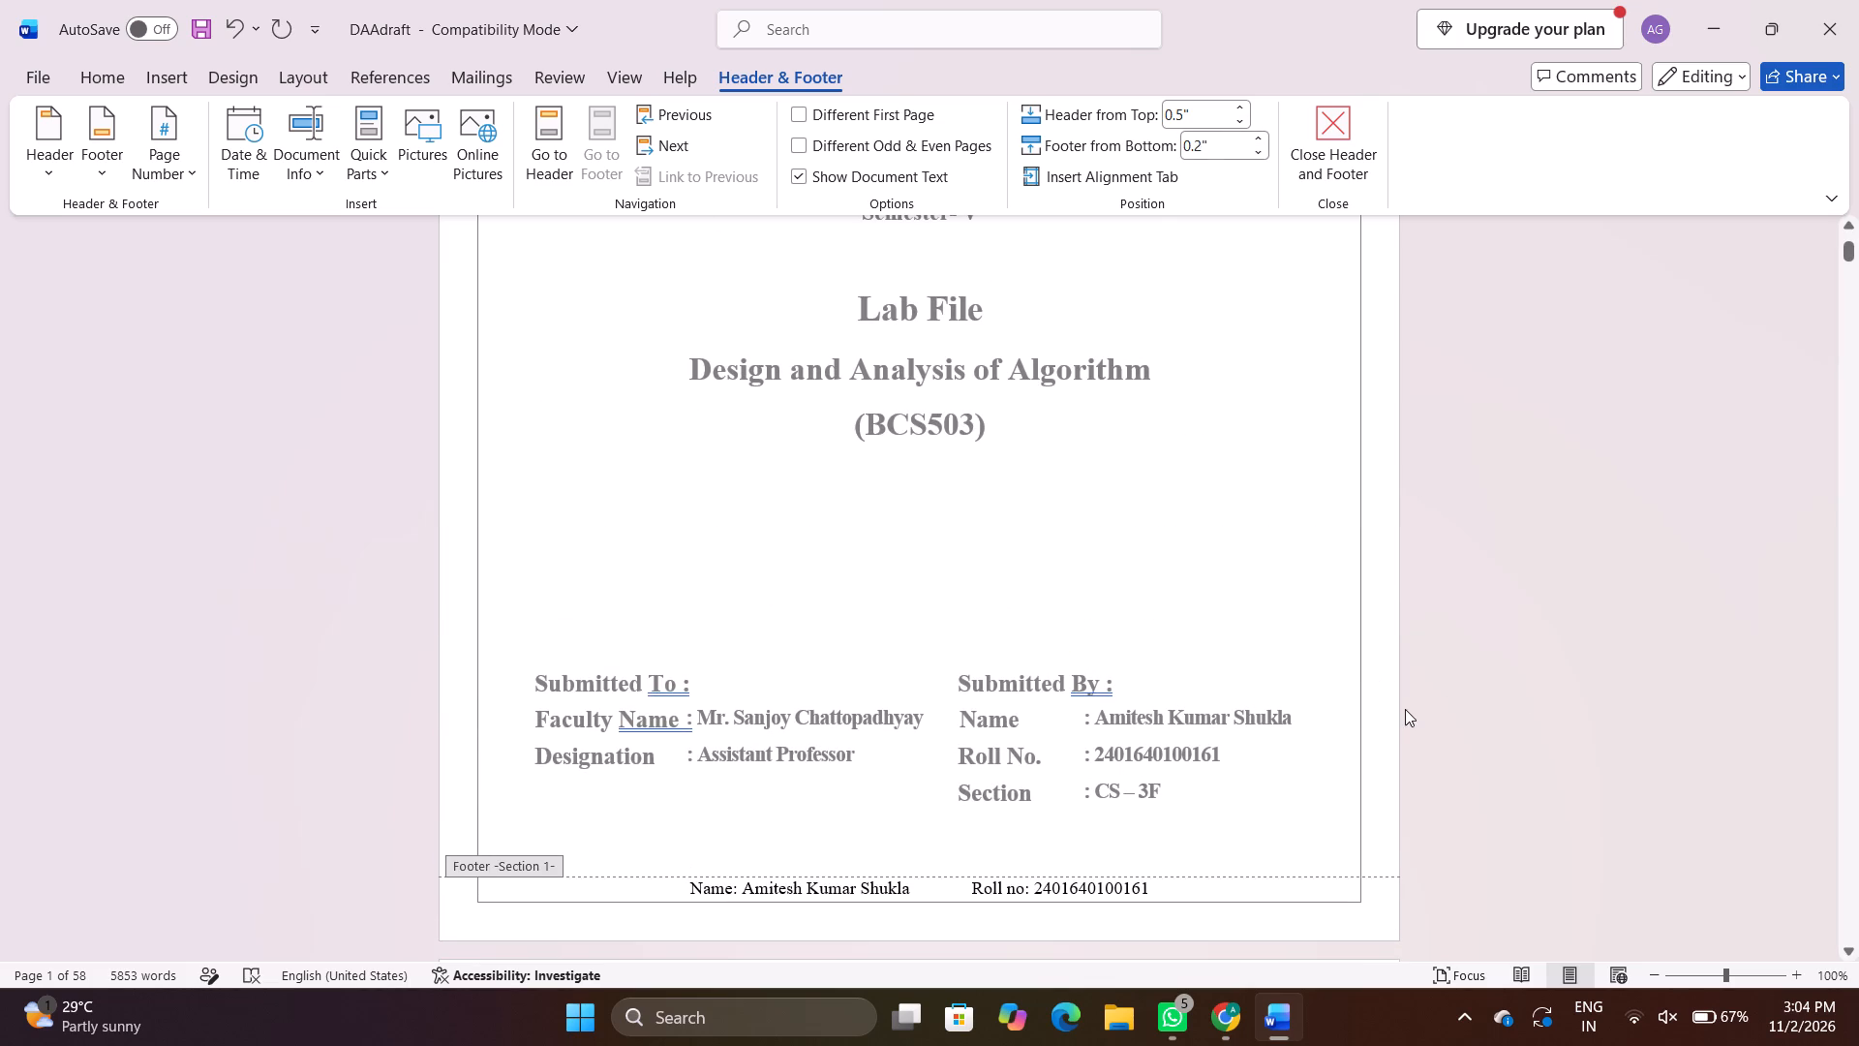
click(1519, 692)
scroll(1522, 667, down, 9)
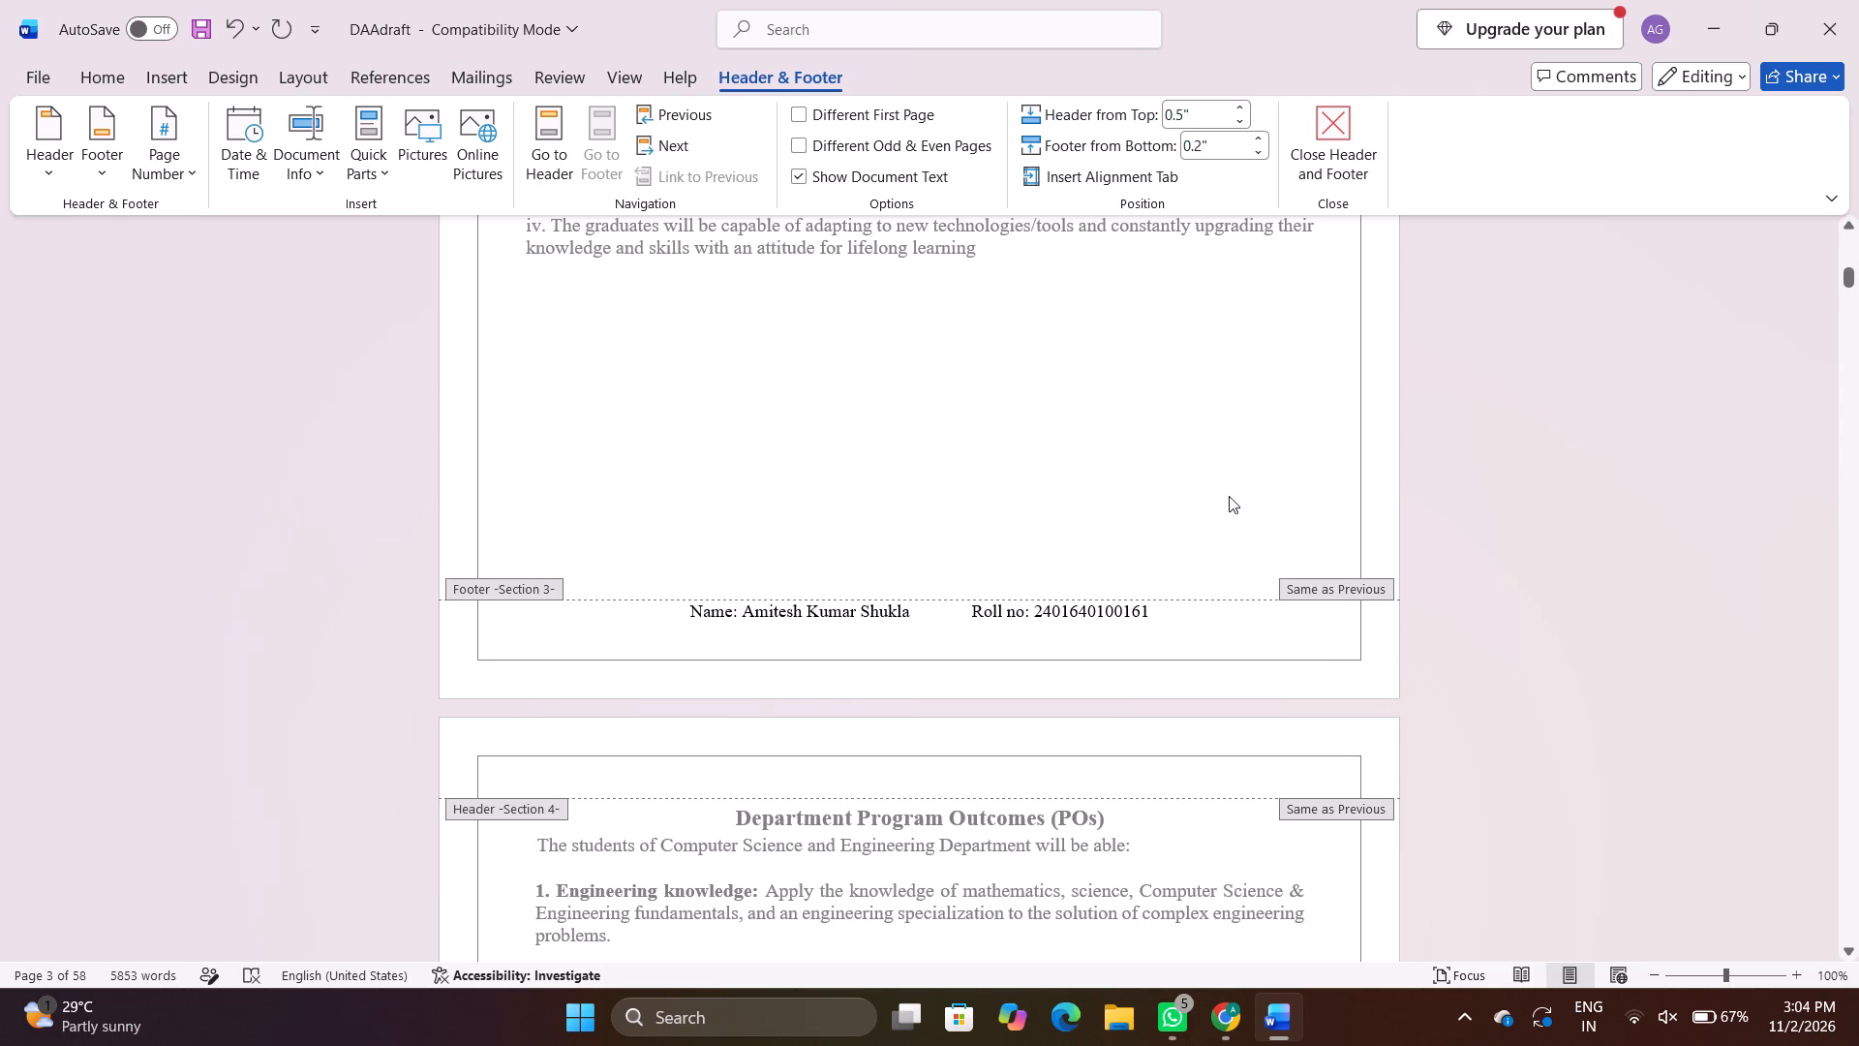
Set the footer's distance from the bottom to 0.2" for section 3.
drag(1310, 575, 1313, 584)
click(1313, 584)
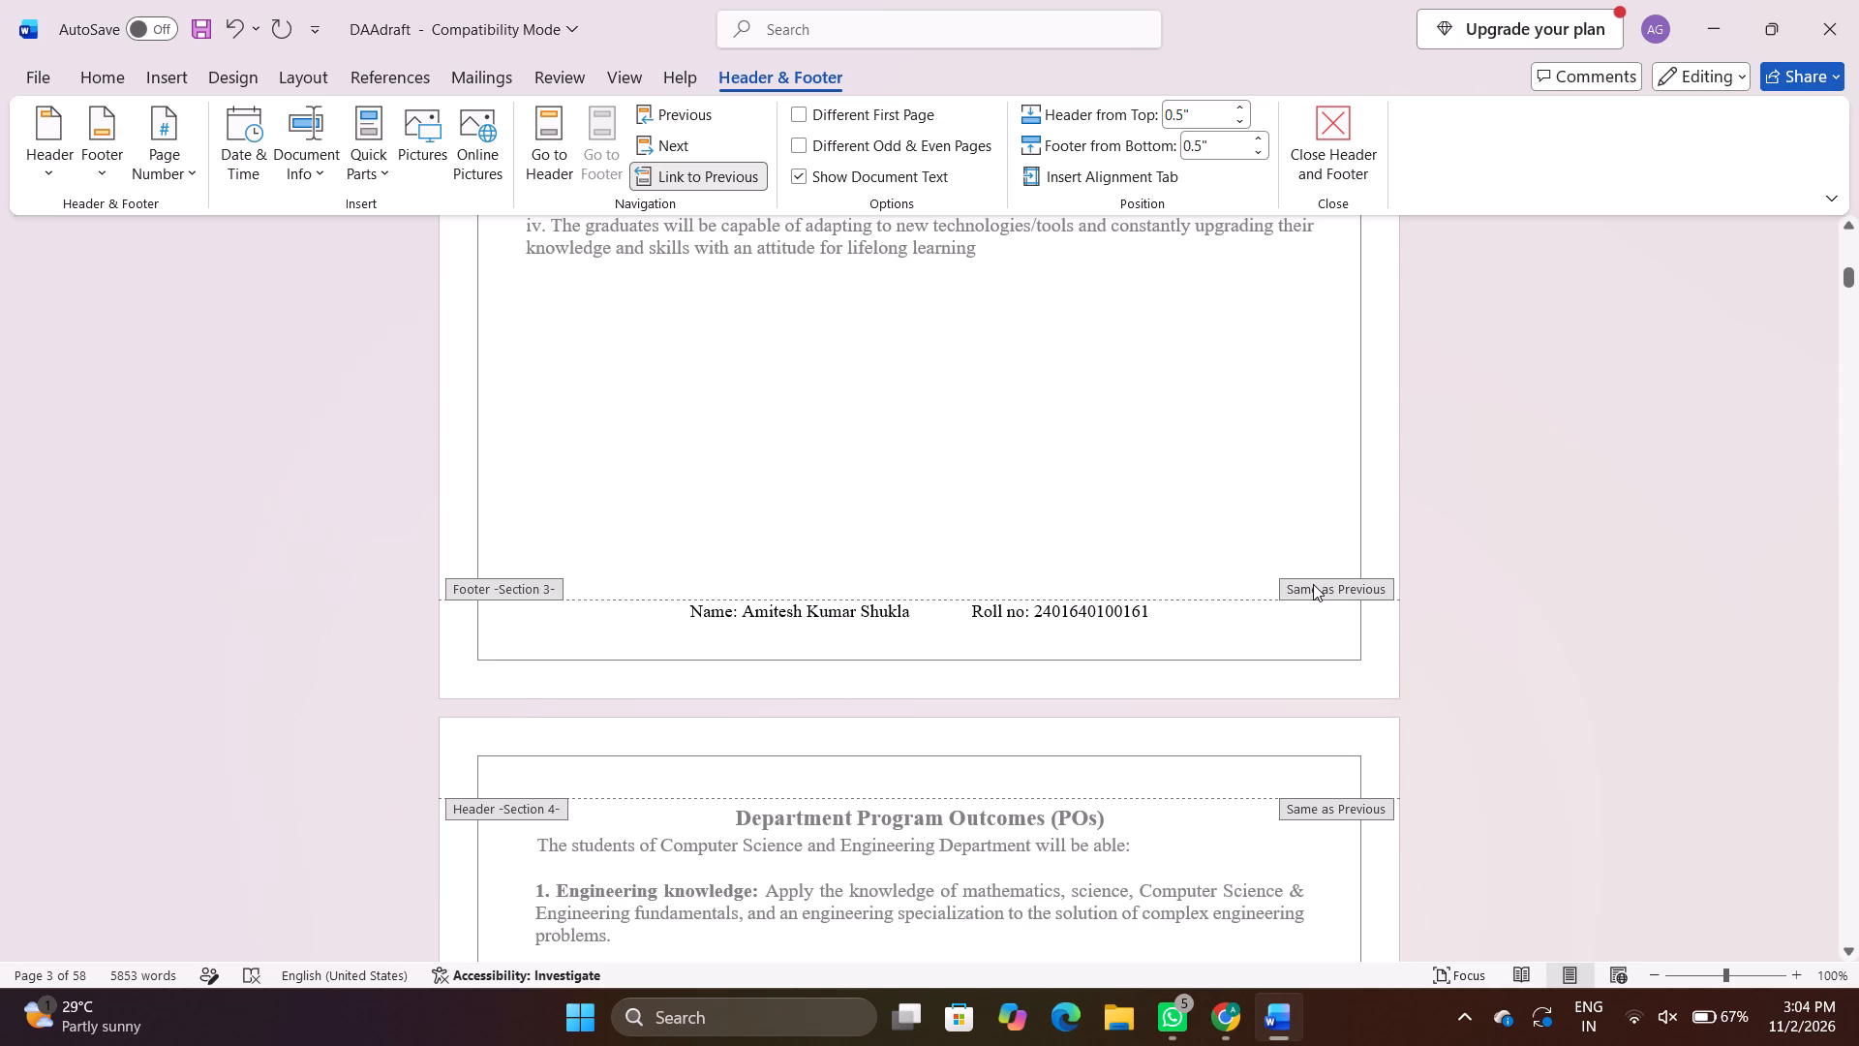
click(1318, 588)
scroll(1318, 588, up, 2)
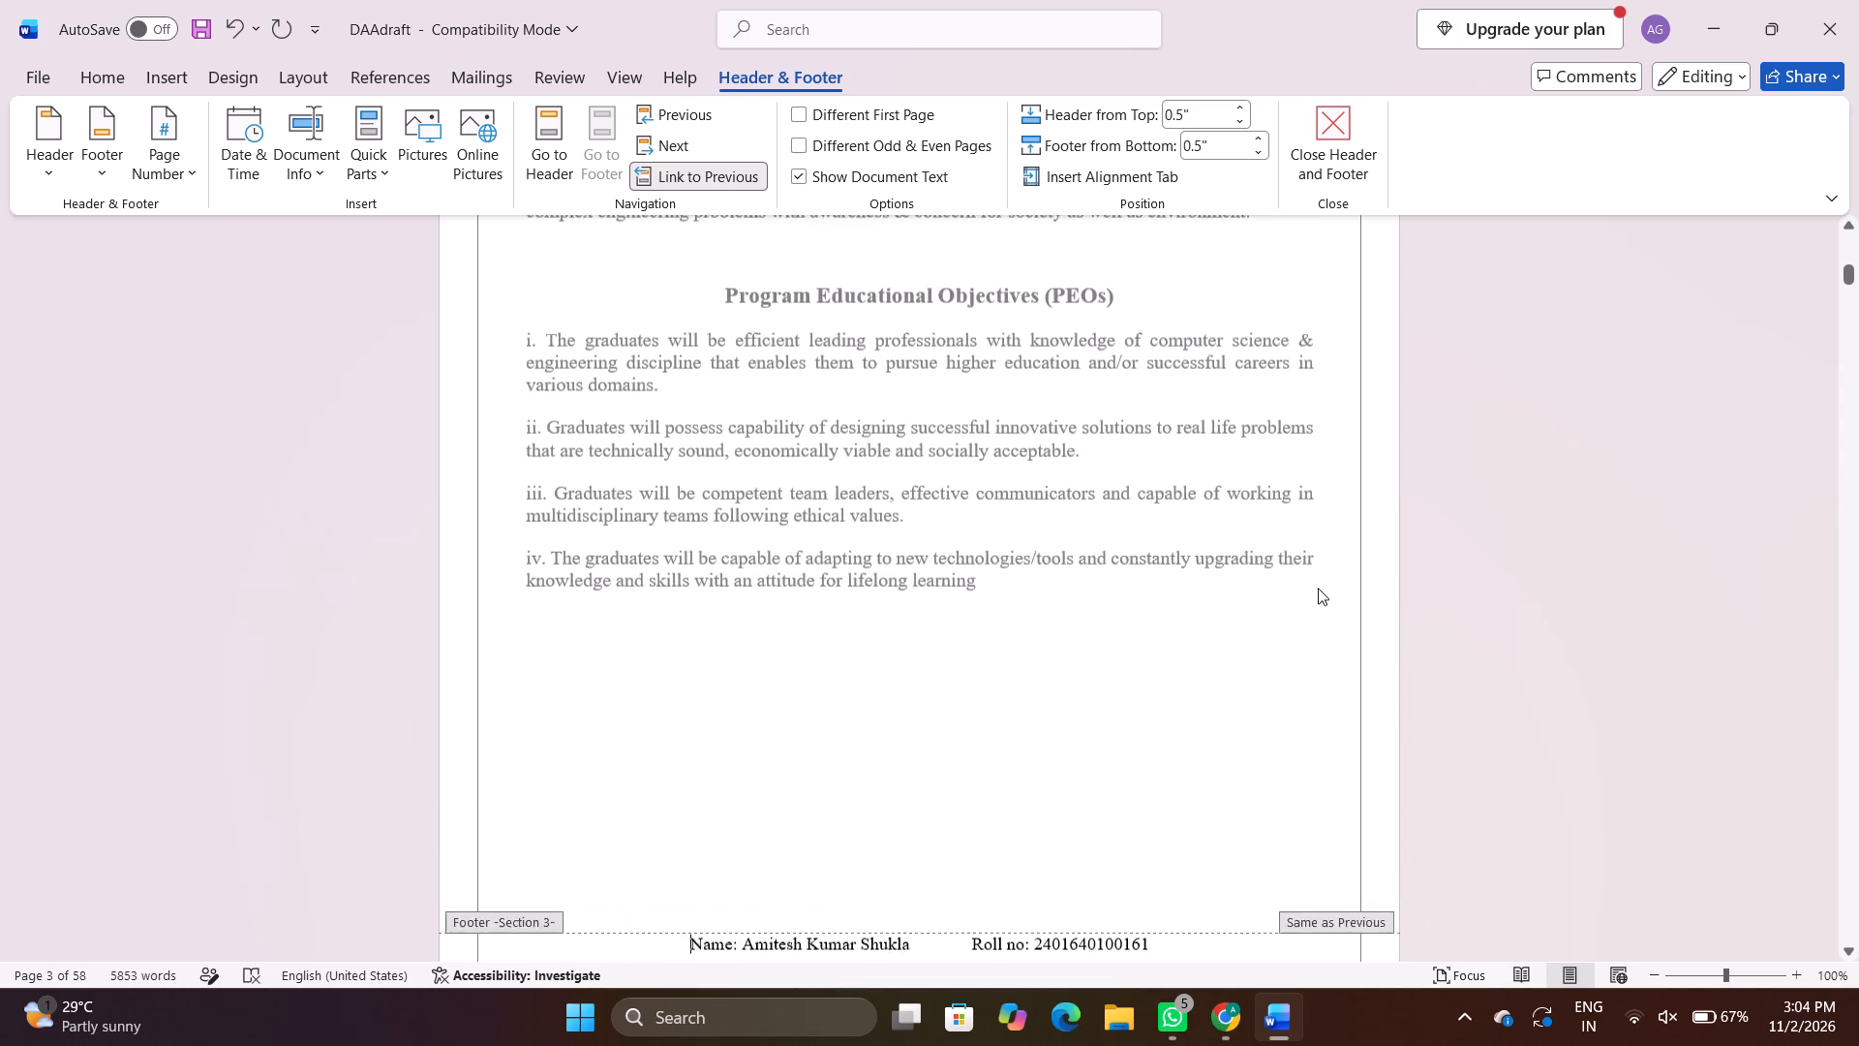
scroll(1318, 588, up, 7)
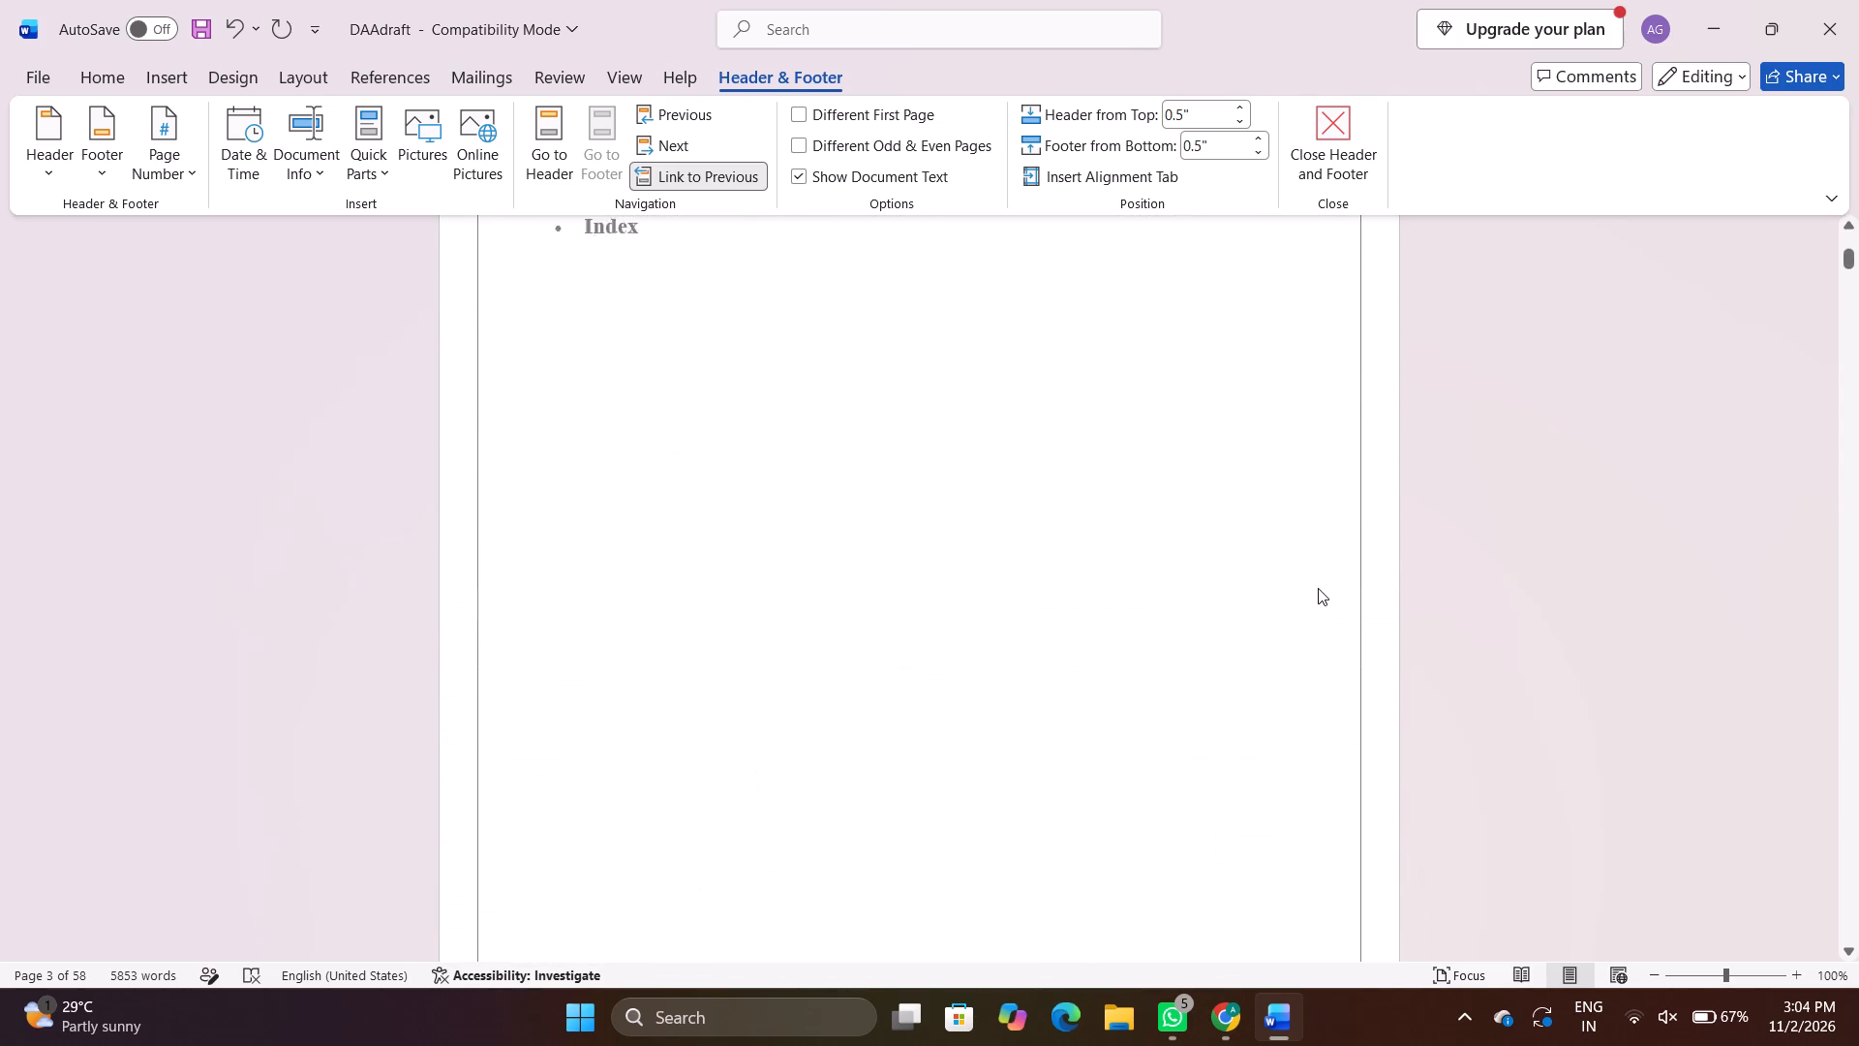
scroll(1318, 588, up, 2)
scroll(1318, 588, down, 1)
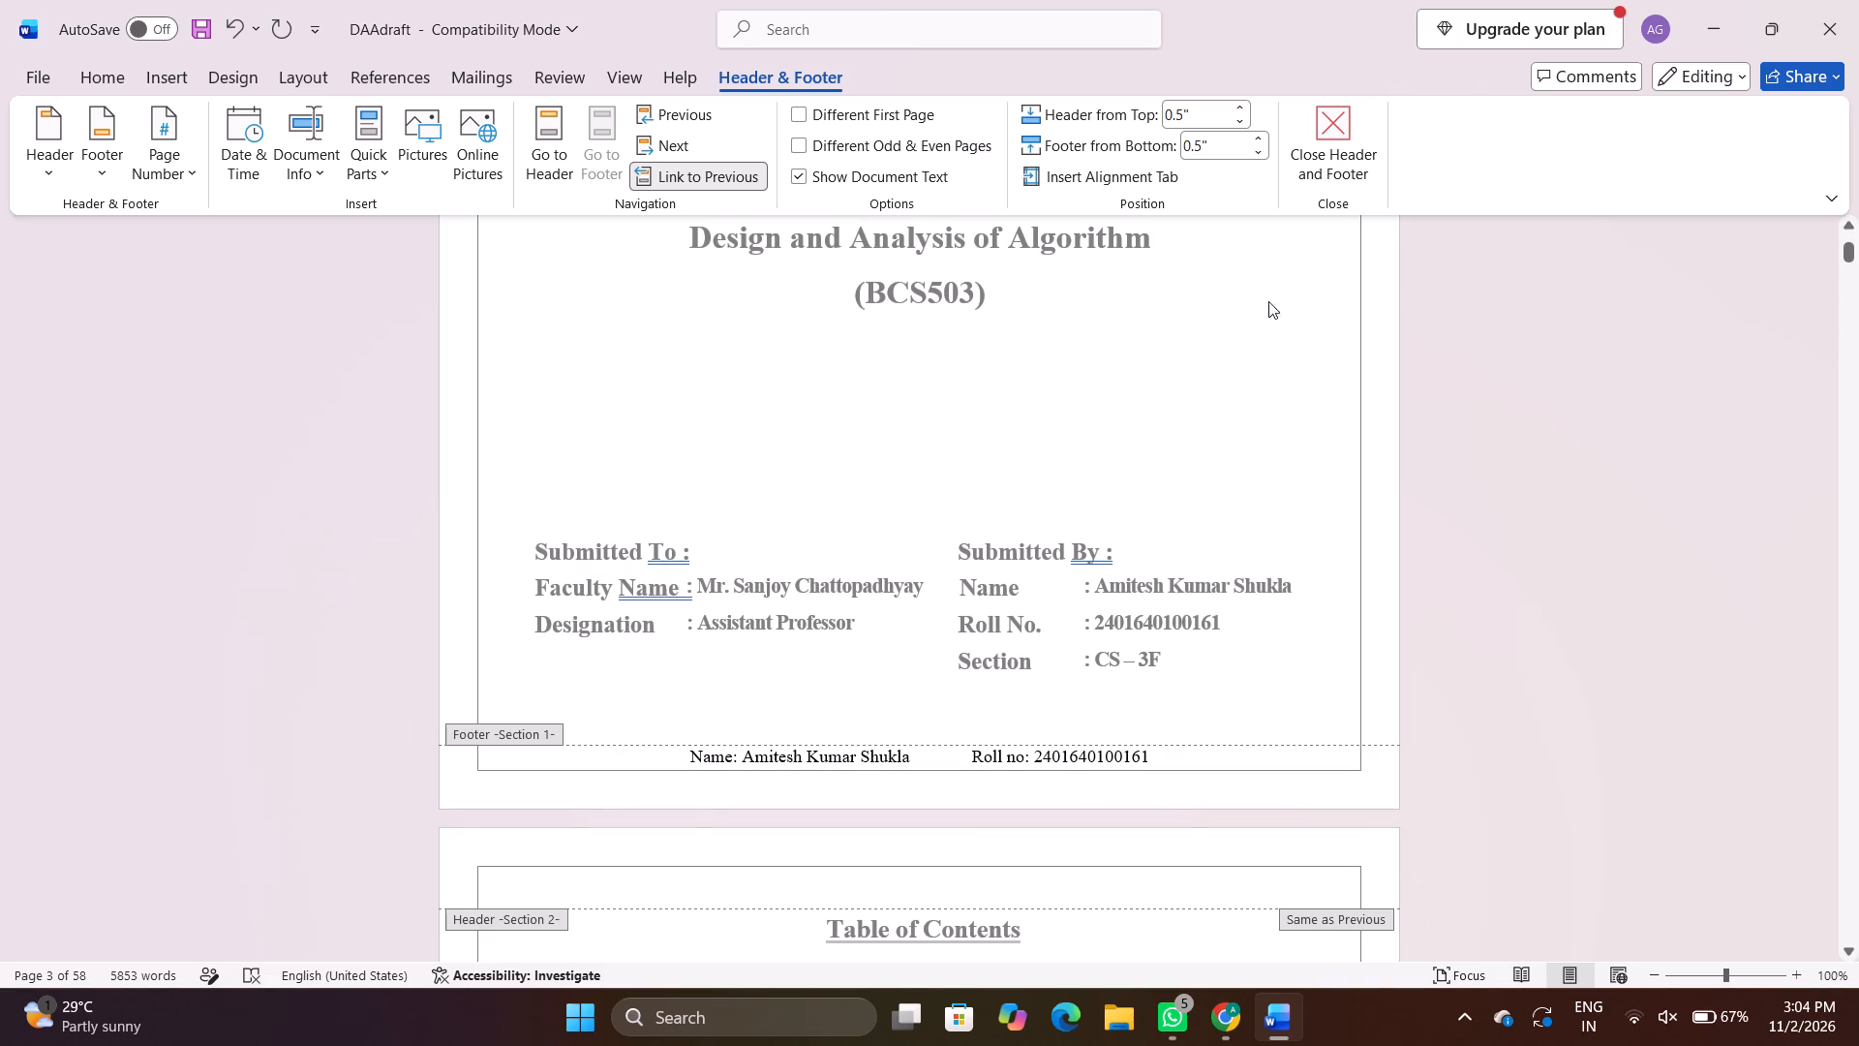
double_click(1266, 158)
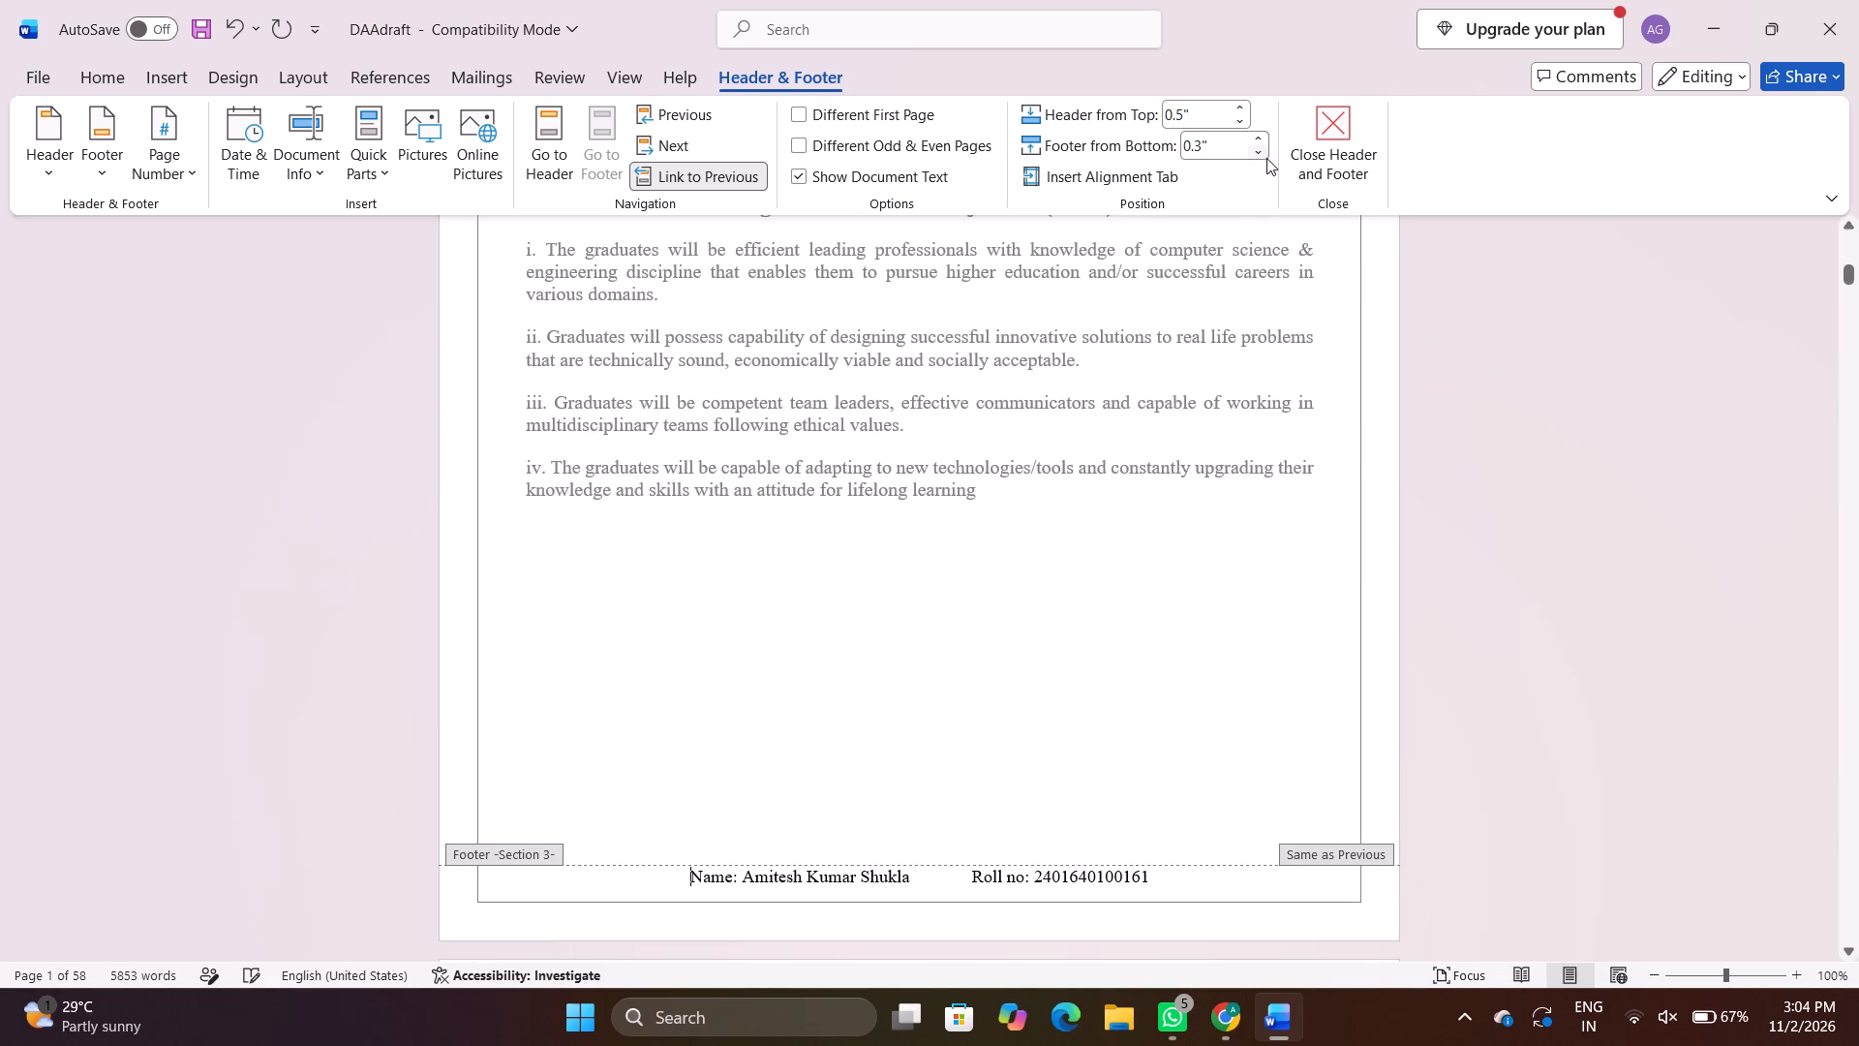
click(1266, 158)
Leave footer editing, select the whole document, and remove the existing name and roll number footer.
scroll(1256, 462, down, 4)
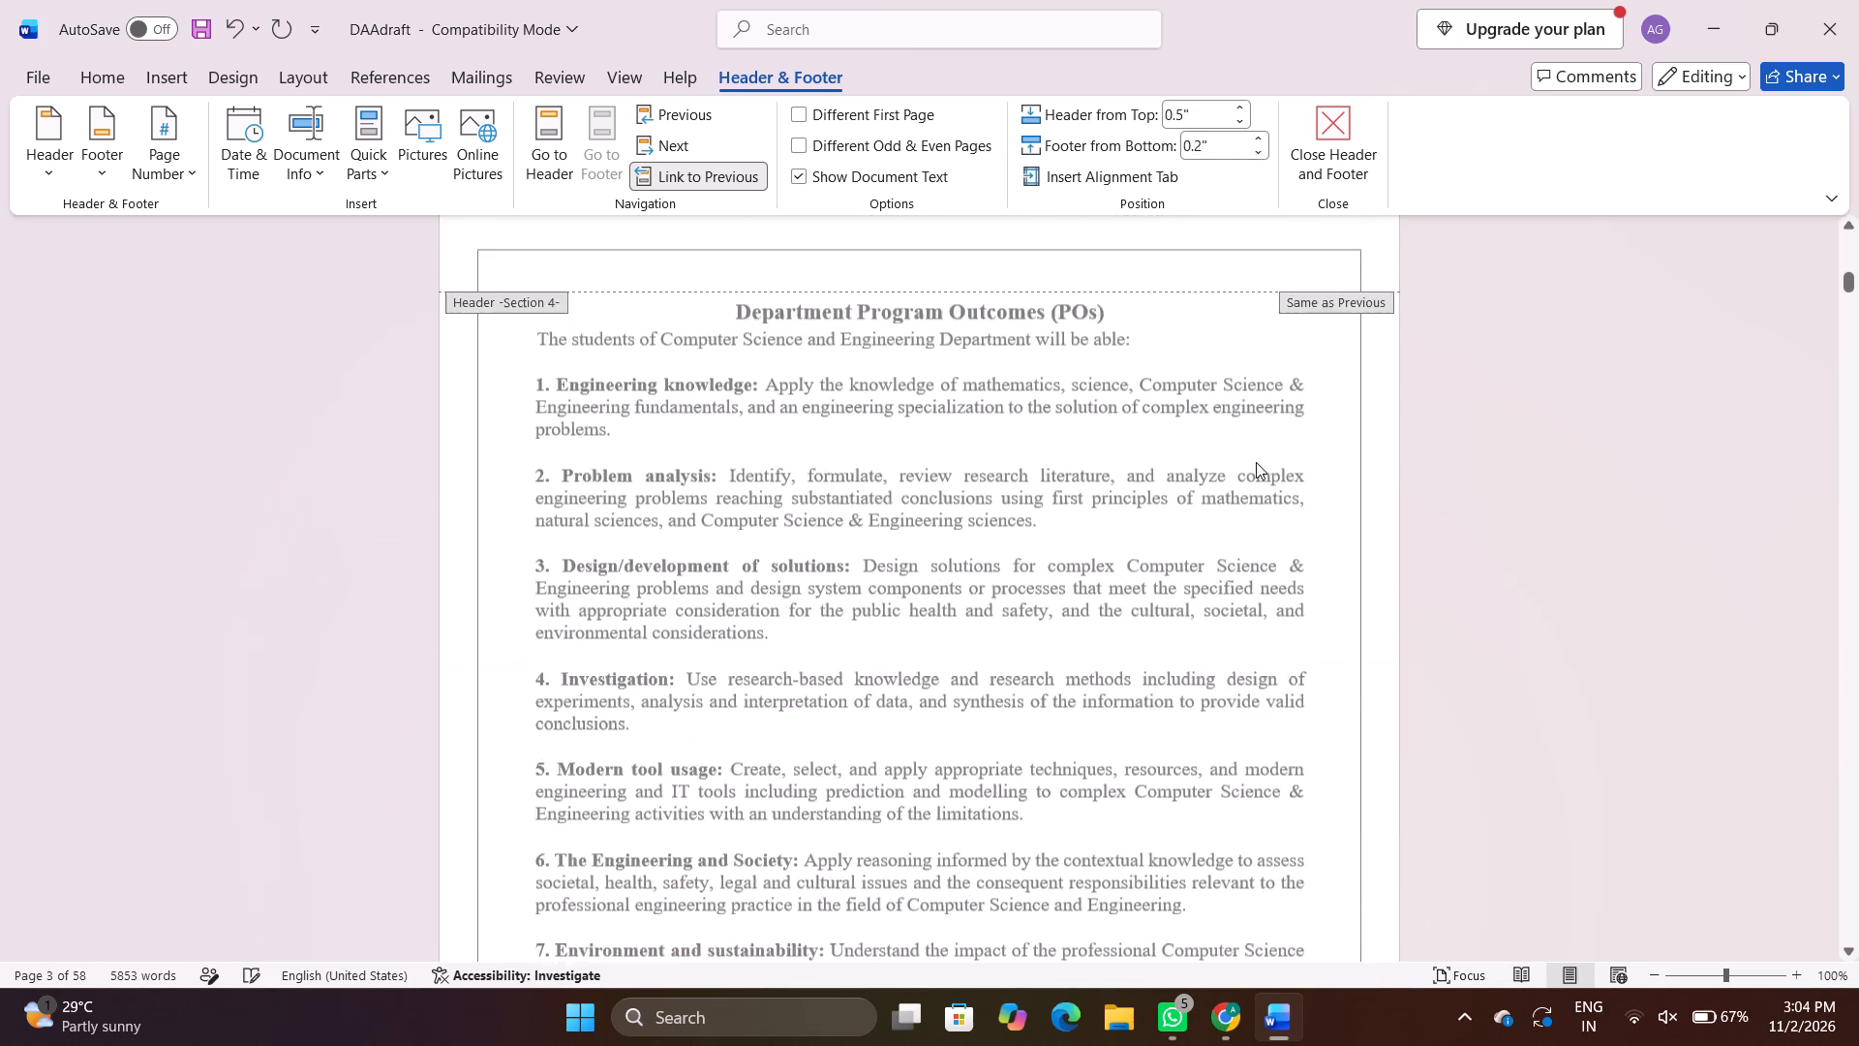
scroll(1256, 462, down, 2)
click(1256, 462)
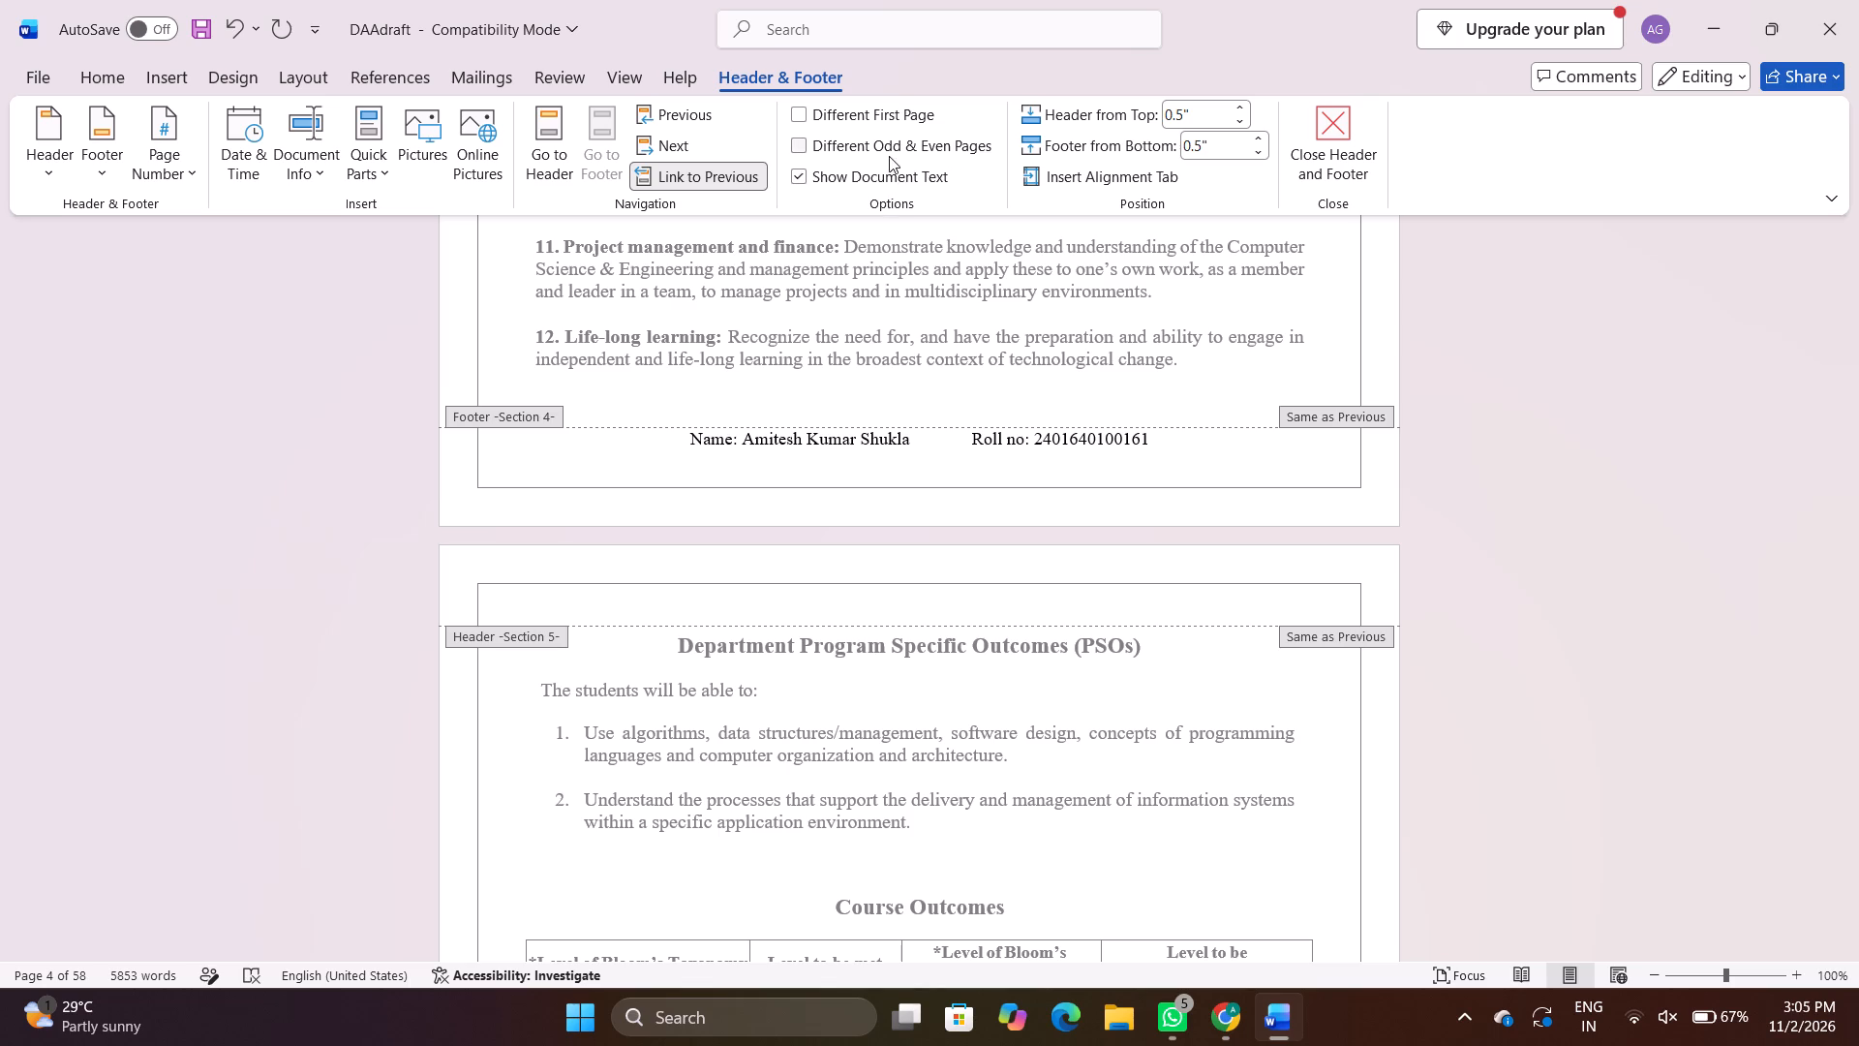
click(380, 353)
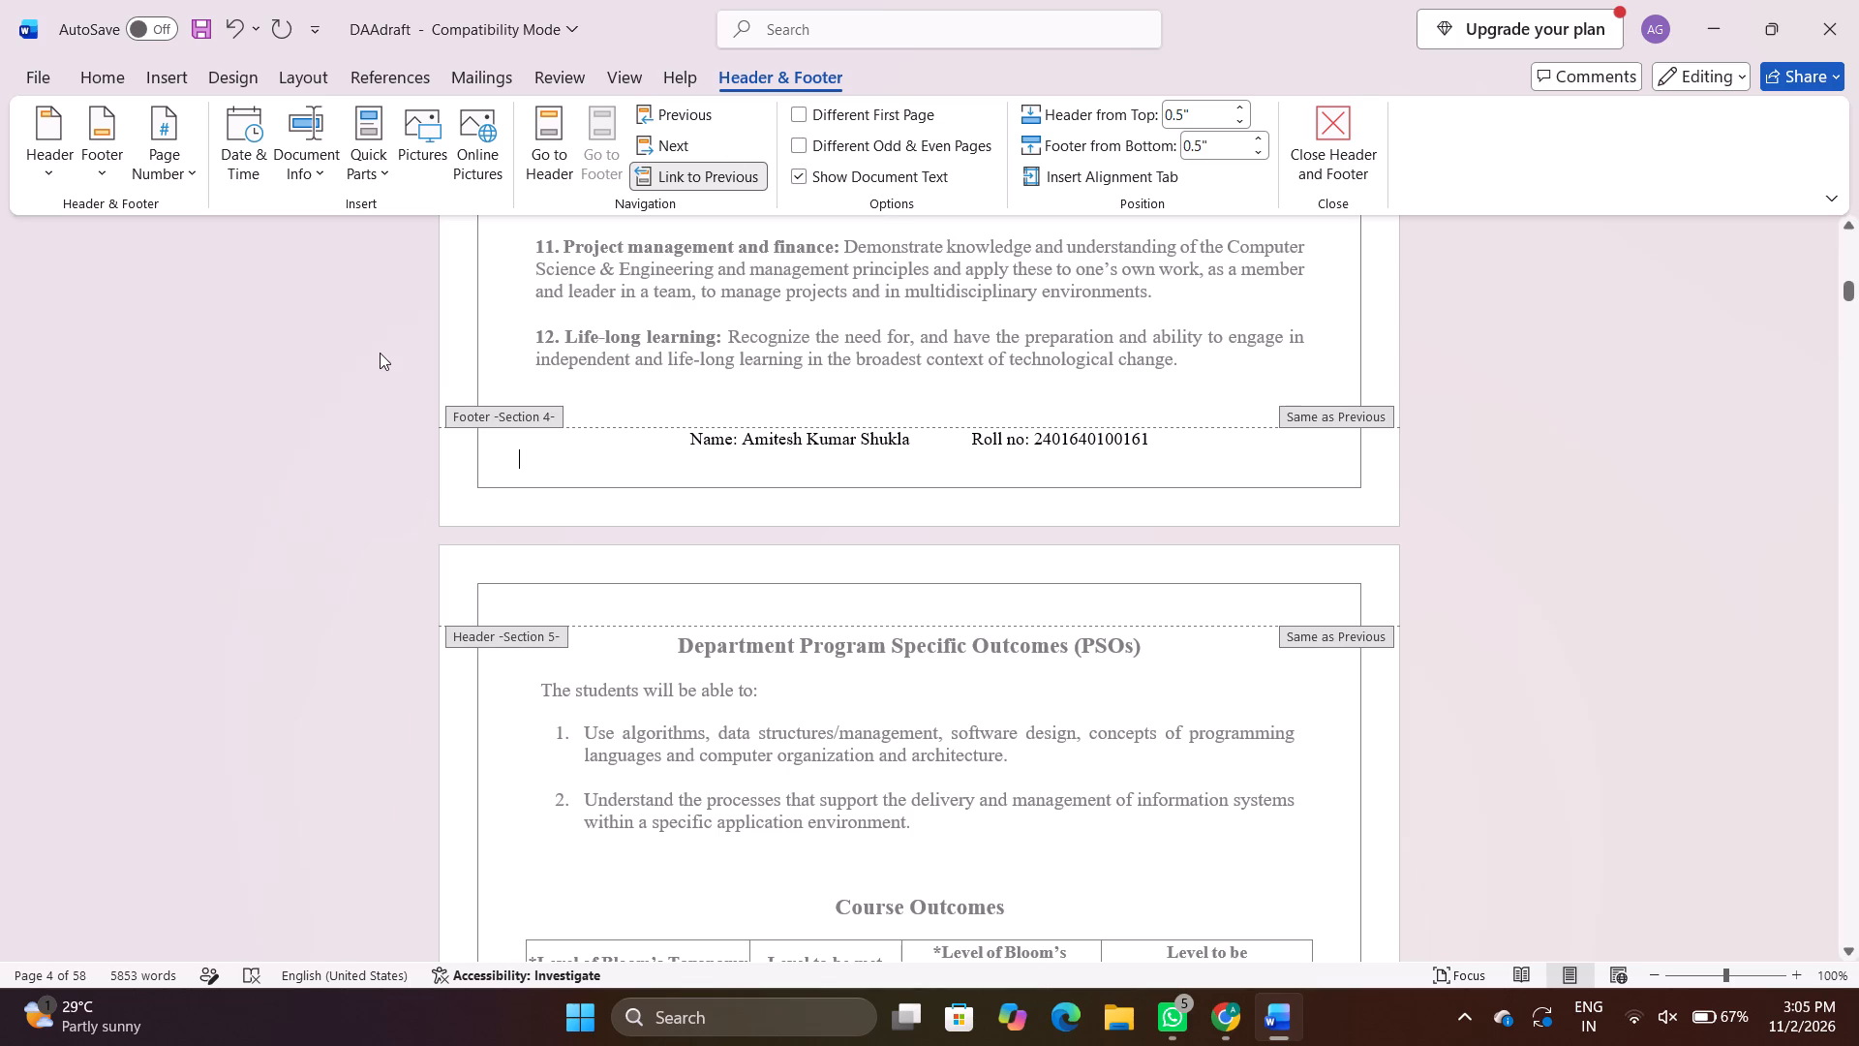
double_click(380, 353)
scroll(847, 671, down, 4)
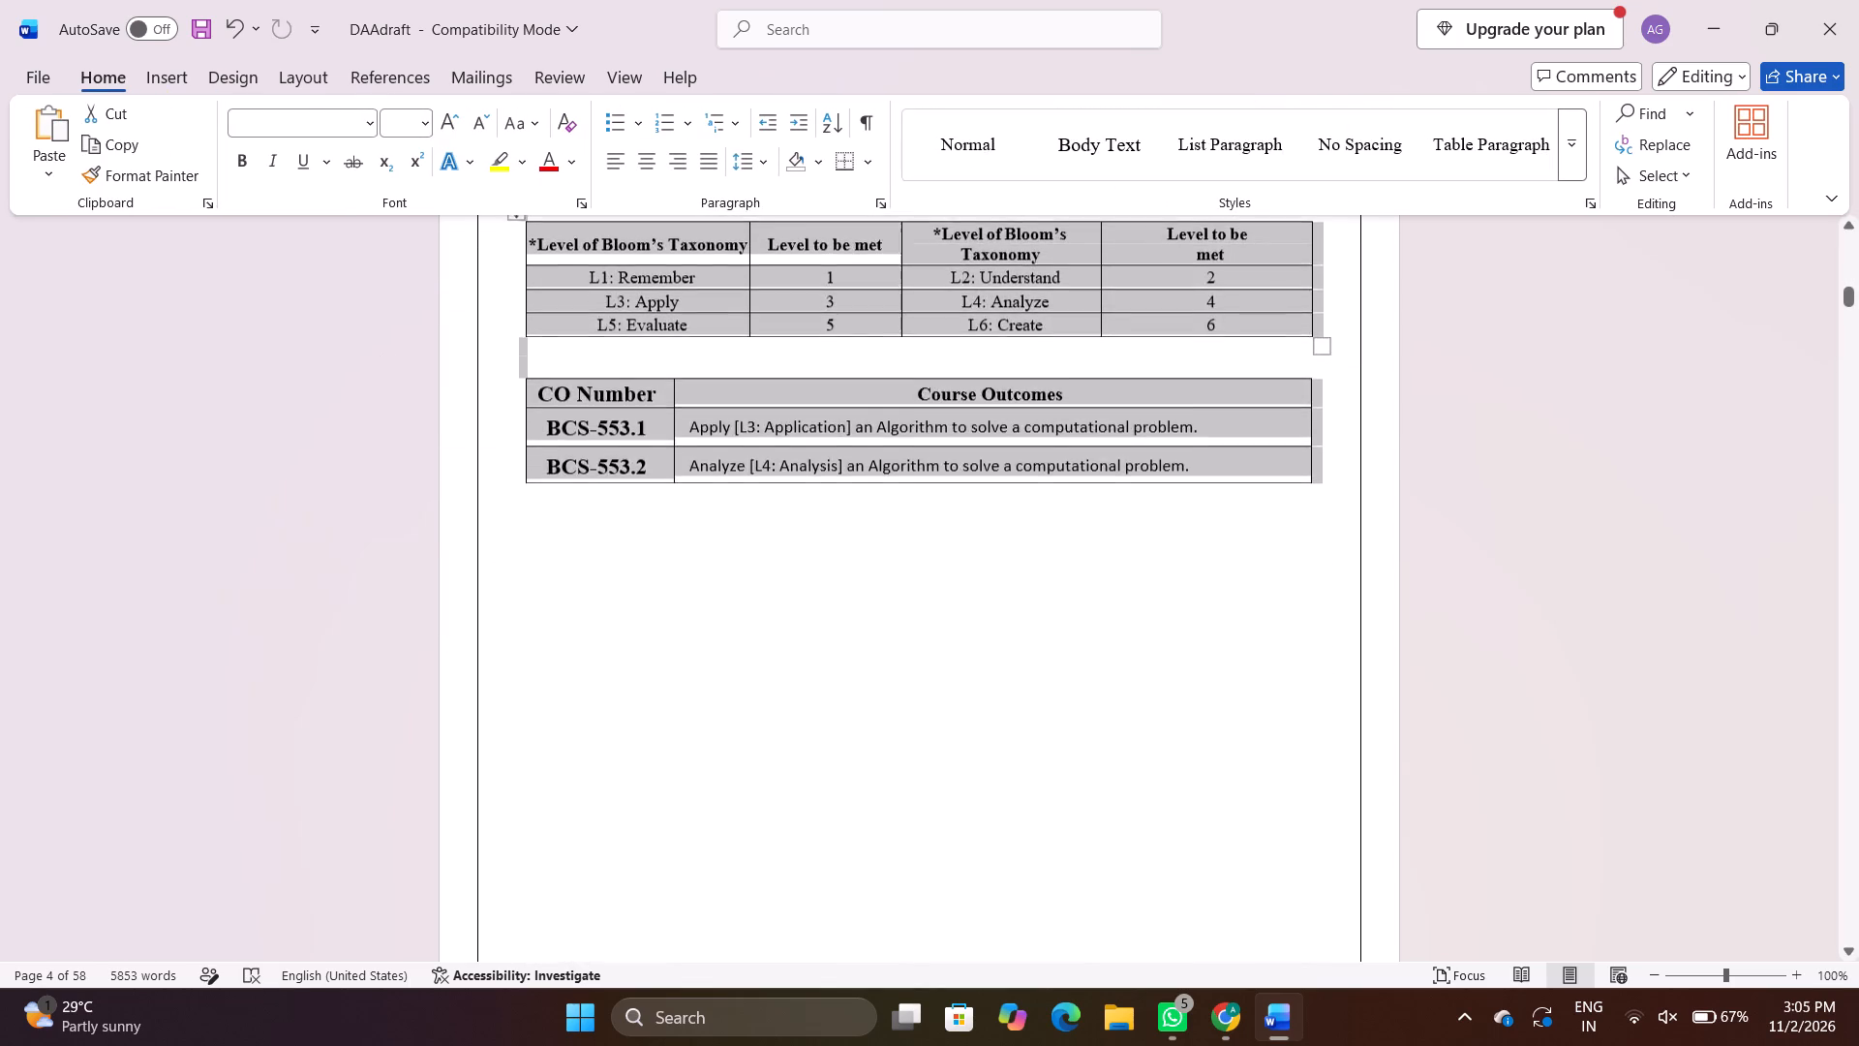
scroll(847, 671, down, 2)
scroll(847, 671, up, 6)
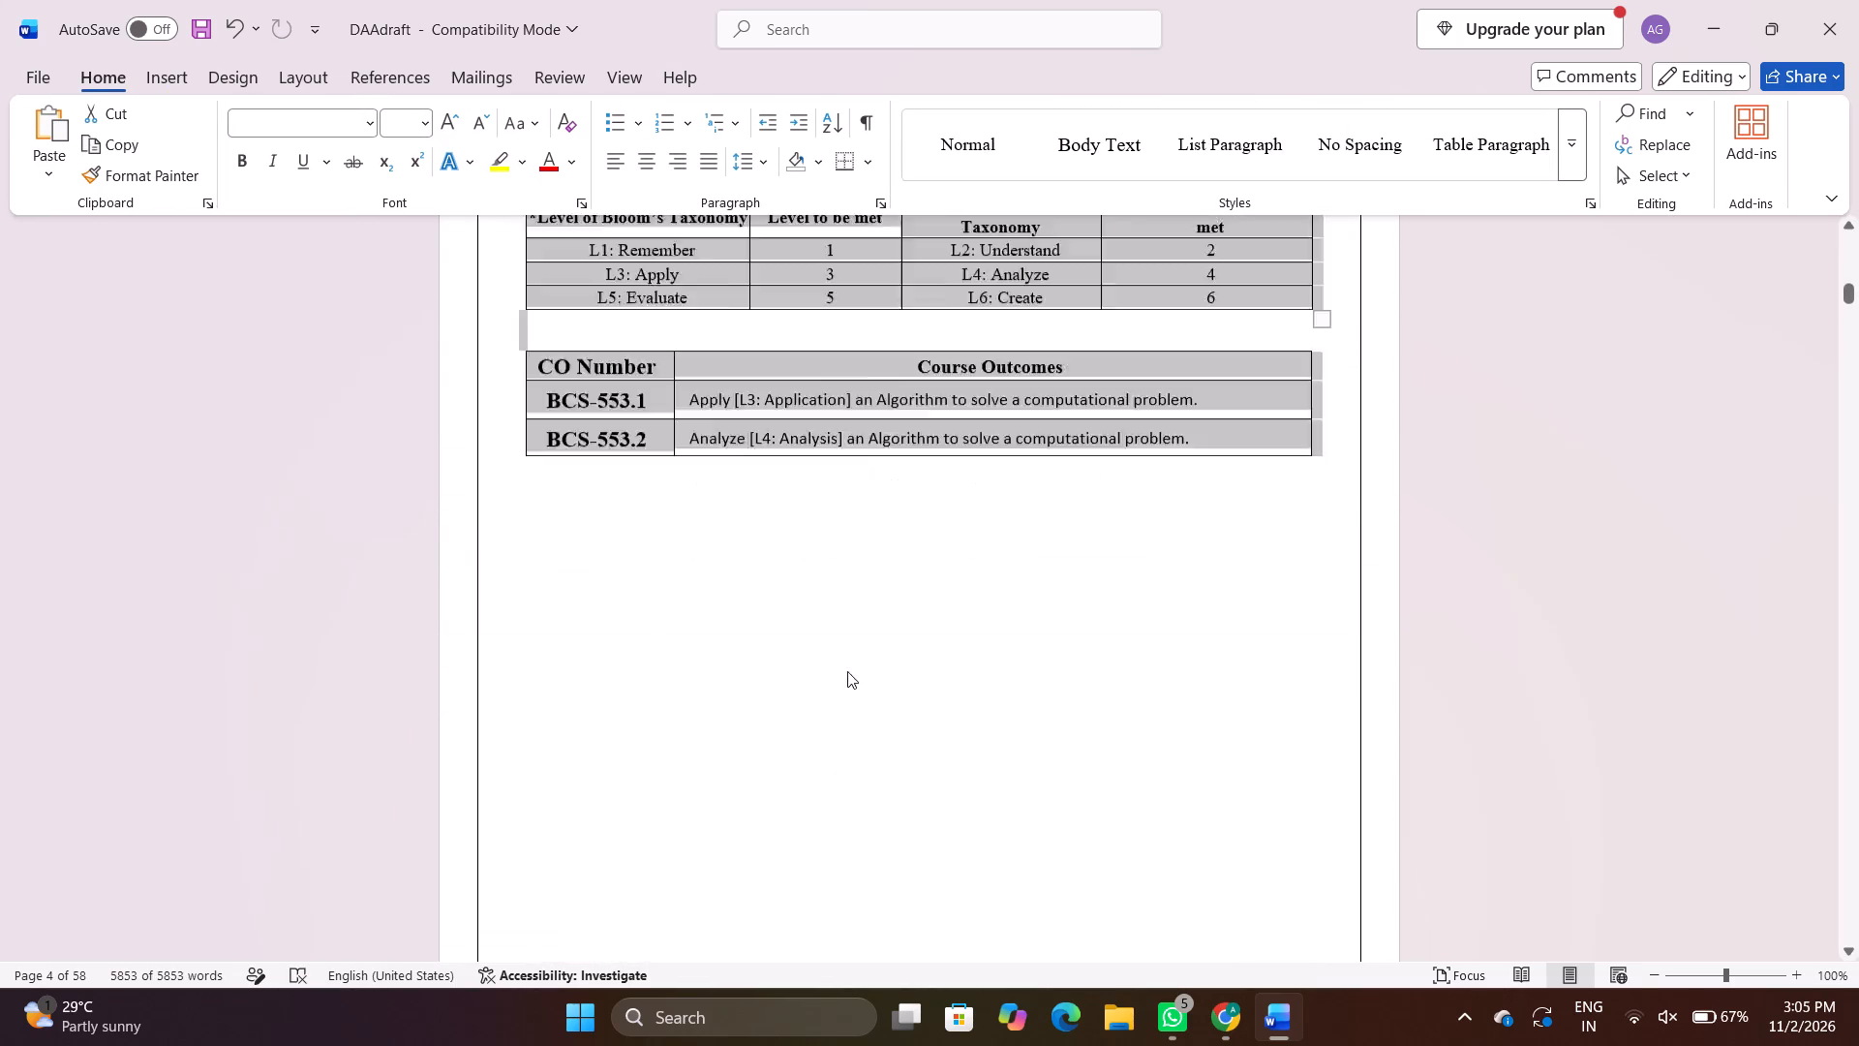
scroll(847, 671, up, 7)
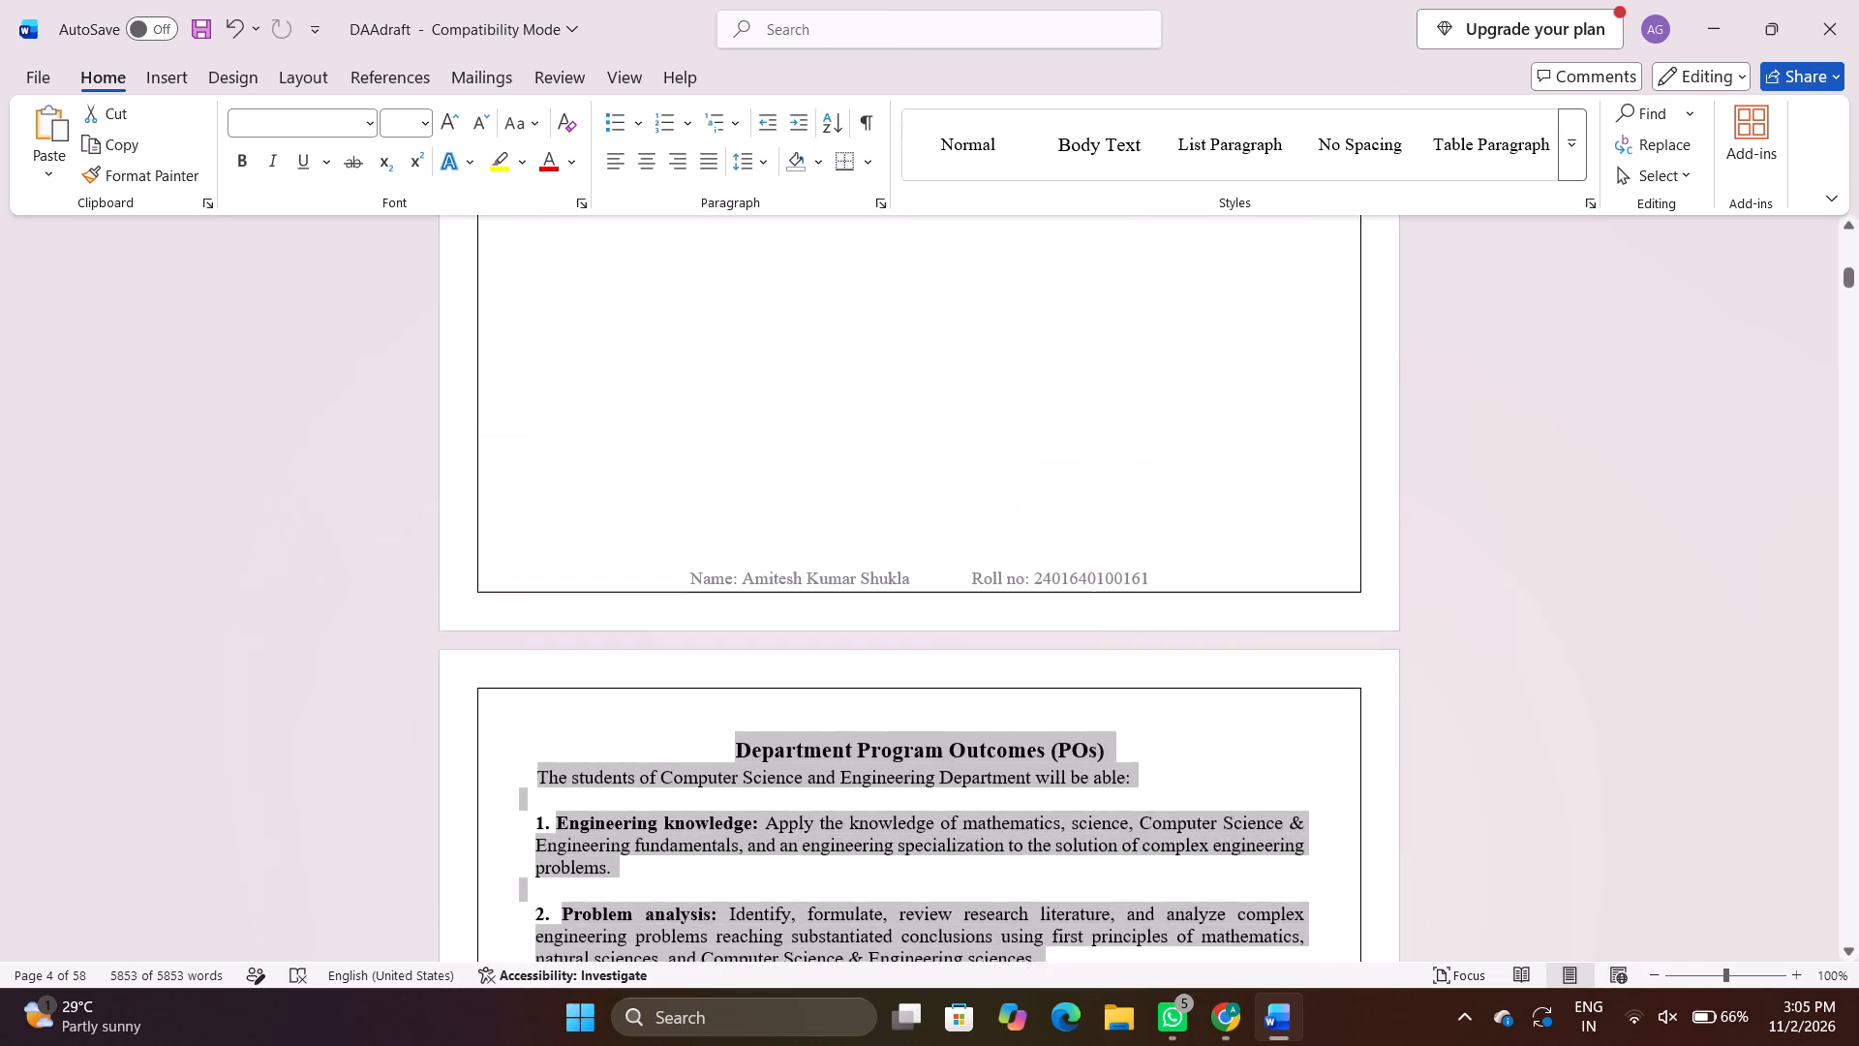
scroll(847, 671, up, 1)
click(190, 72)
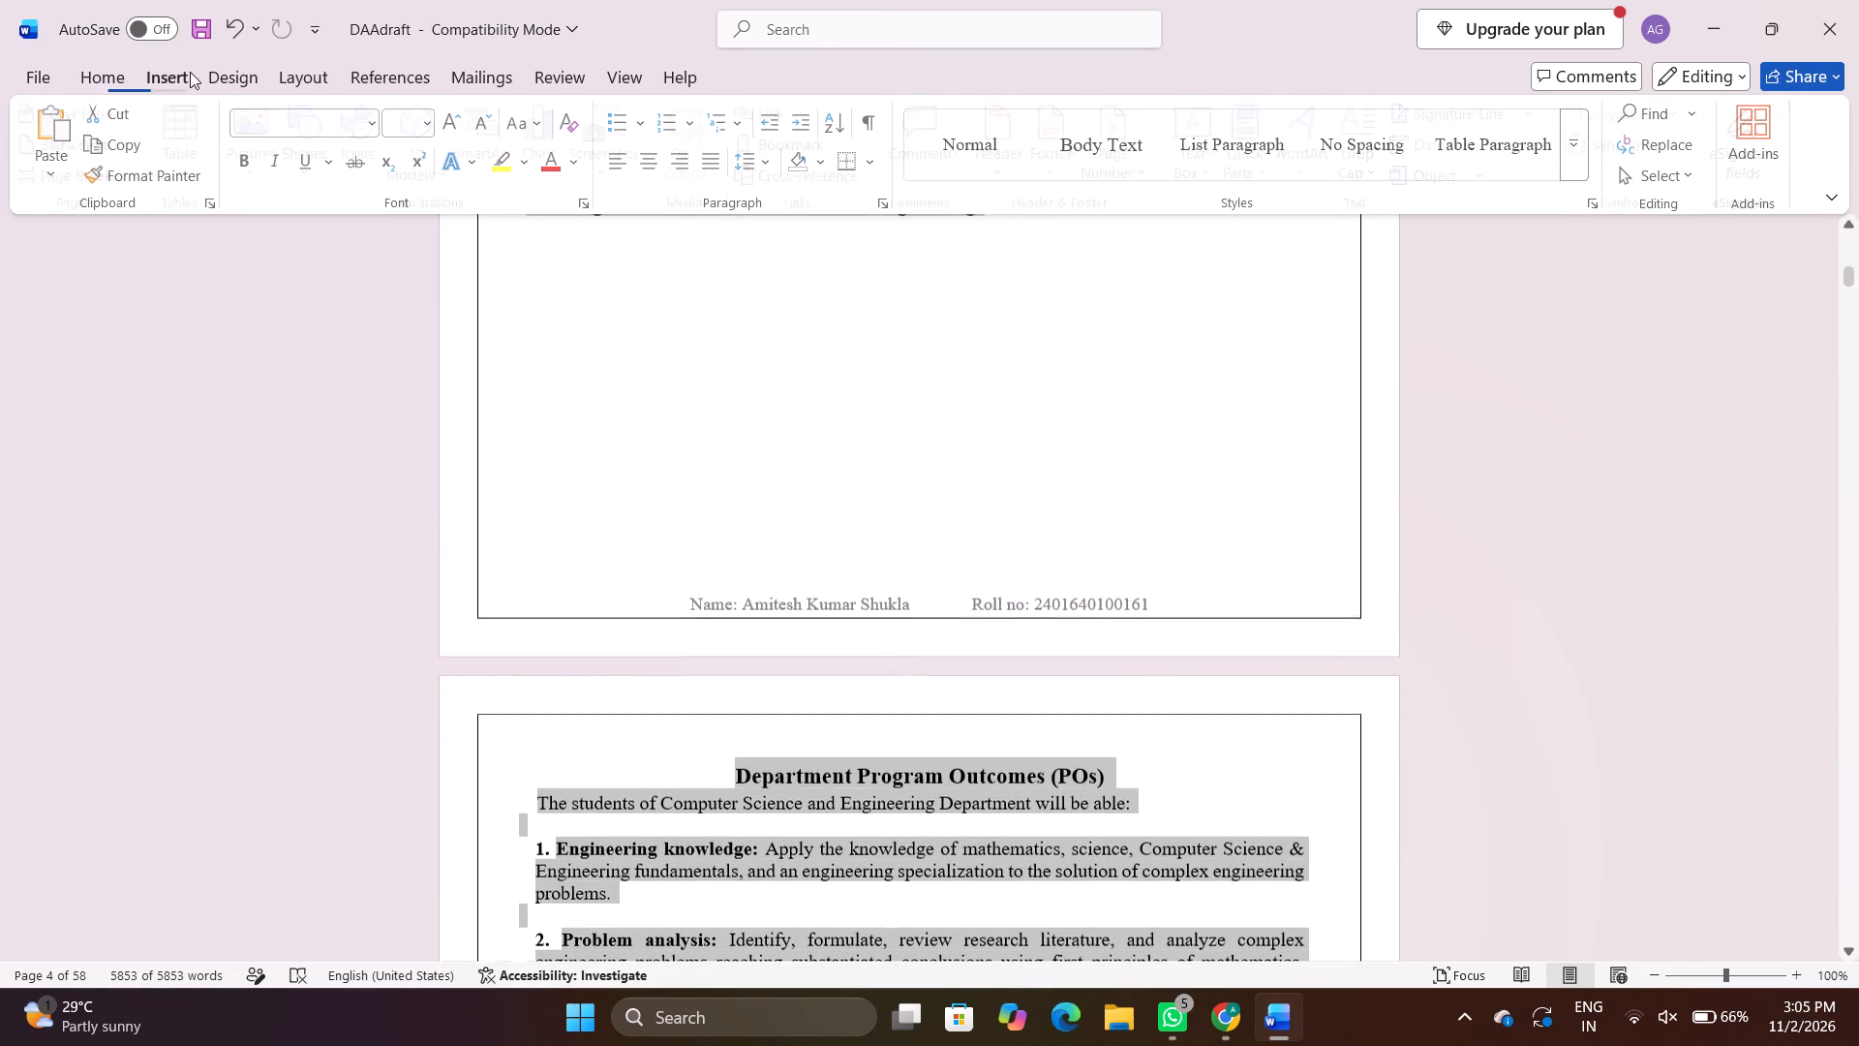
click(1065, 119)
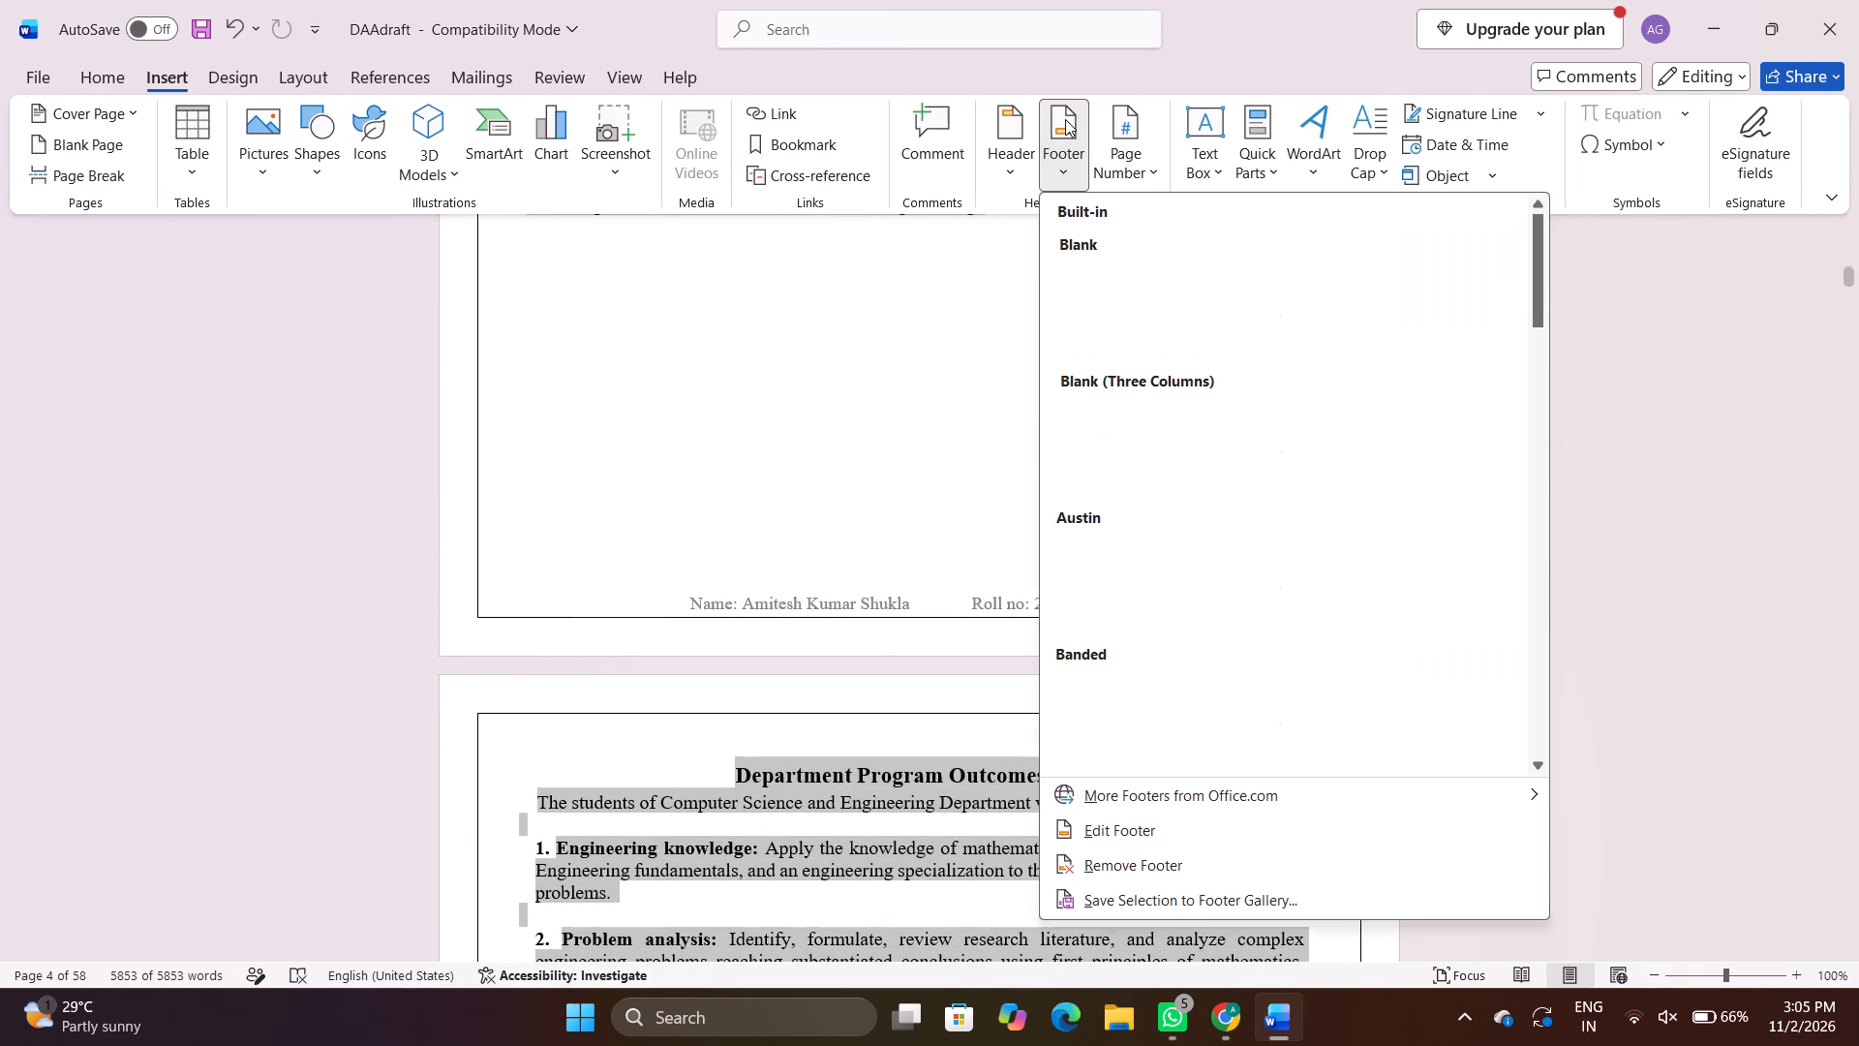
click(1188, 873)
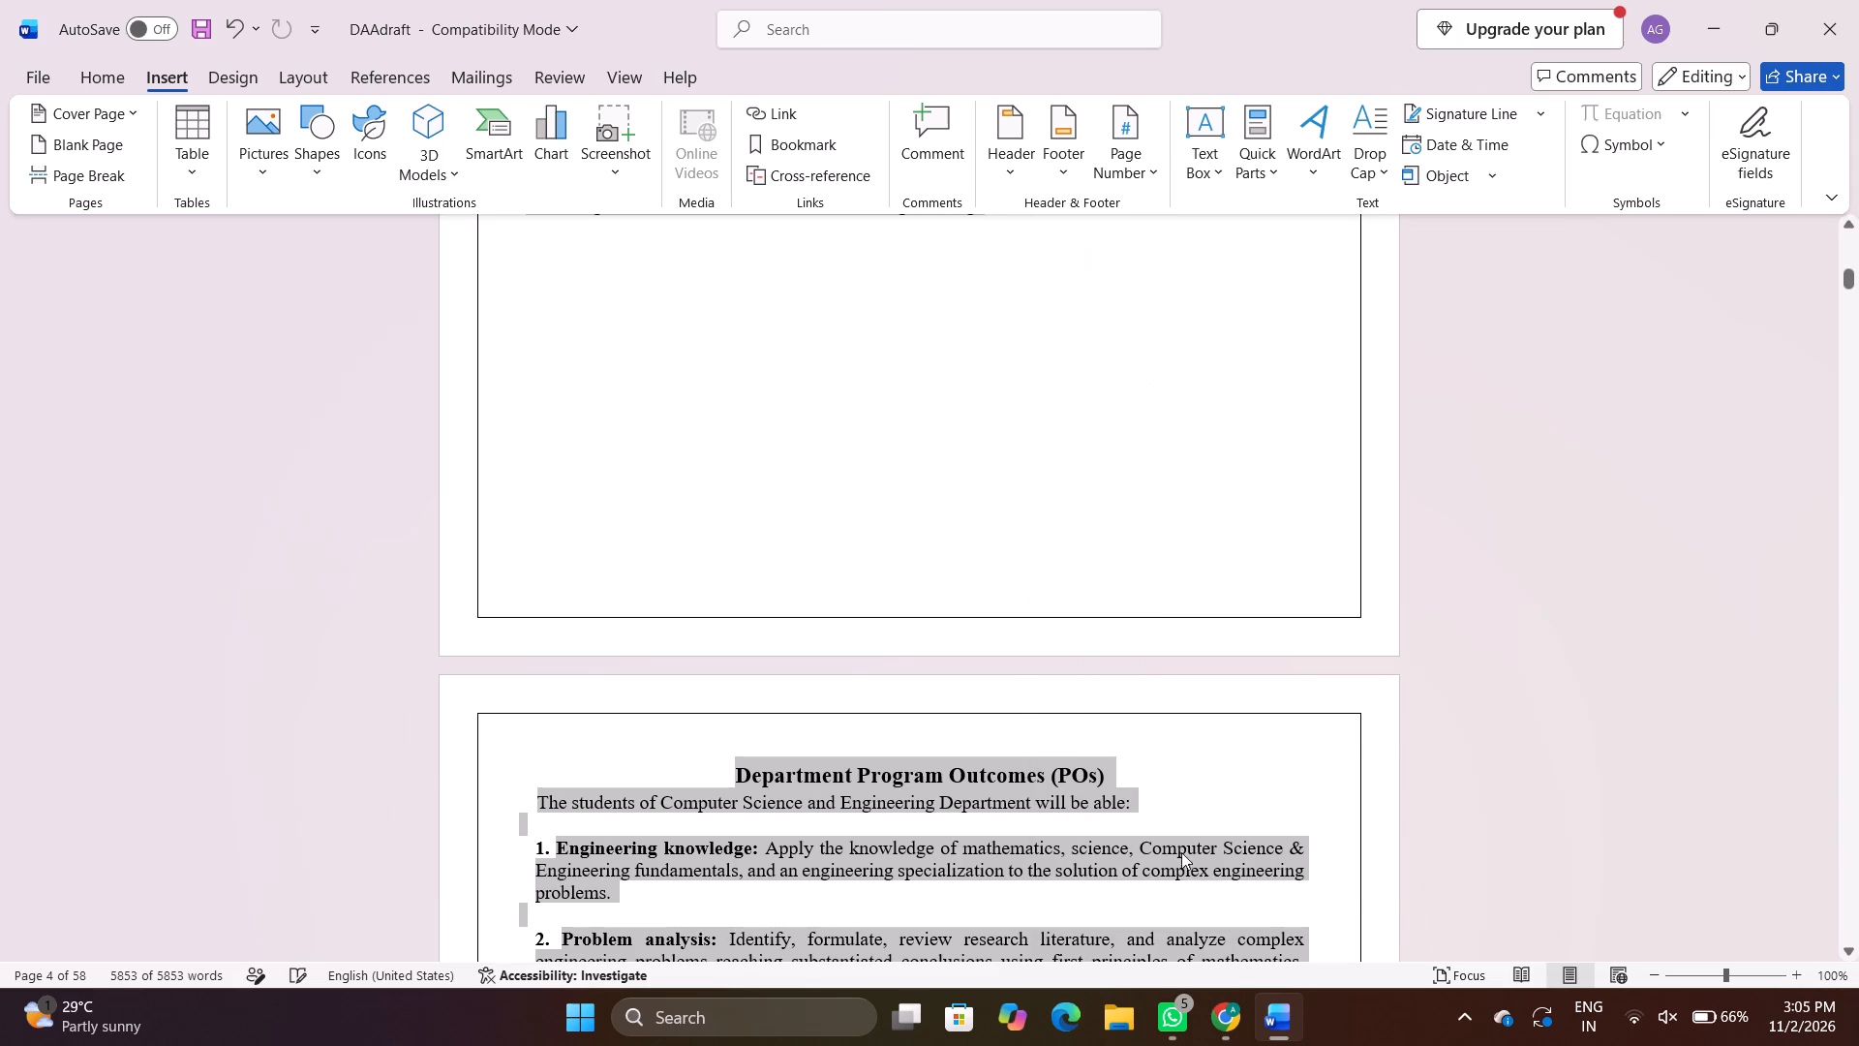
Open the empty footer for editing and set its distance from the bottom to 0.4" in section 52.
click(1084, 119)
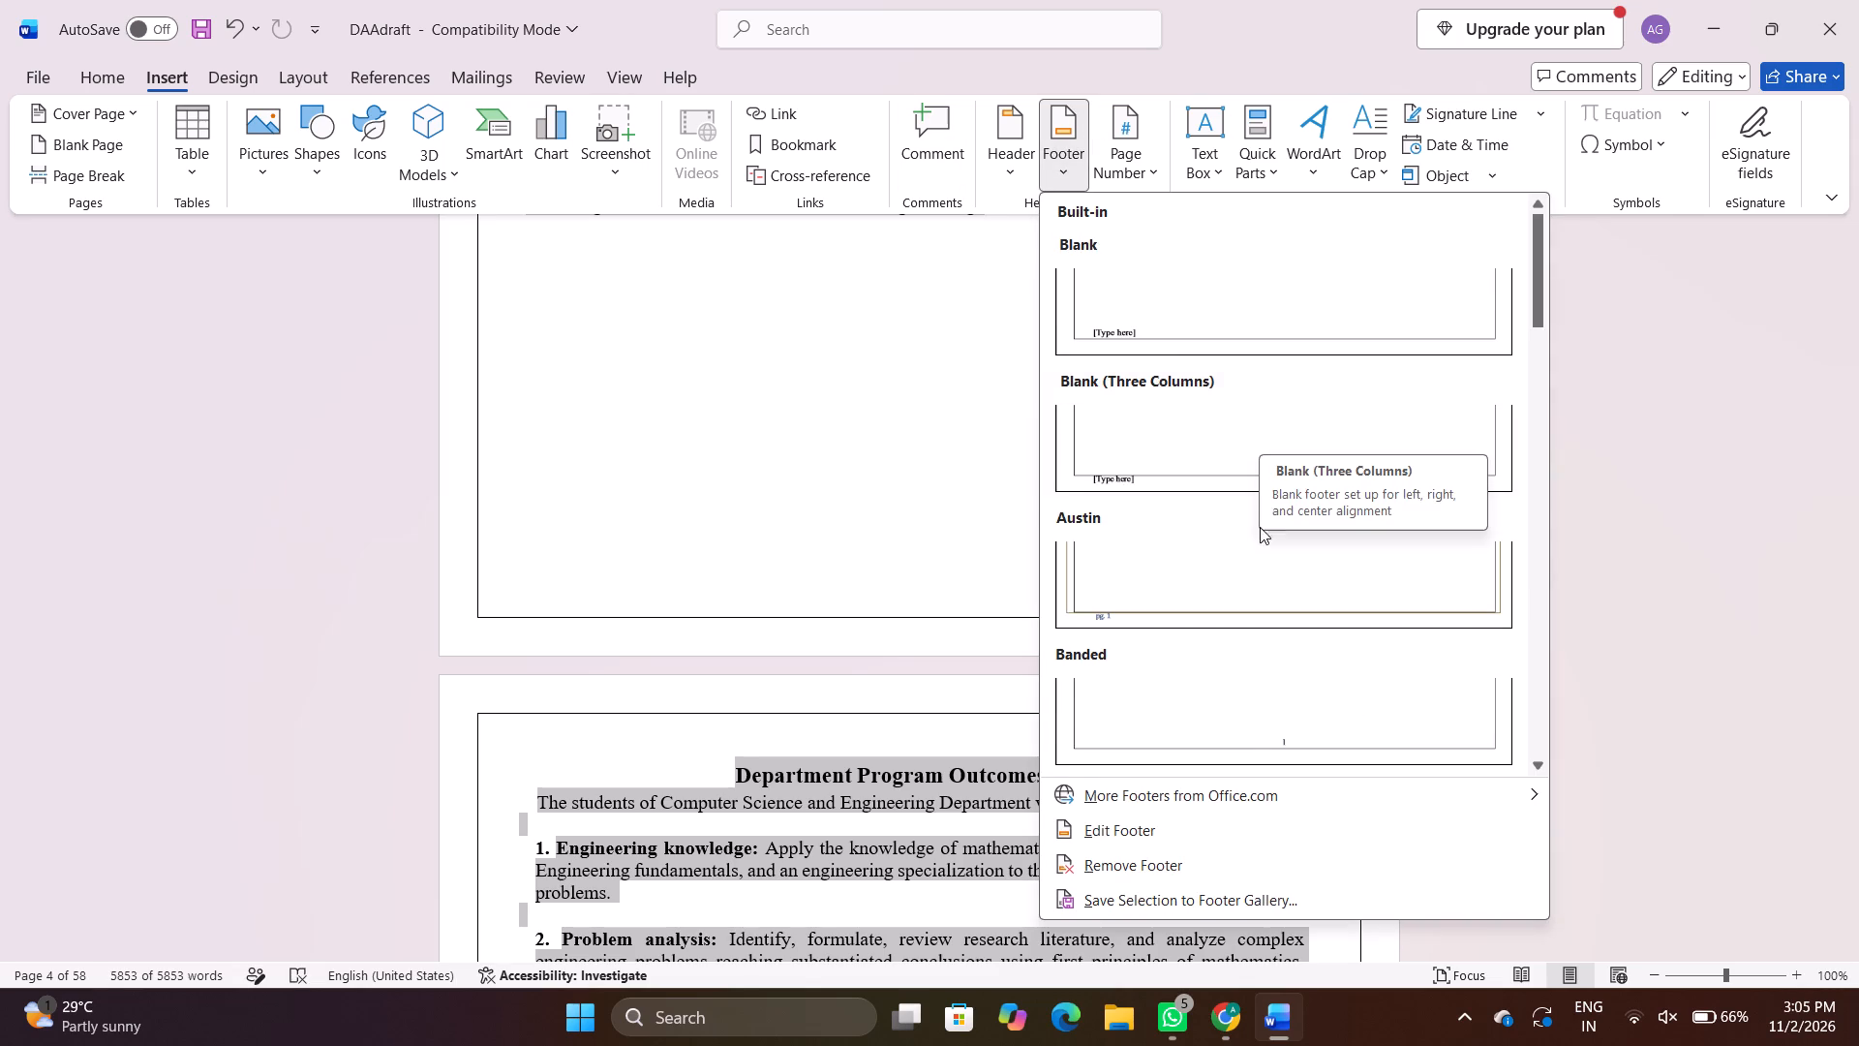
click(1146, 838)
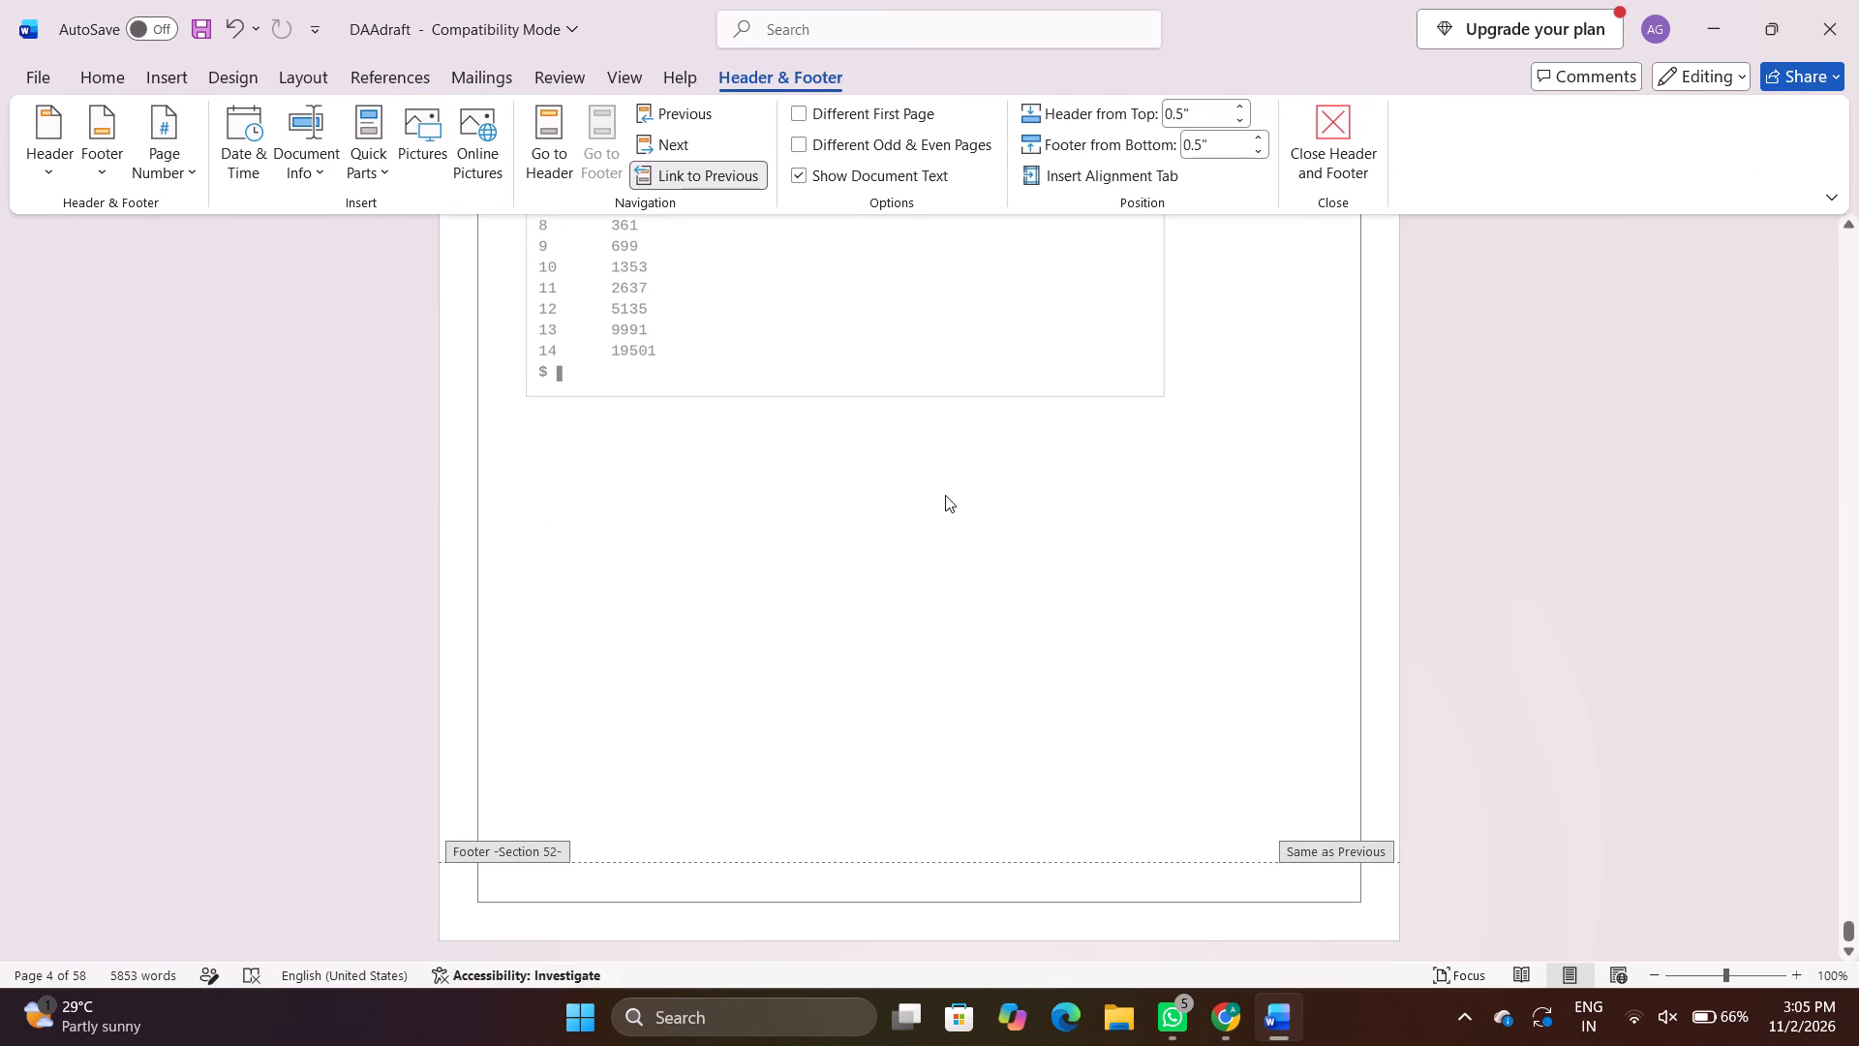
click(1264, 158)
click(1259, 153)
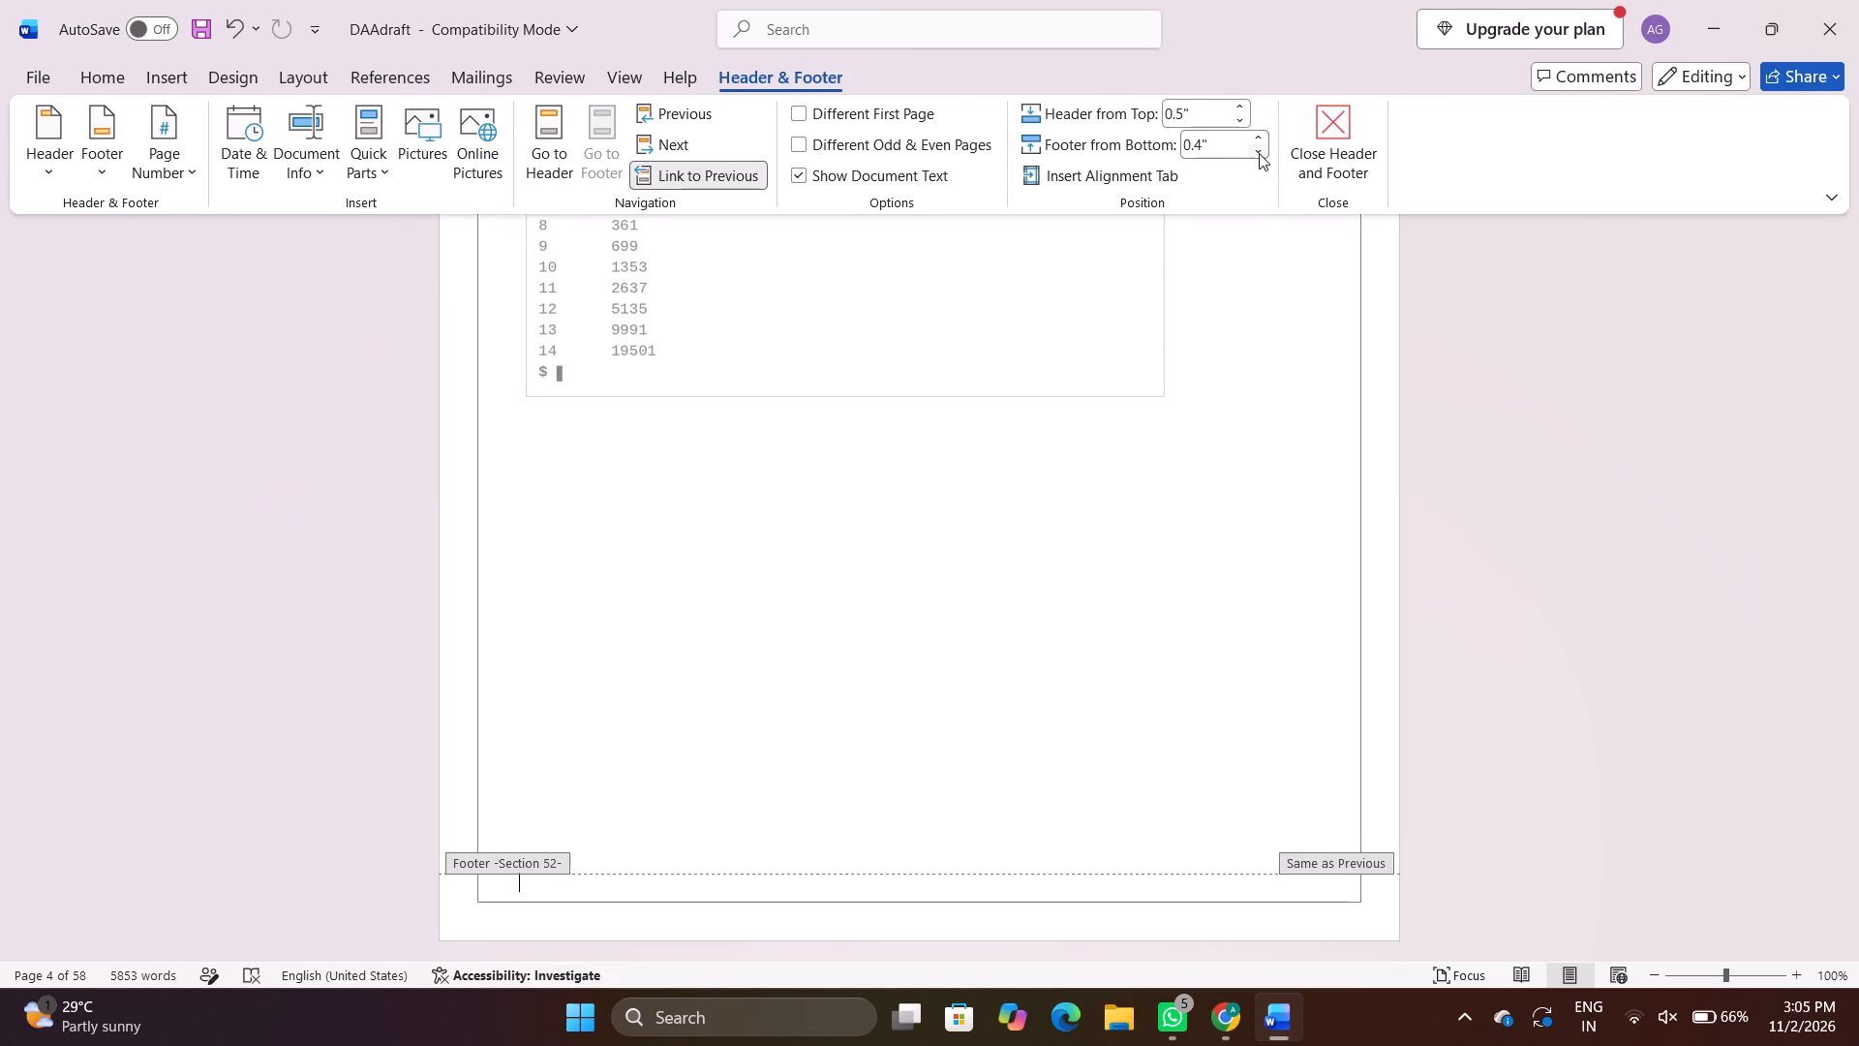
click(1259, 153)
click(1259, 153)
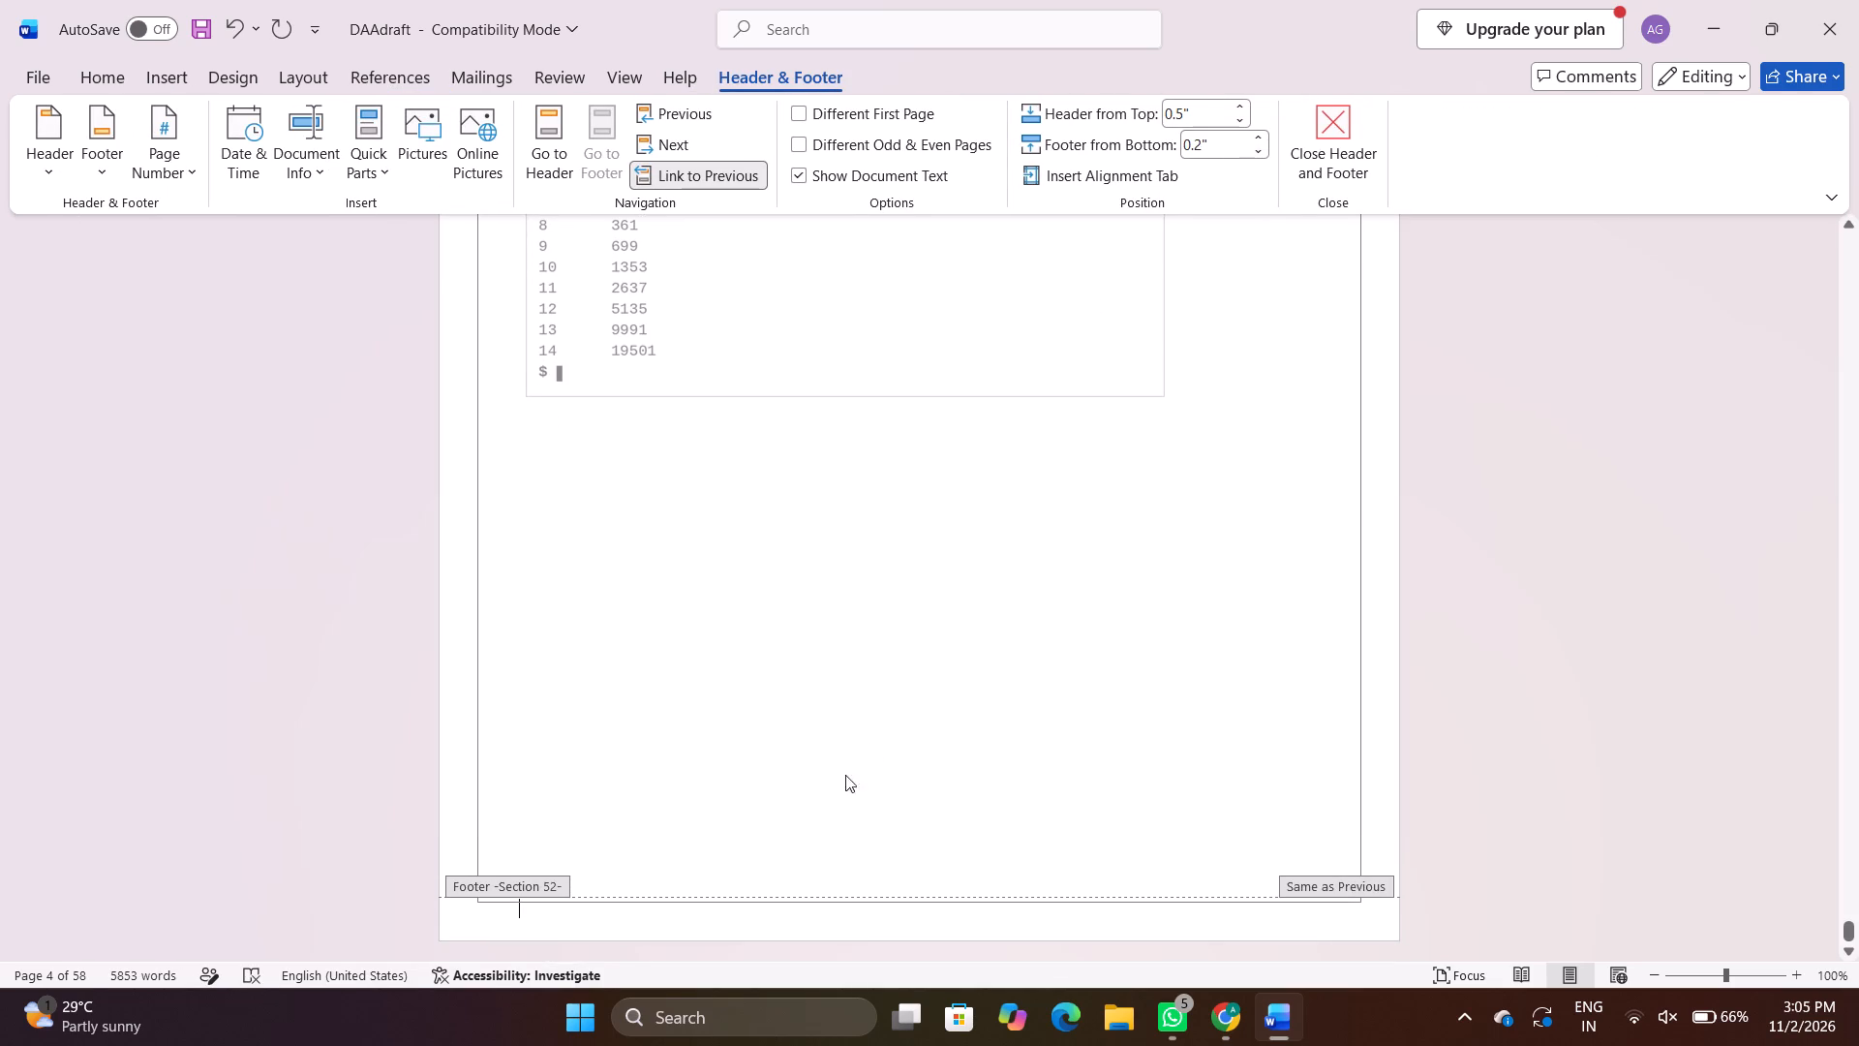
double_click(1264, 139)
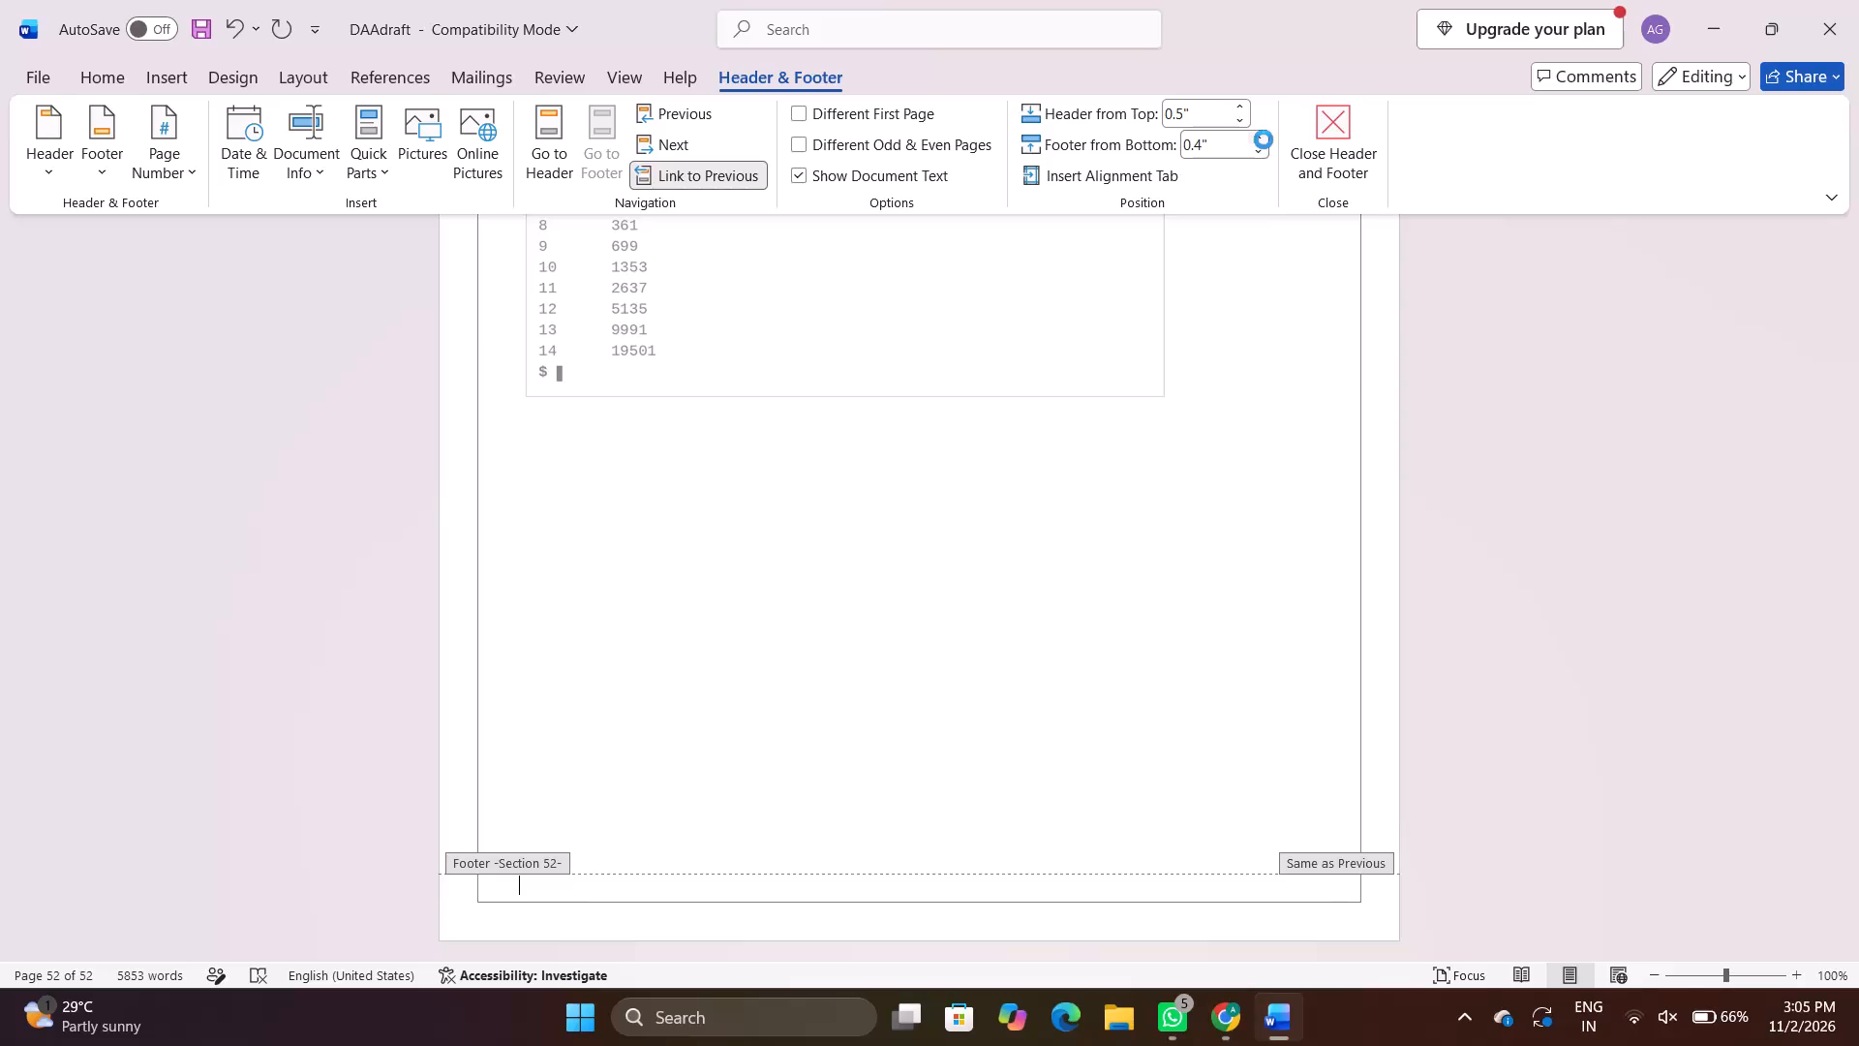
Enter "Name:" and the student's full name in the footer, followed by a run of spaces as a gap.
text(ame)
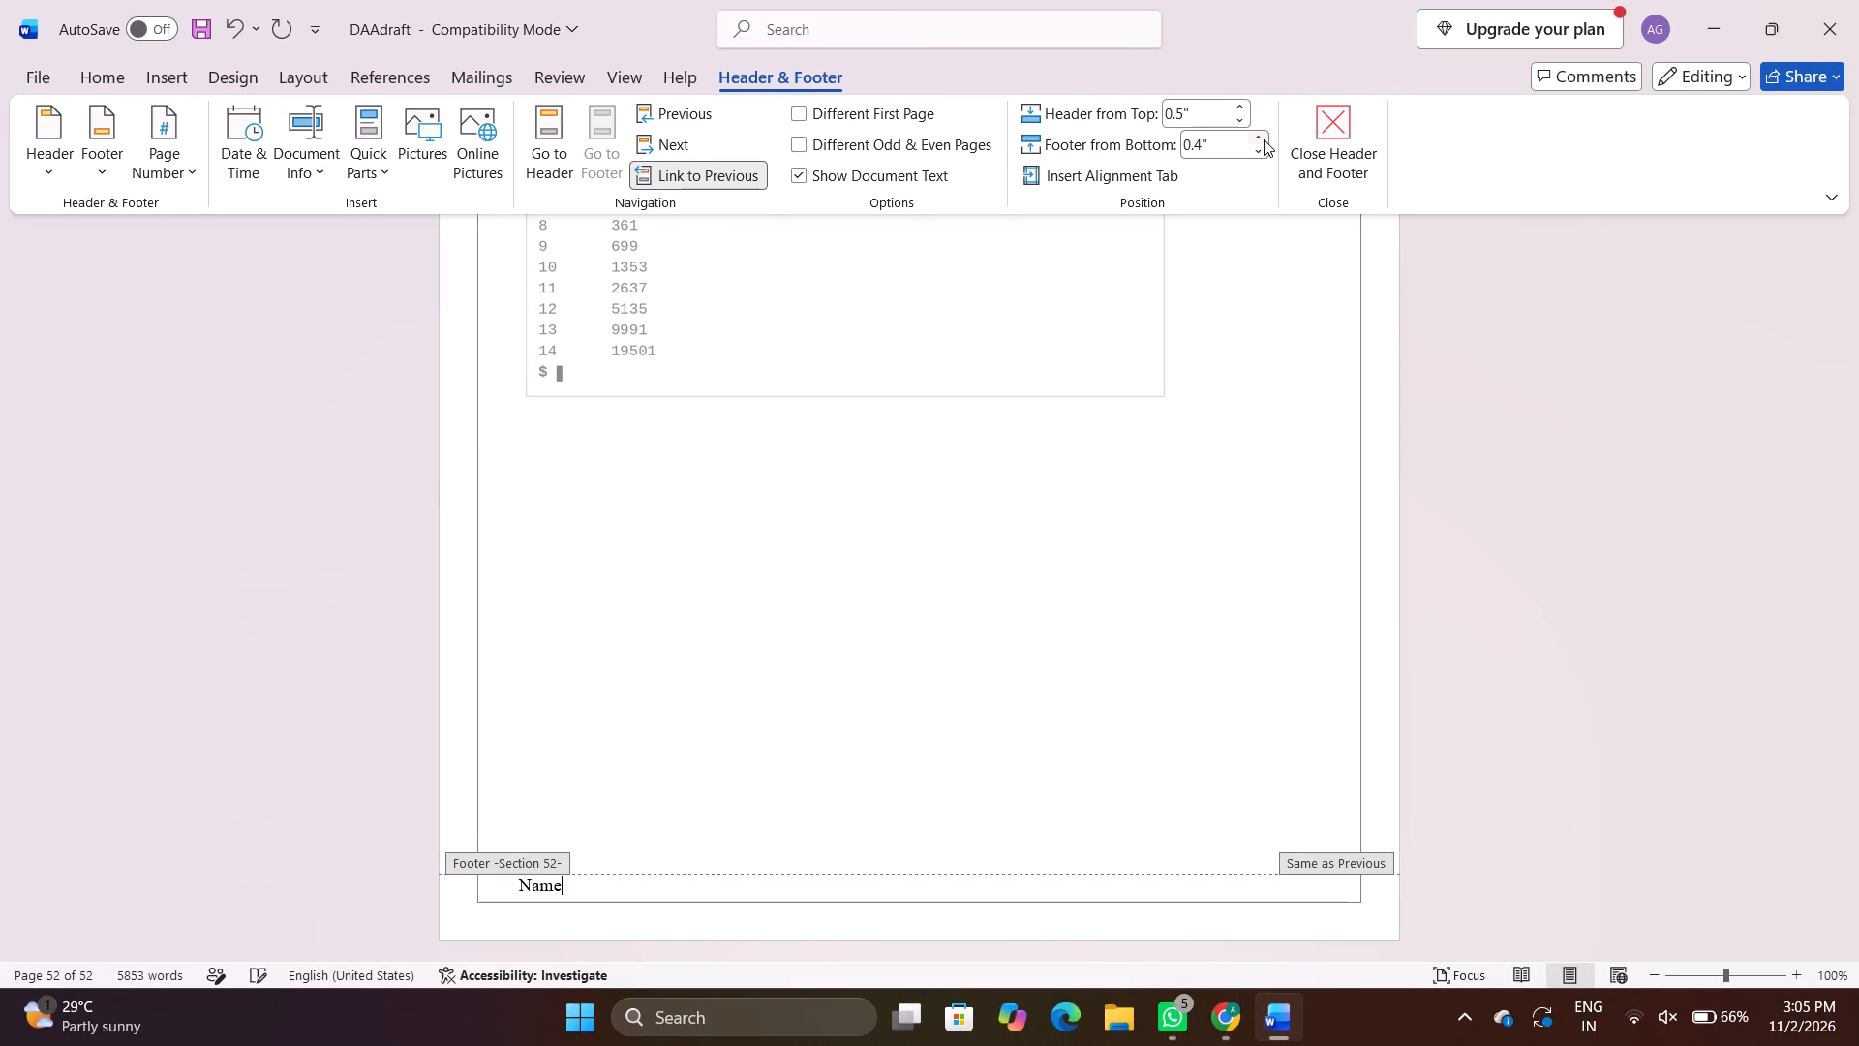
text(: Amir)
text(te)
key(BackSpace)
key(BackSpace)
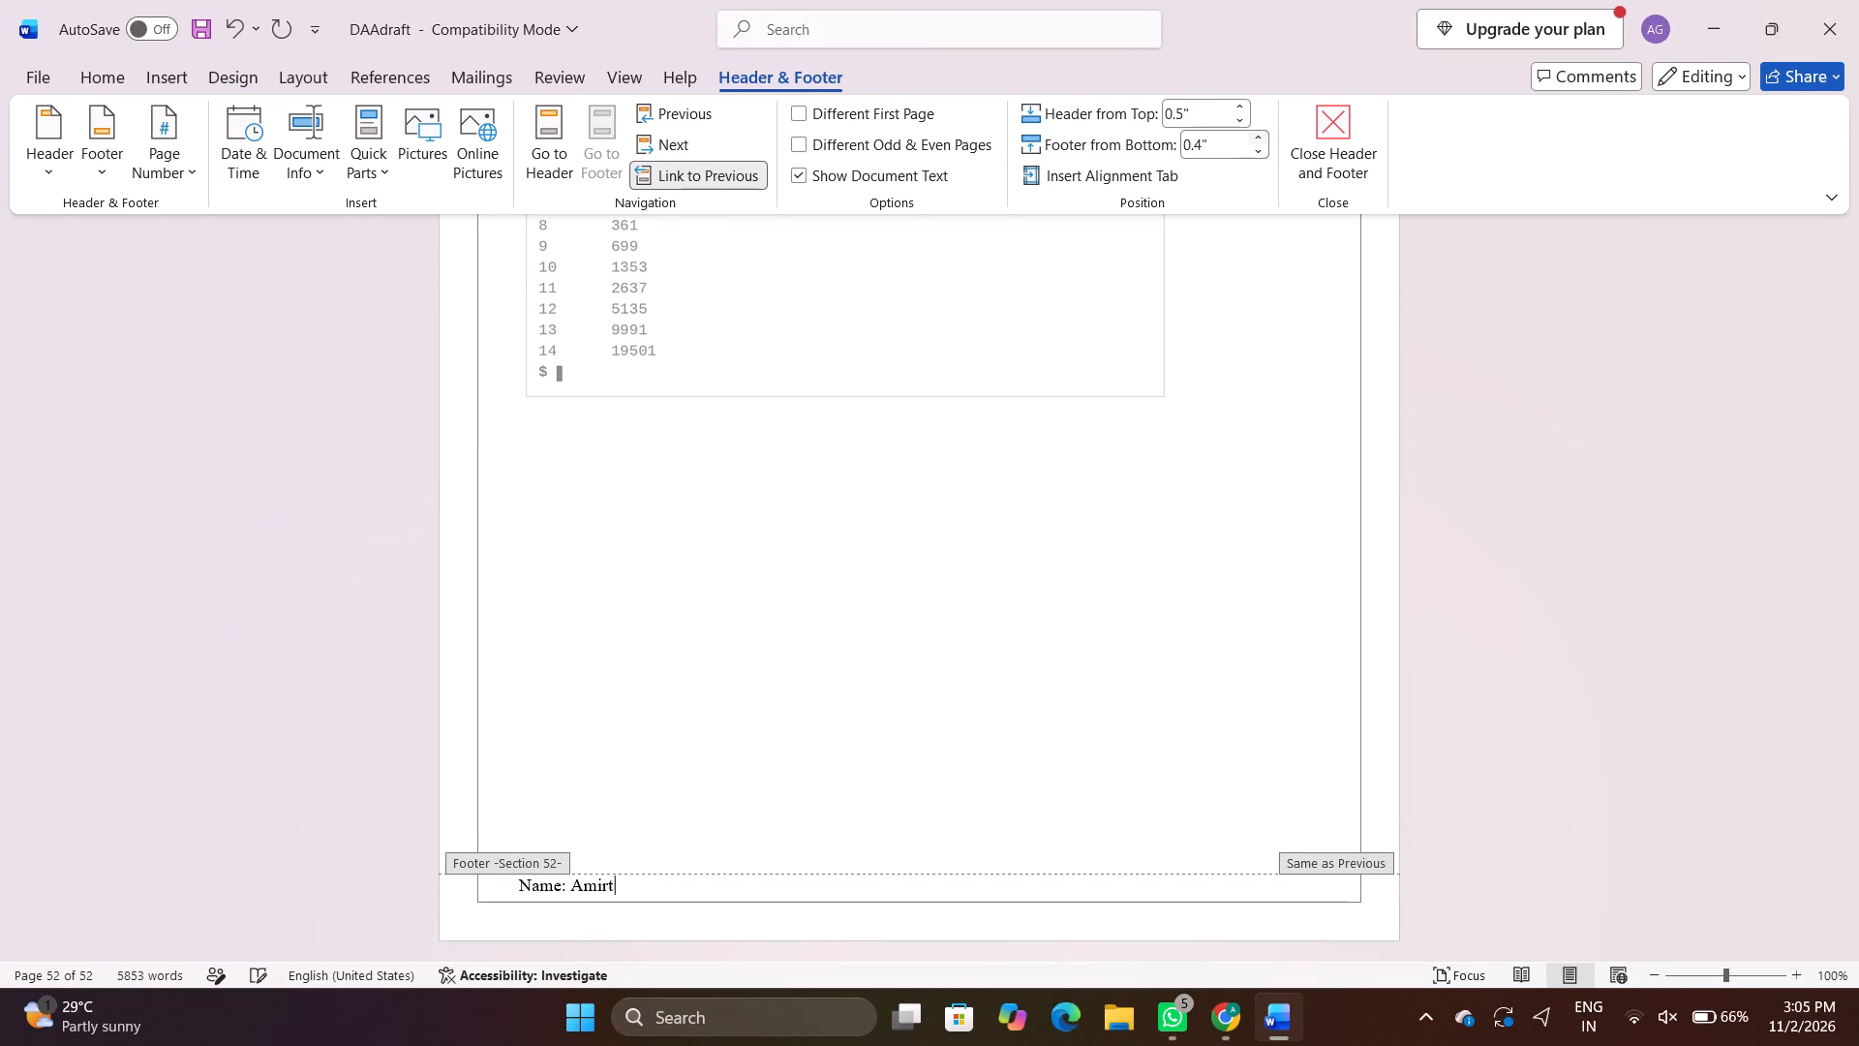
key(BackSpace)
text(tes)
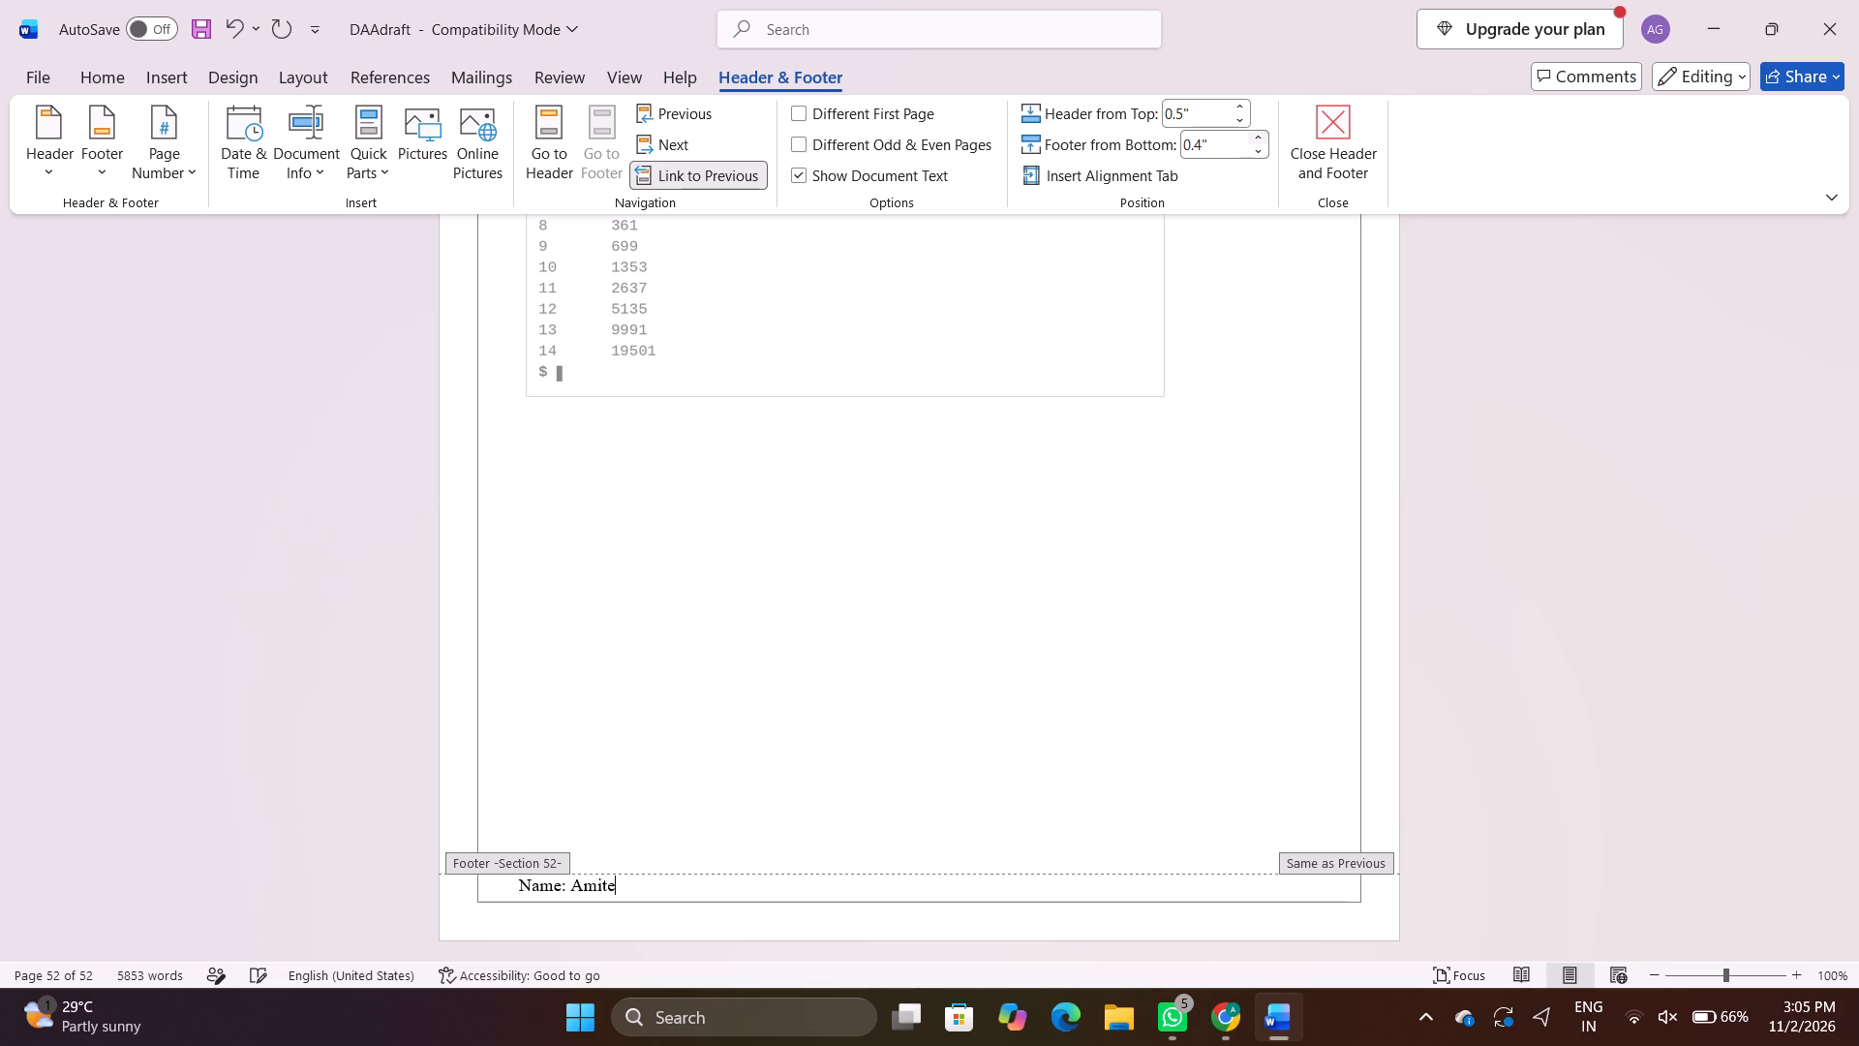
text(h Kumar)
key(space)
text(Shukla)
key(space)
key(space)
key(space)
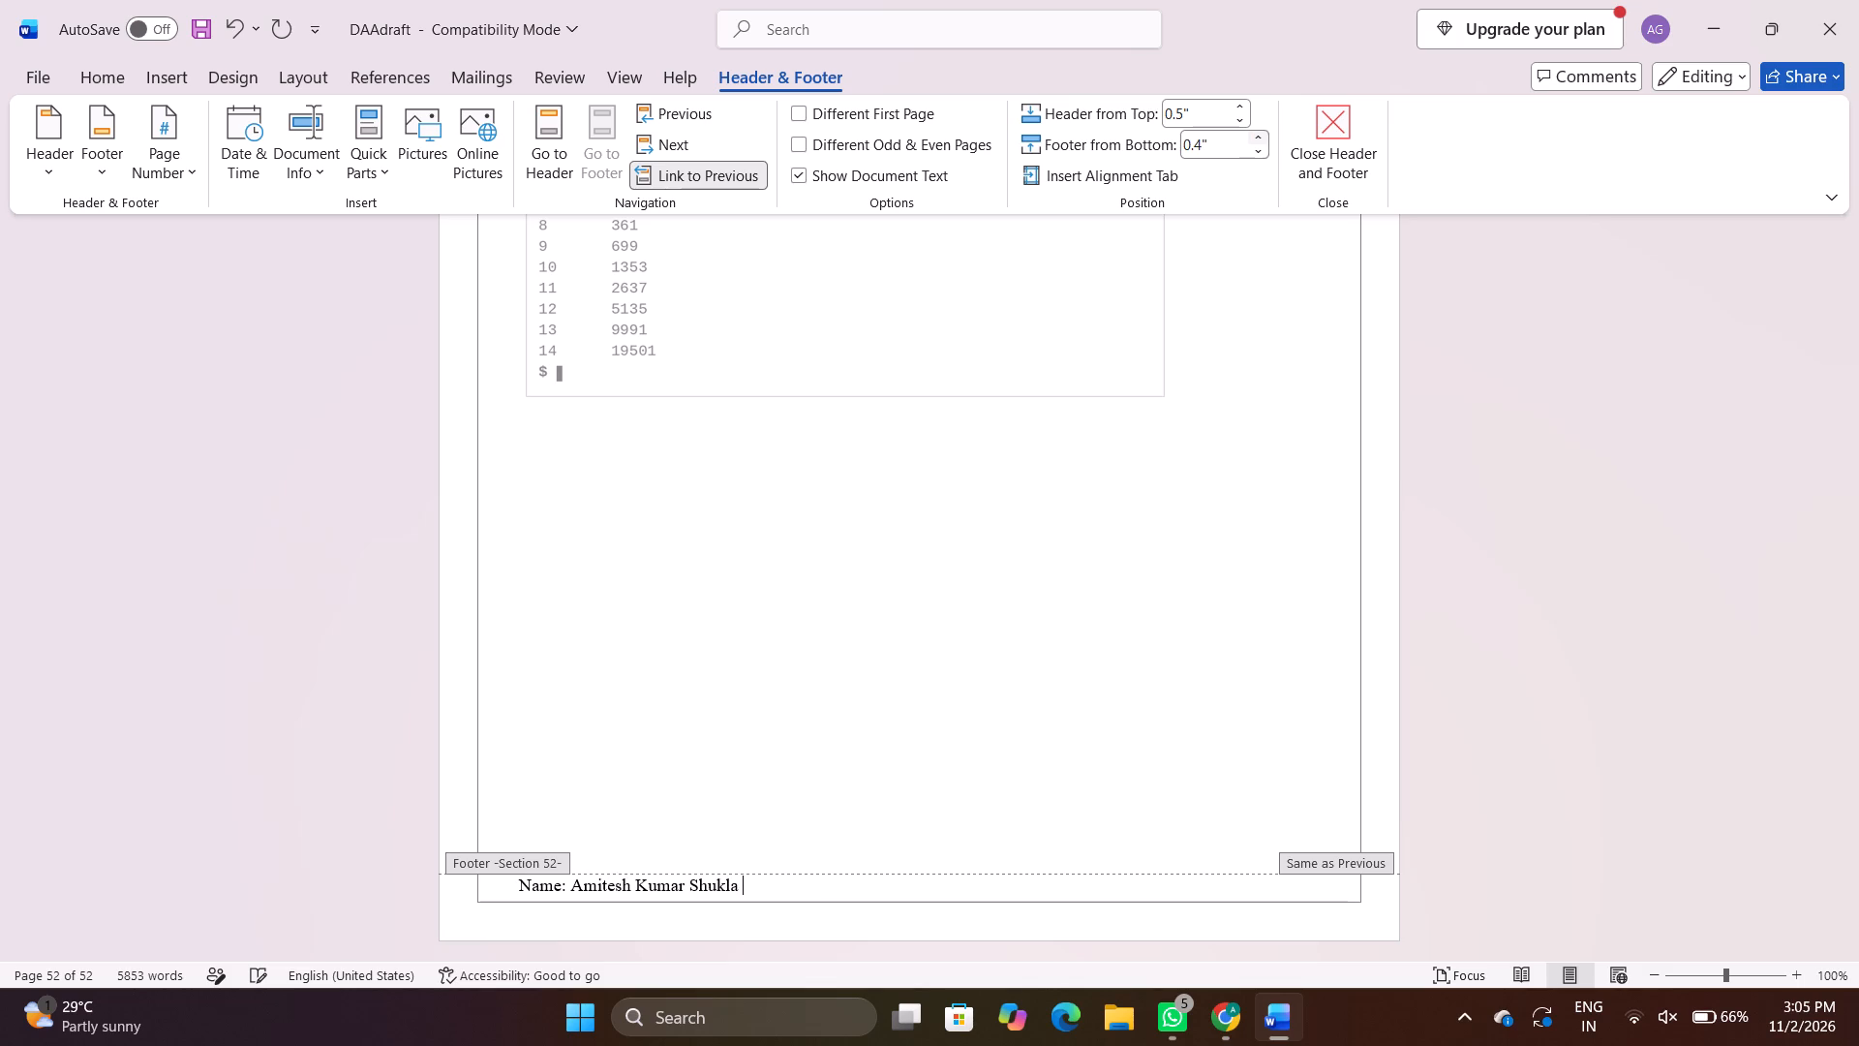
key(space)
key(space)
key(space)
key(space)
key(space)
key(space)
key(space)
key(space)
Complete the footer line with "Roll No:" and the student's roll number.
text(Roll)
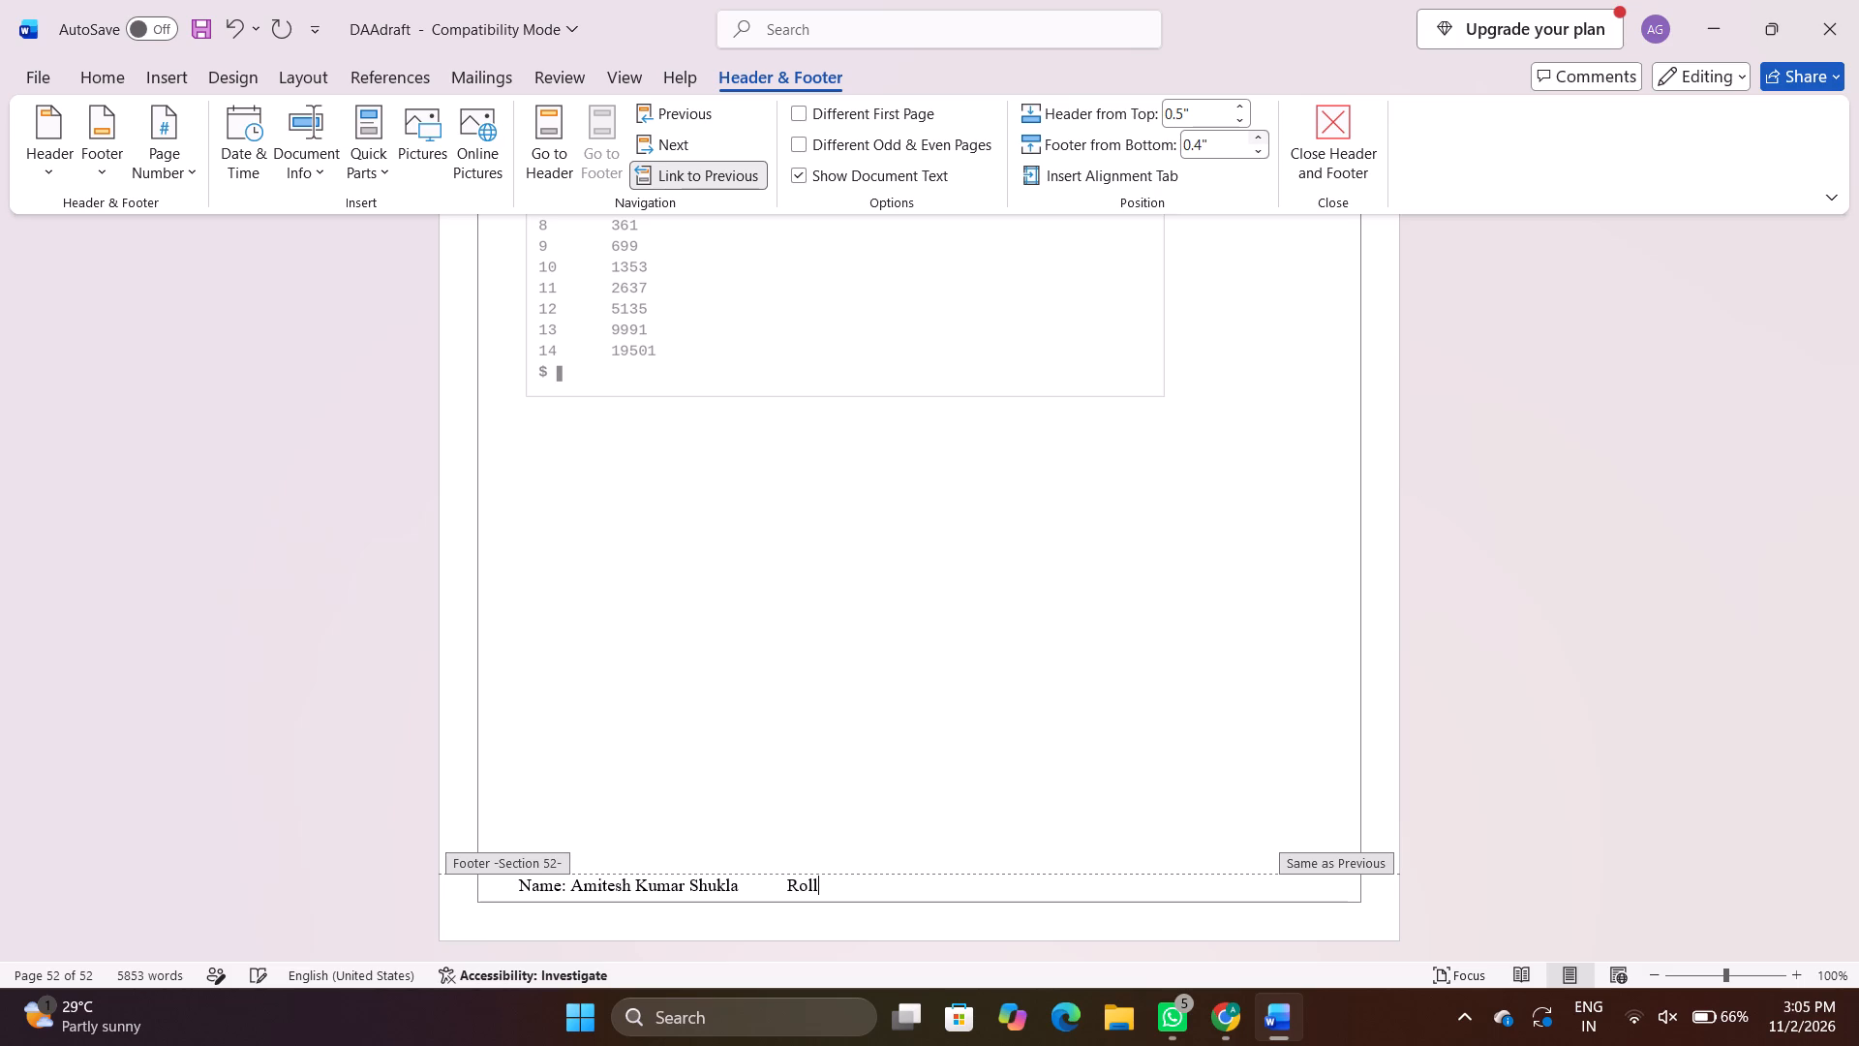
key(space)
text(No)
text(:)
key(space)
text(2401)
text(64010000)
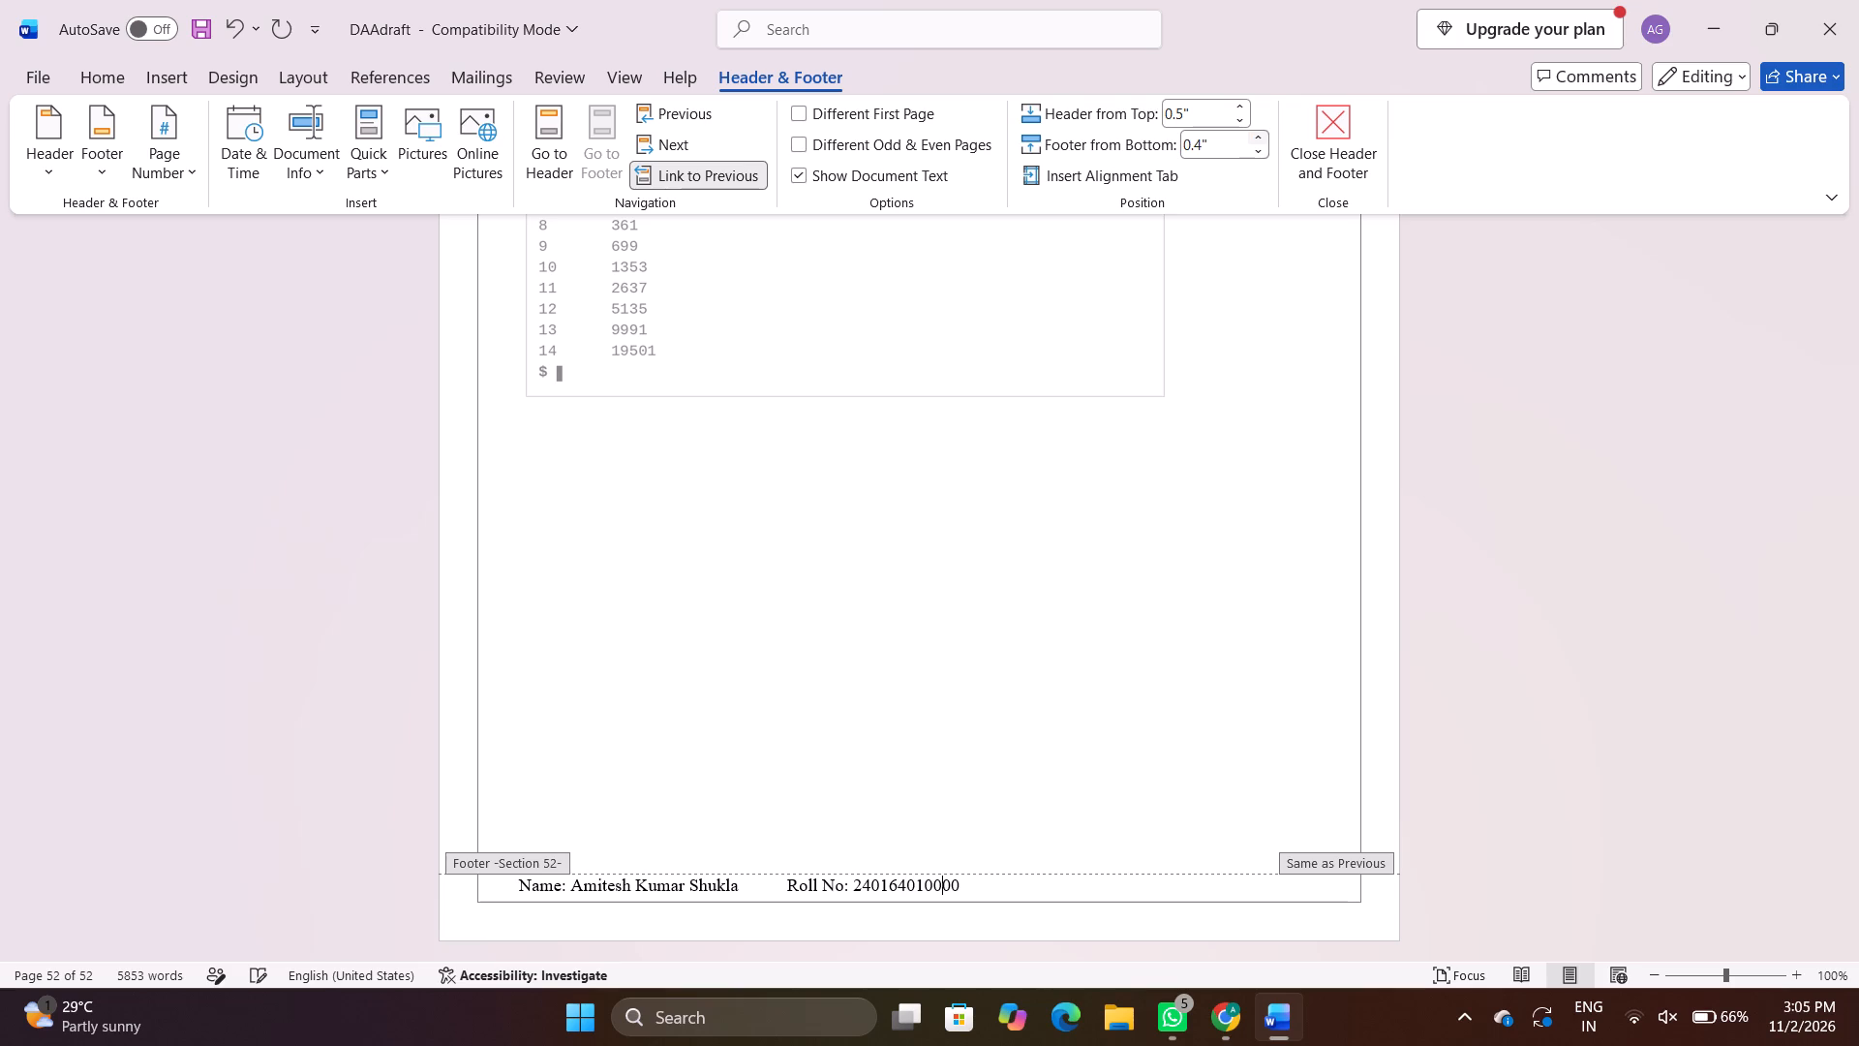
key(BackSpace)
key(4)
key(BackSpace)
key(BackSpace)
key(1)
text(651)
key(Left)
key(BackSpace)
Center the footer line and return to the document body.
click(120, 76)
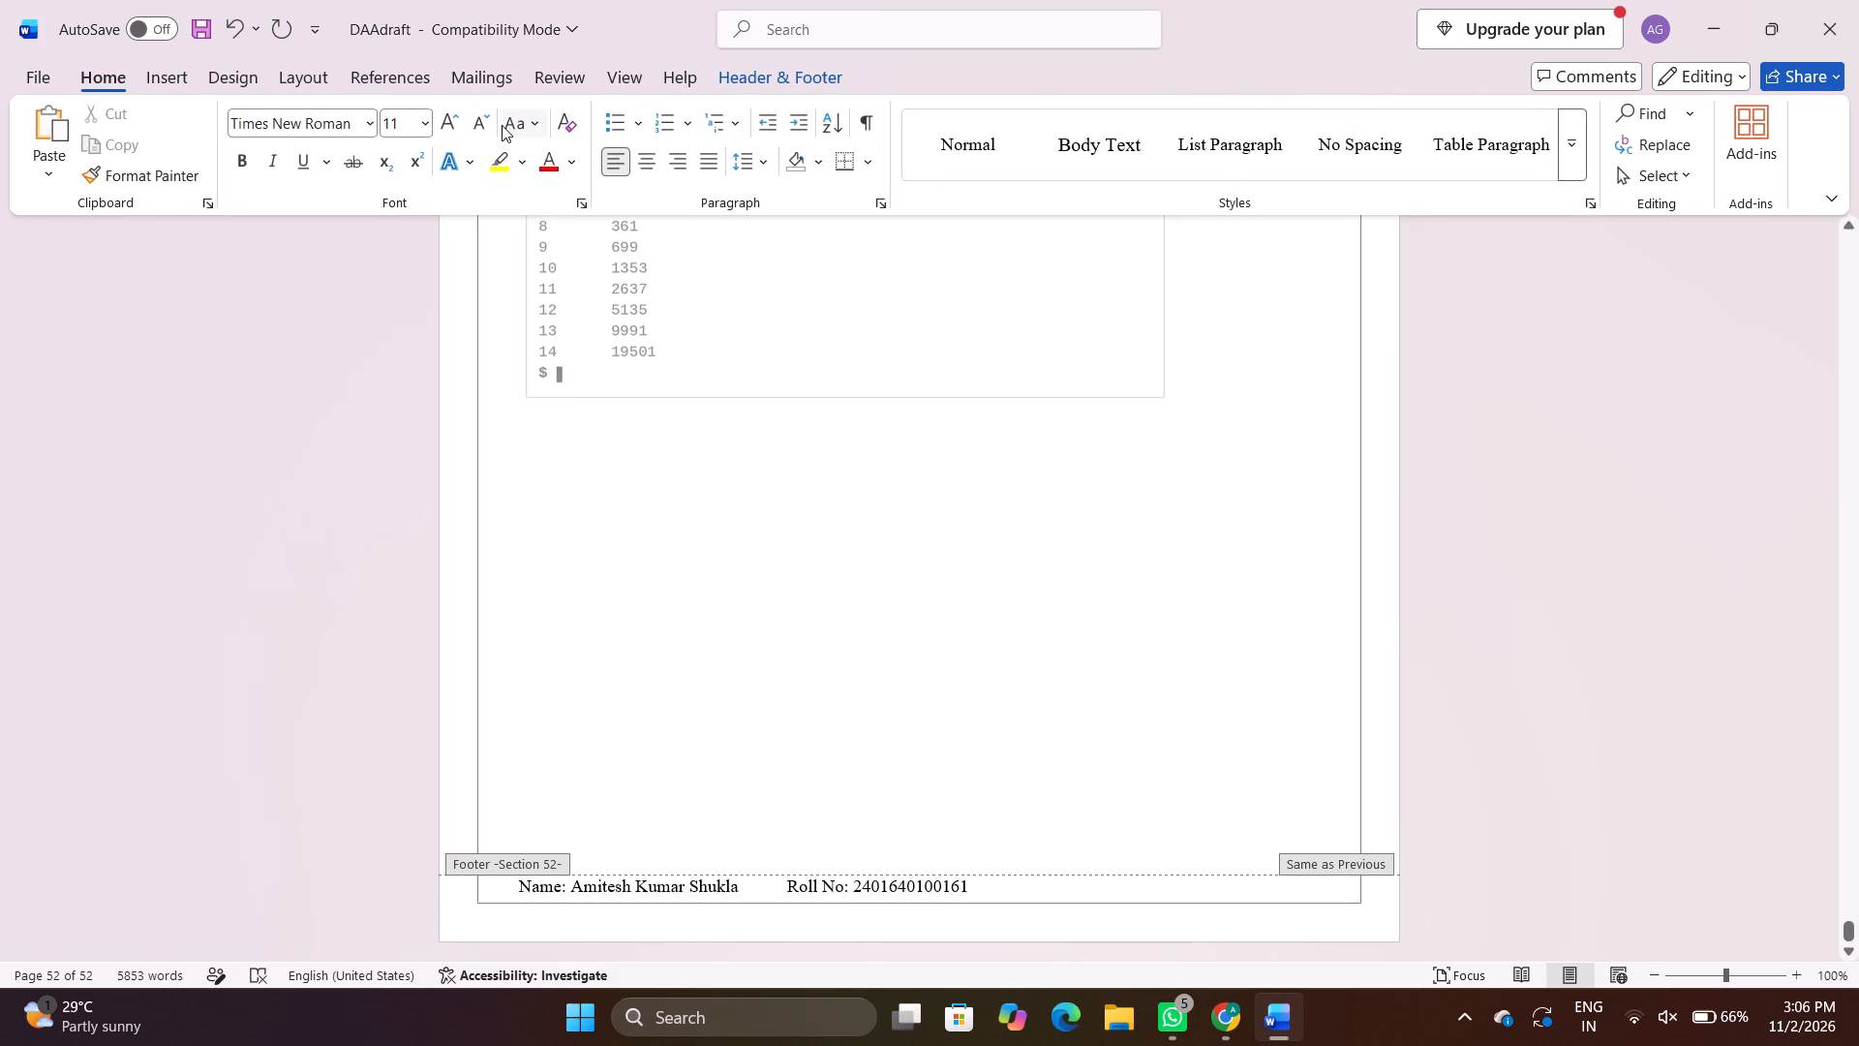
click(647, 159)
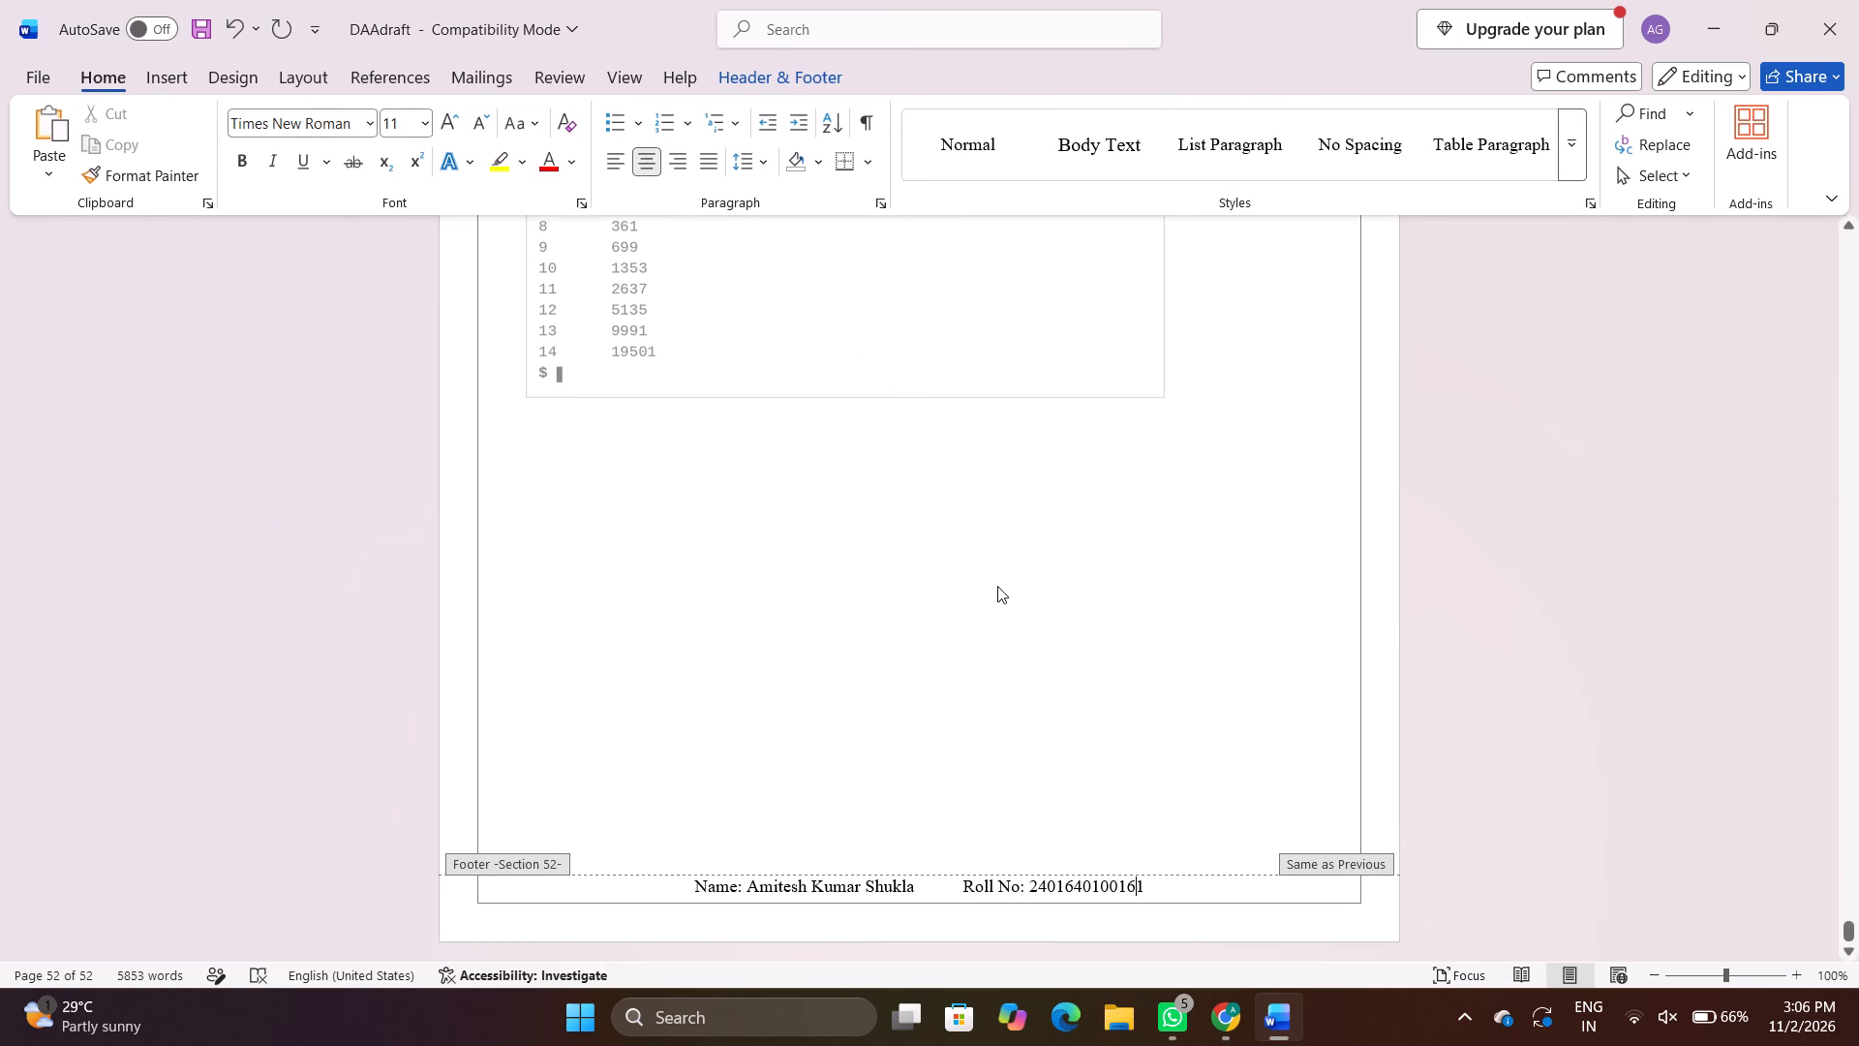
click(997, 586)
click(997, 586)
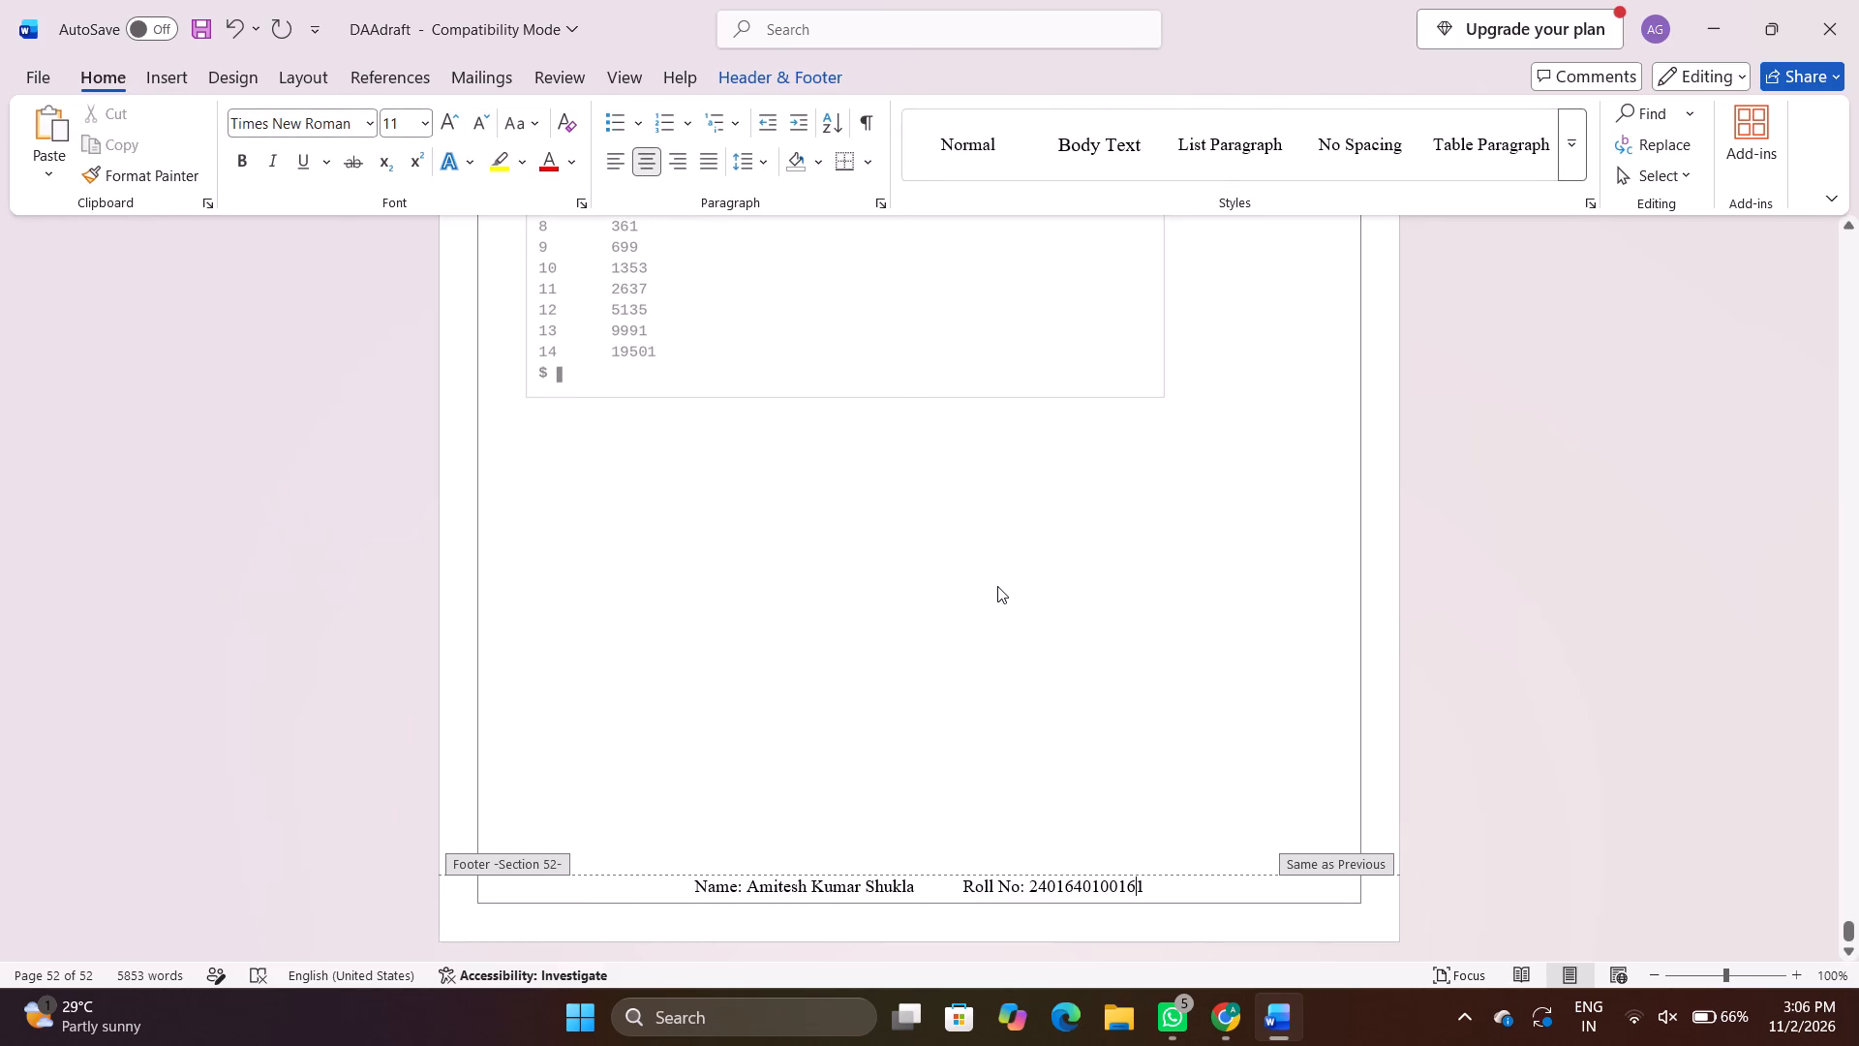
double_click(997, 586)
scroll(997, 586, up, 2)
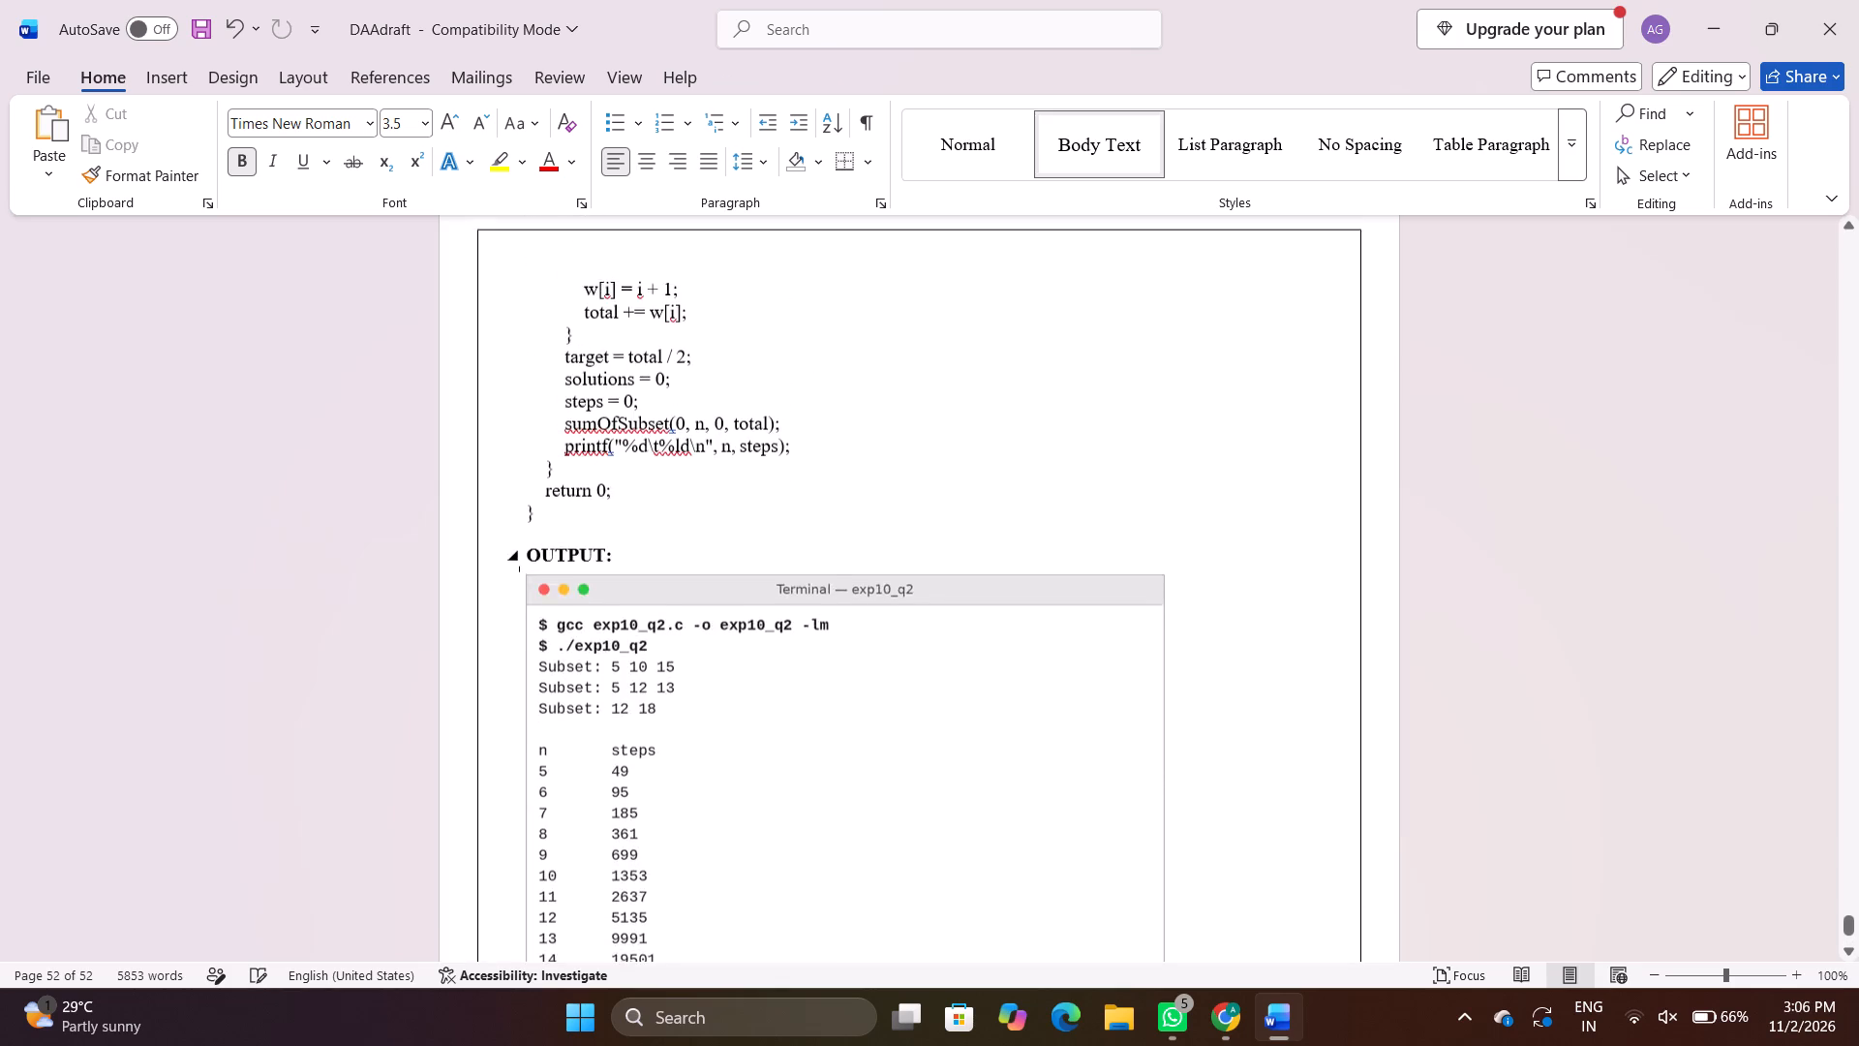
Review the name and roll number footers from the last page back to the cover page.
scroll(997, 586, up, 4)
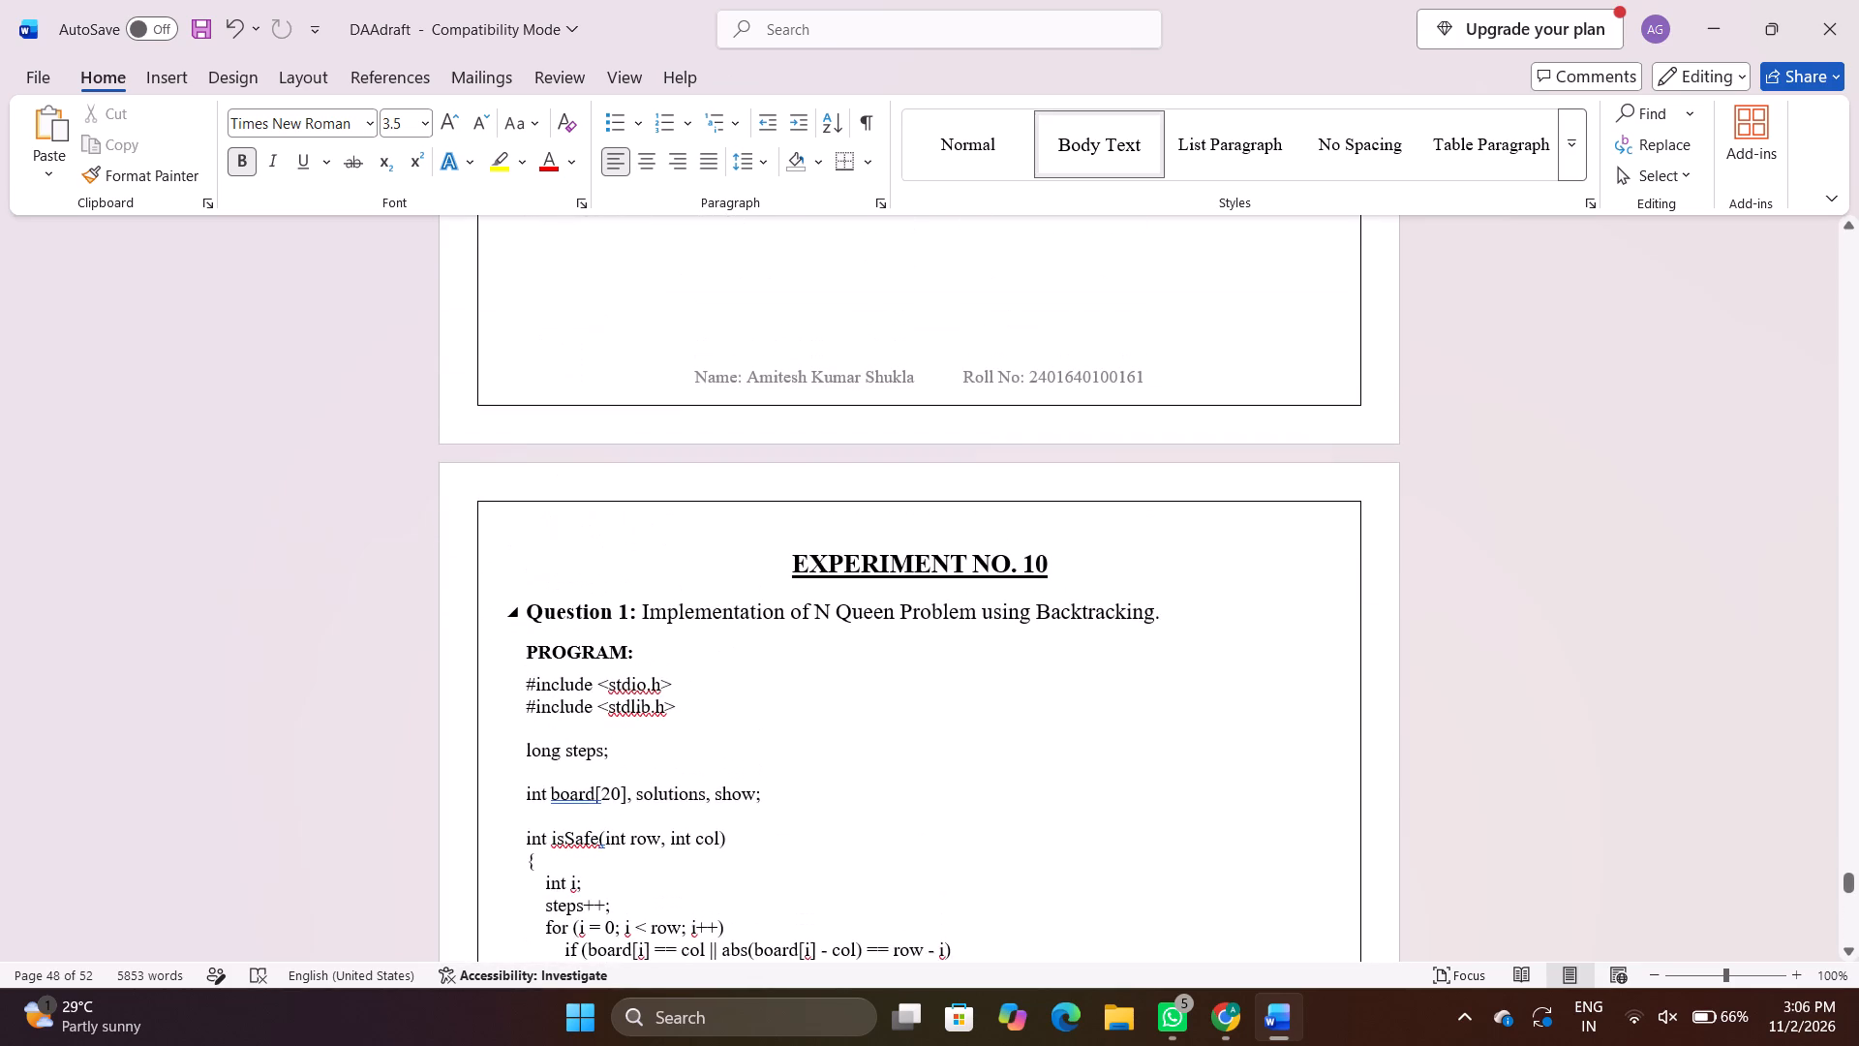
scroll(997, 586, up, 6)
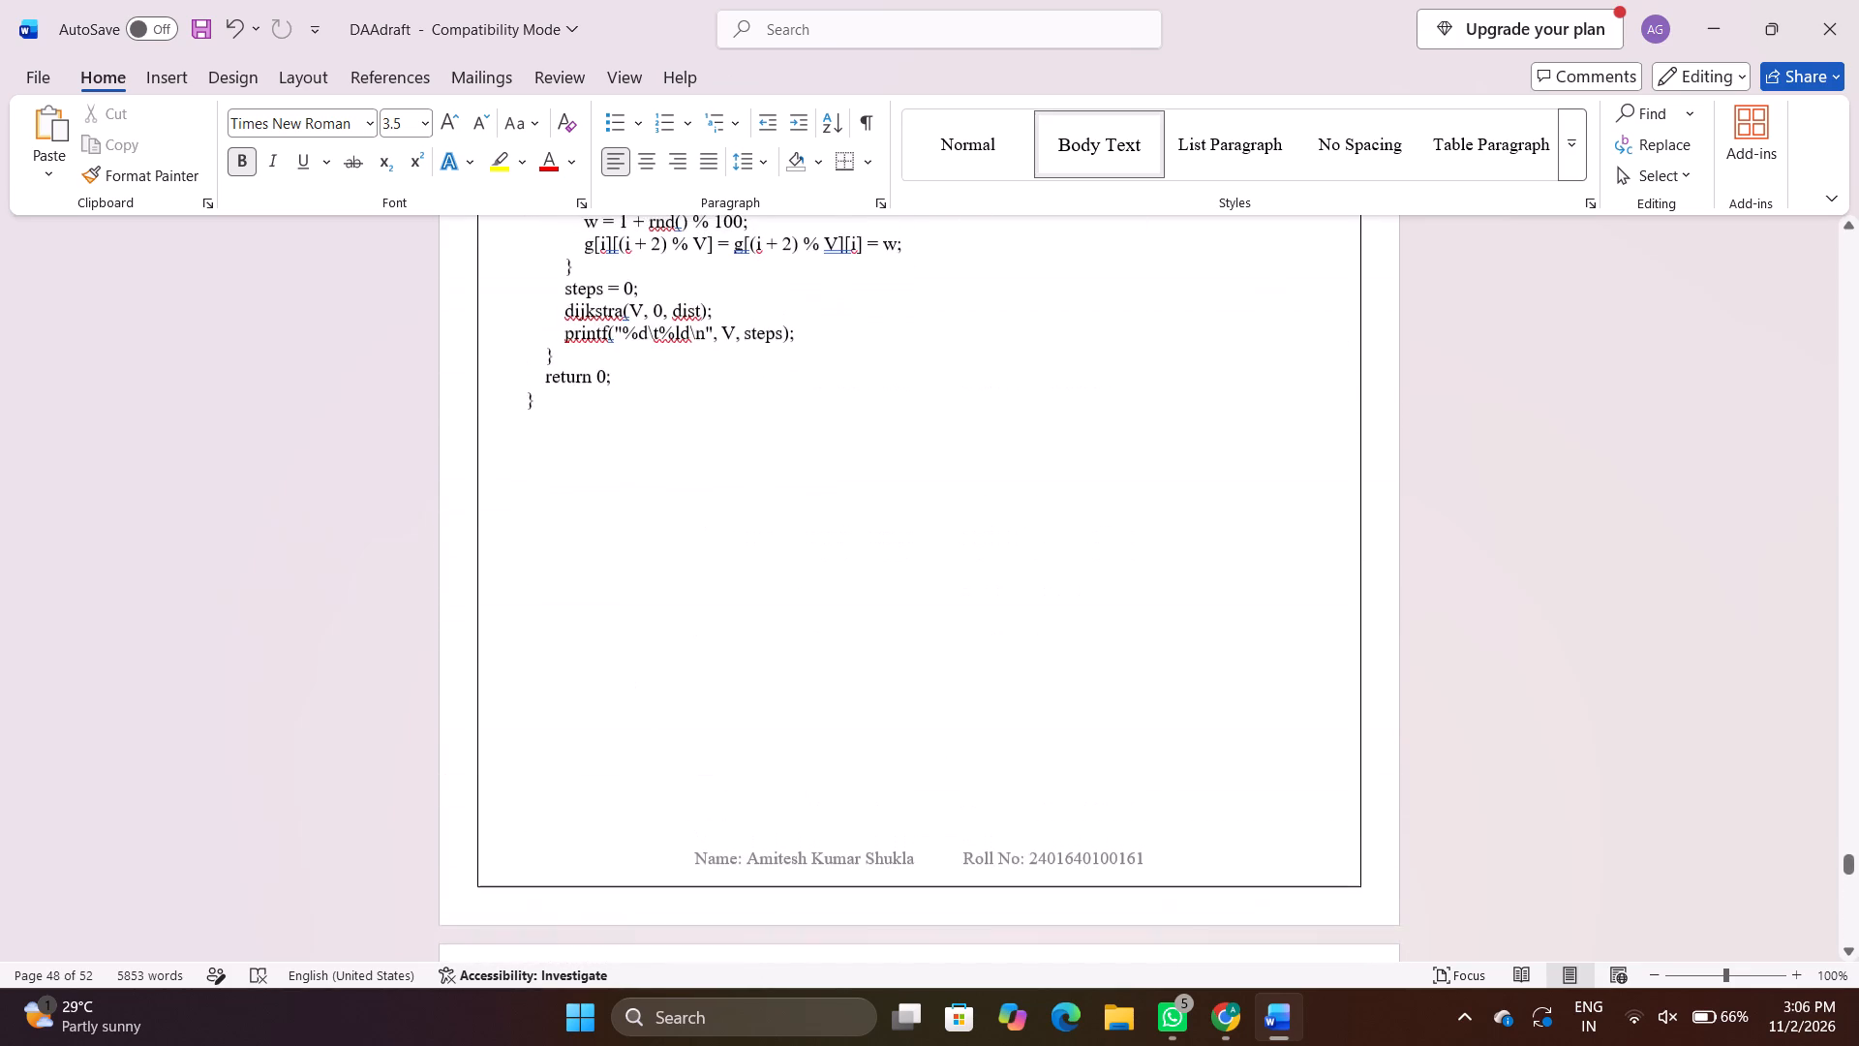
scroll(997, 586, up, 8)
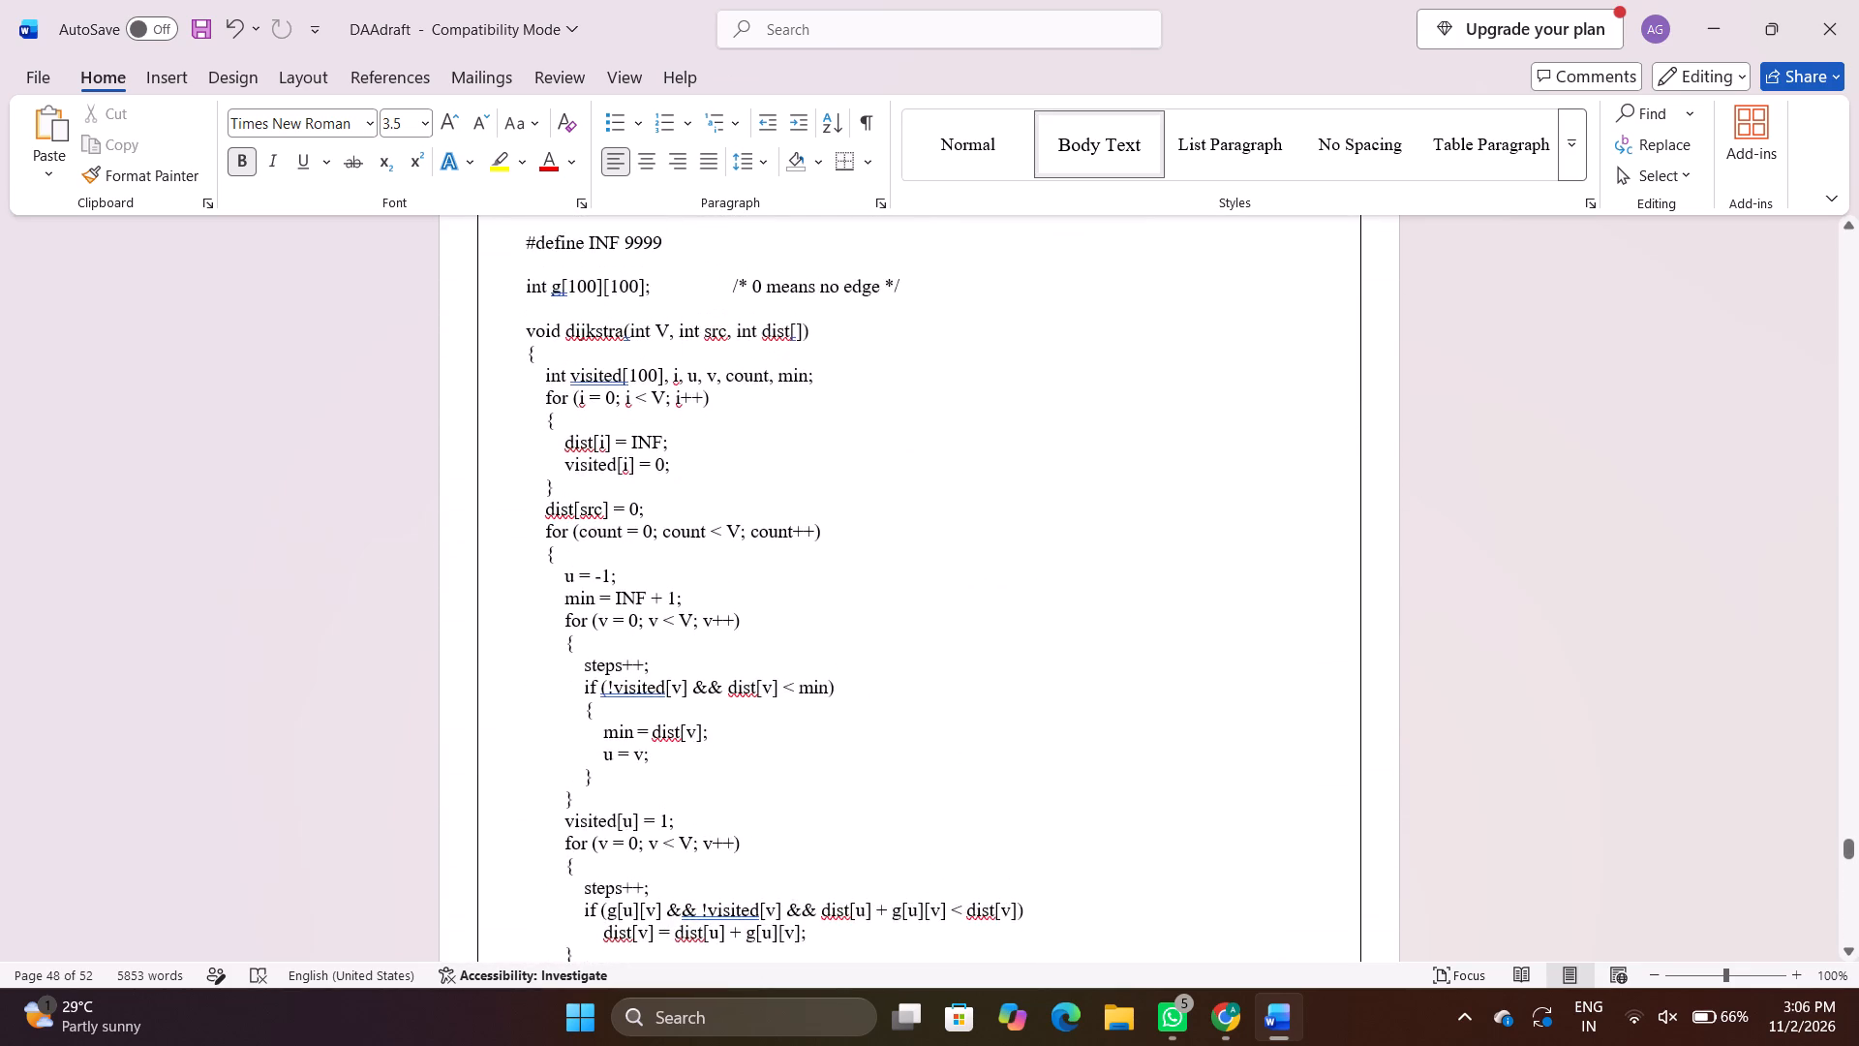
scroll(997, 586, up, 1)
scroll(997, 586, down, 1)
scroll(997, 586, up, 20)
scroll(997, 586, up, 20)
scroll(997, 586, up, 4)
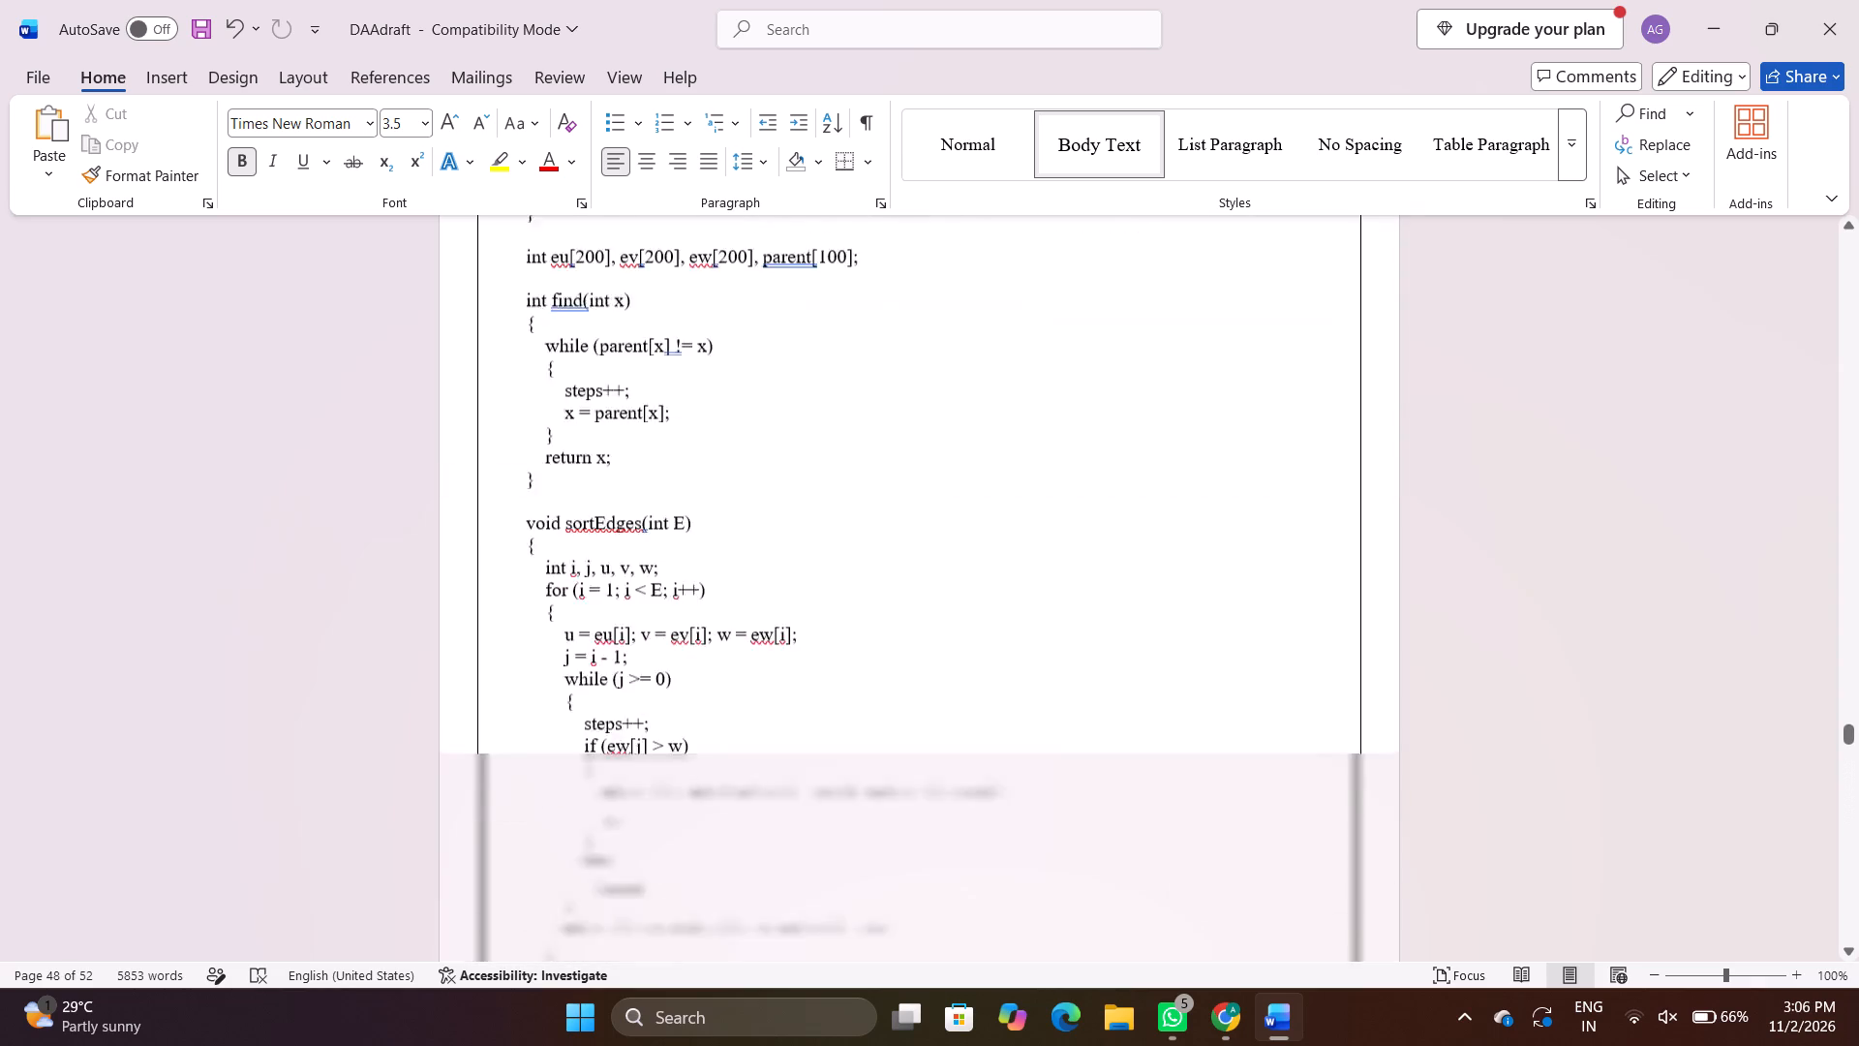
scroll(997, 586, up, 17)
scroll(997, 586, up, 8)
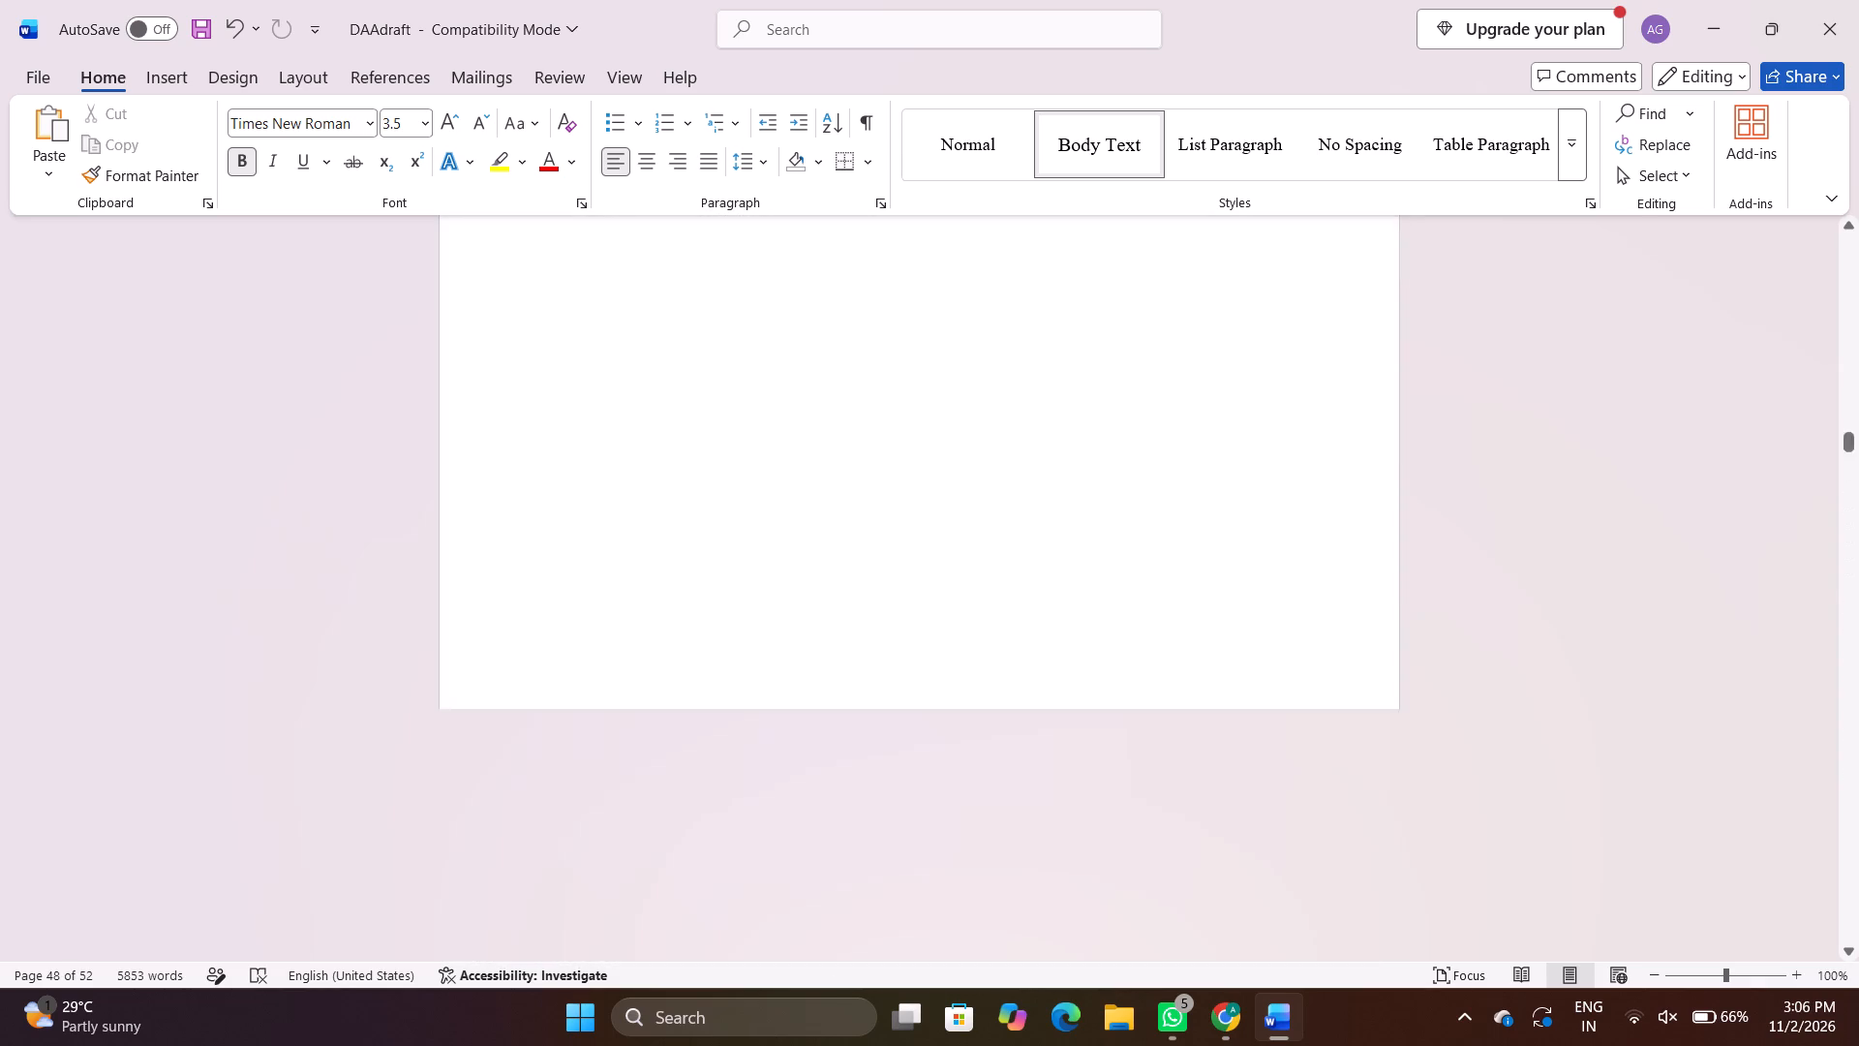
scroll(997, 586, up, 8)
Compare the footer position against the page border from the cover page through to the List of Experiments page.
scroll(997, 586, down, 2)
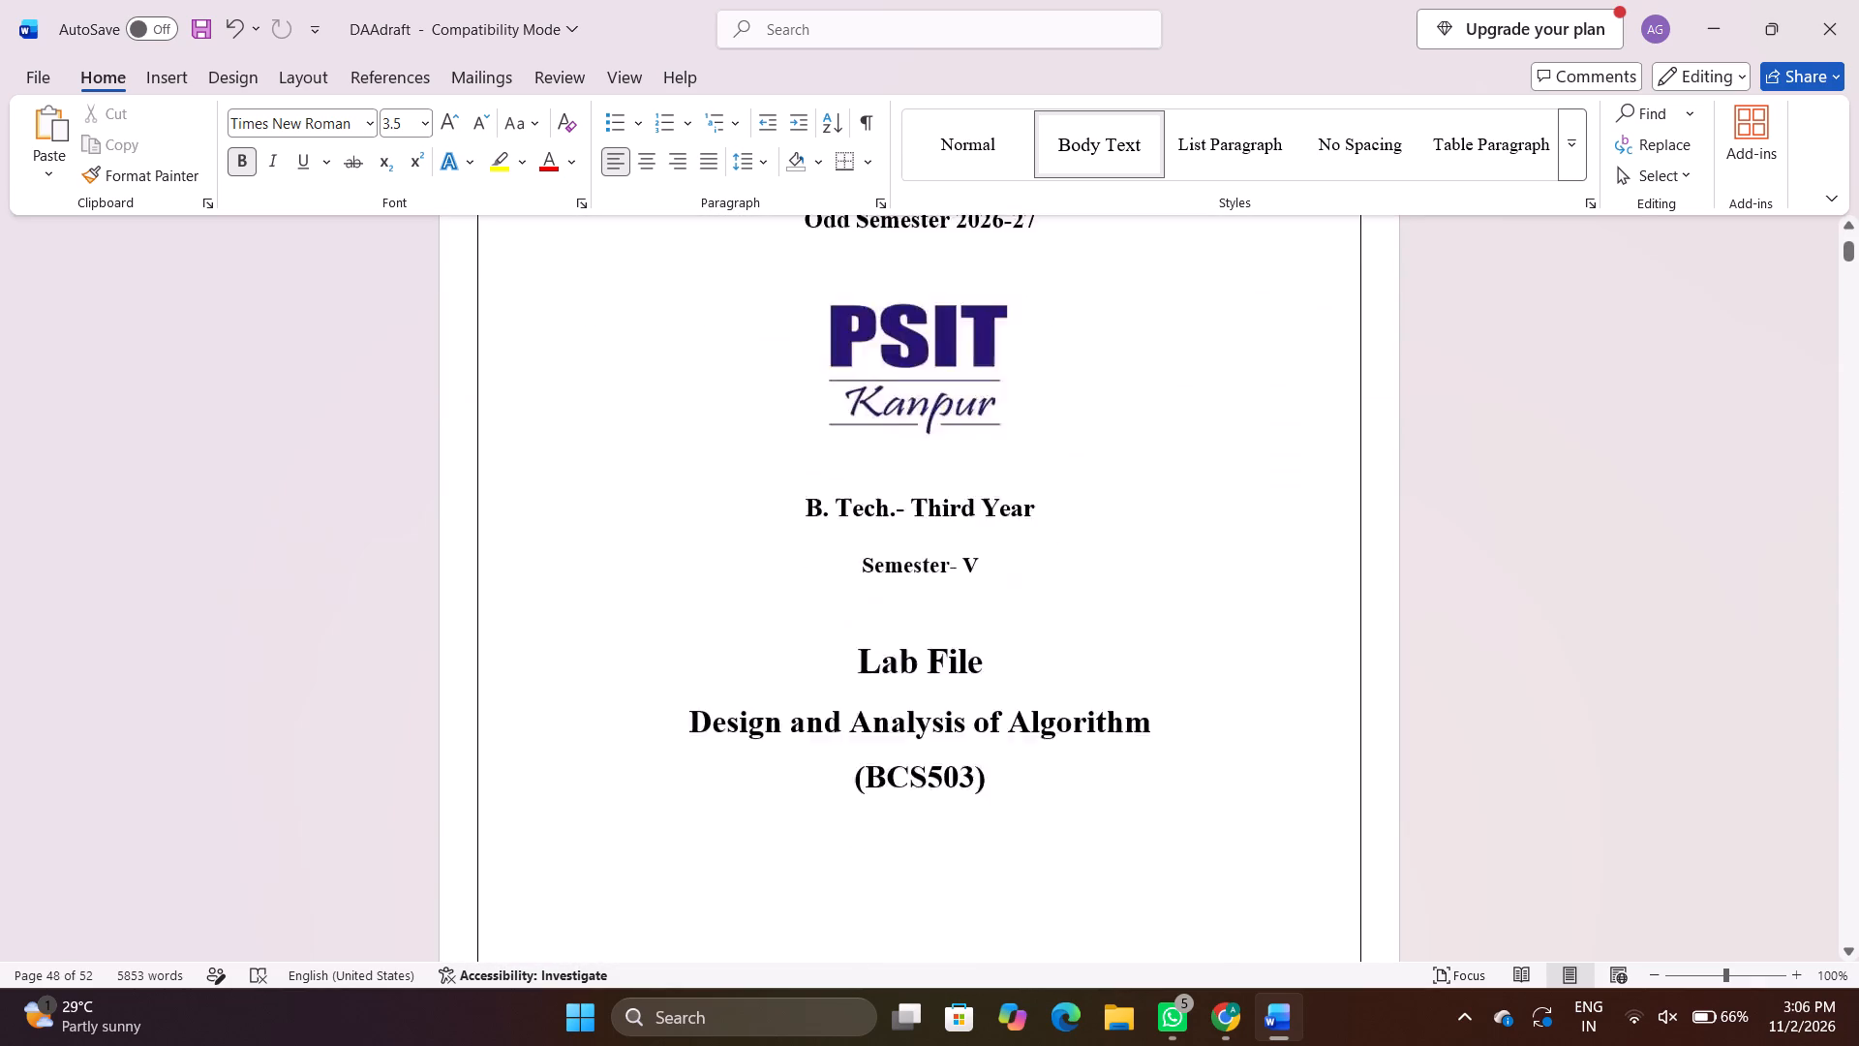
scroll(997, 586, down, 2)
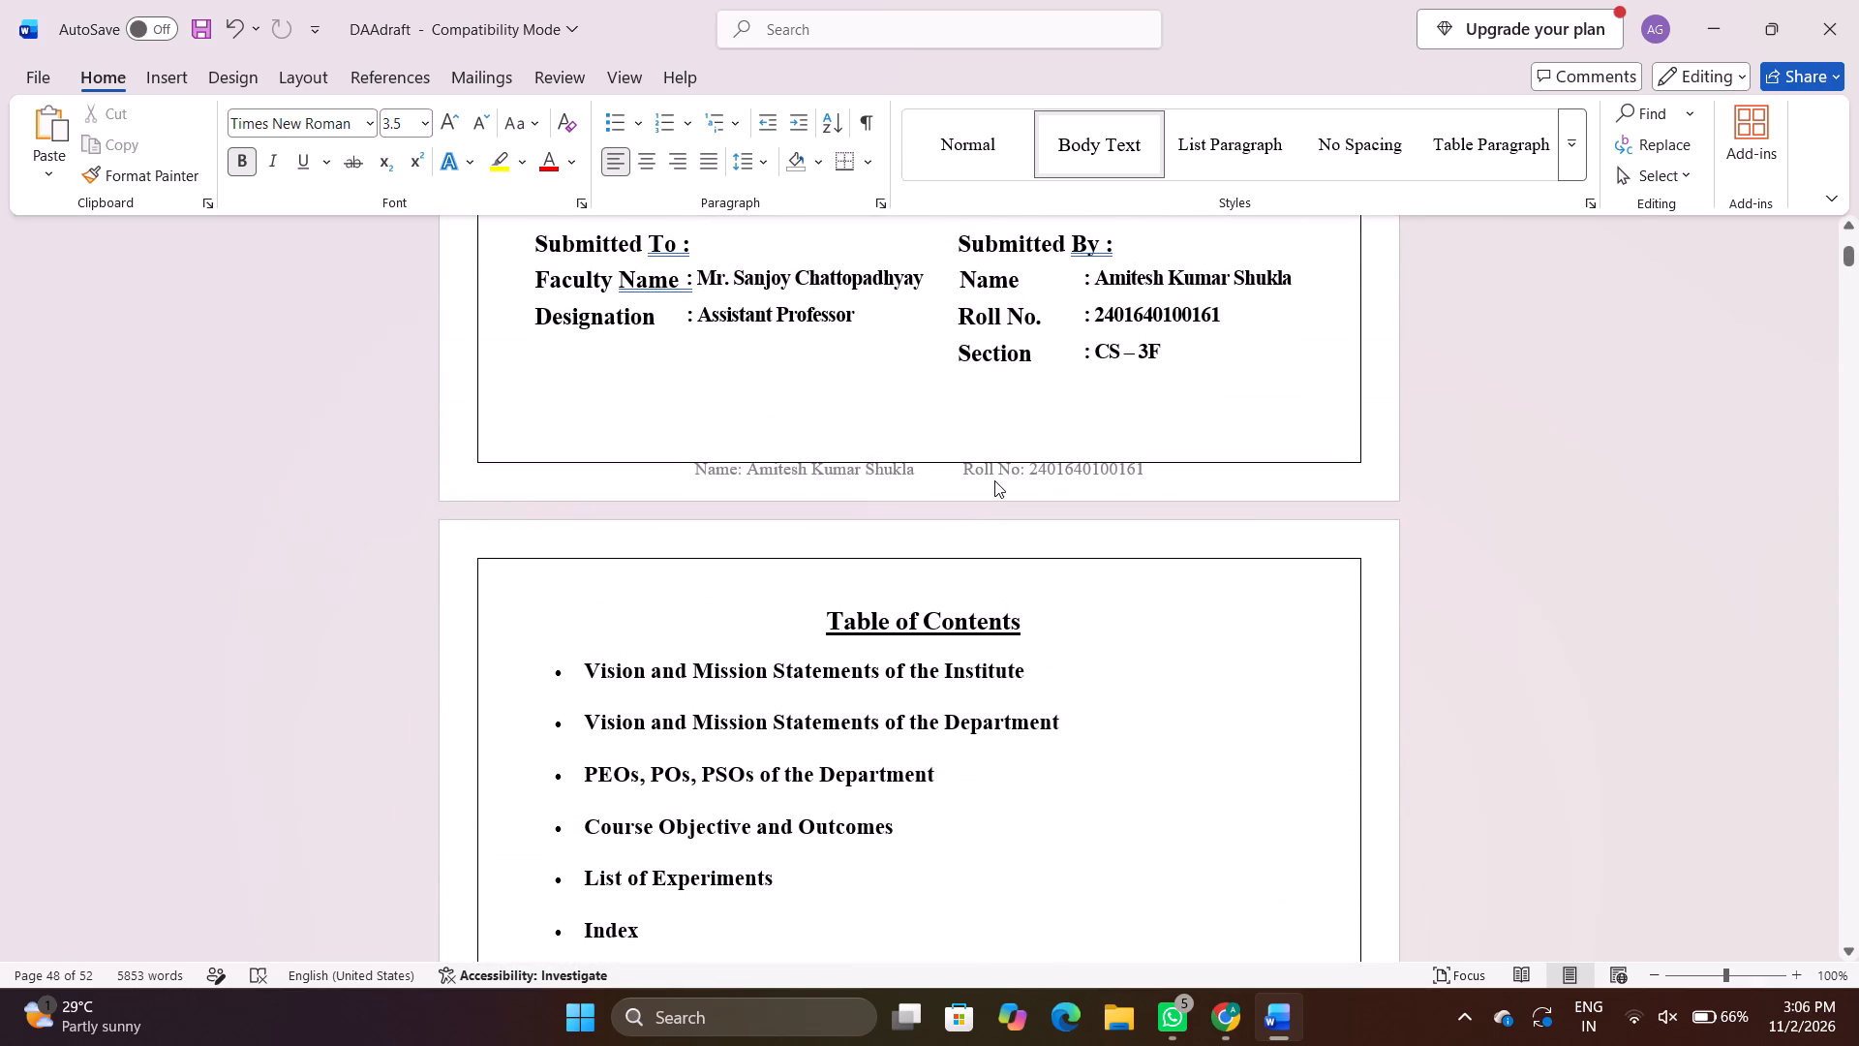
scroll(1019, 593, down, 5)
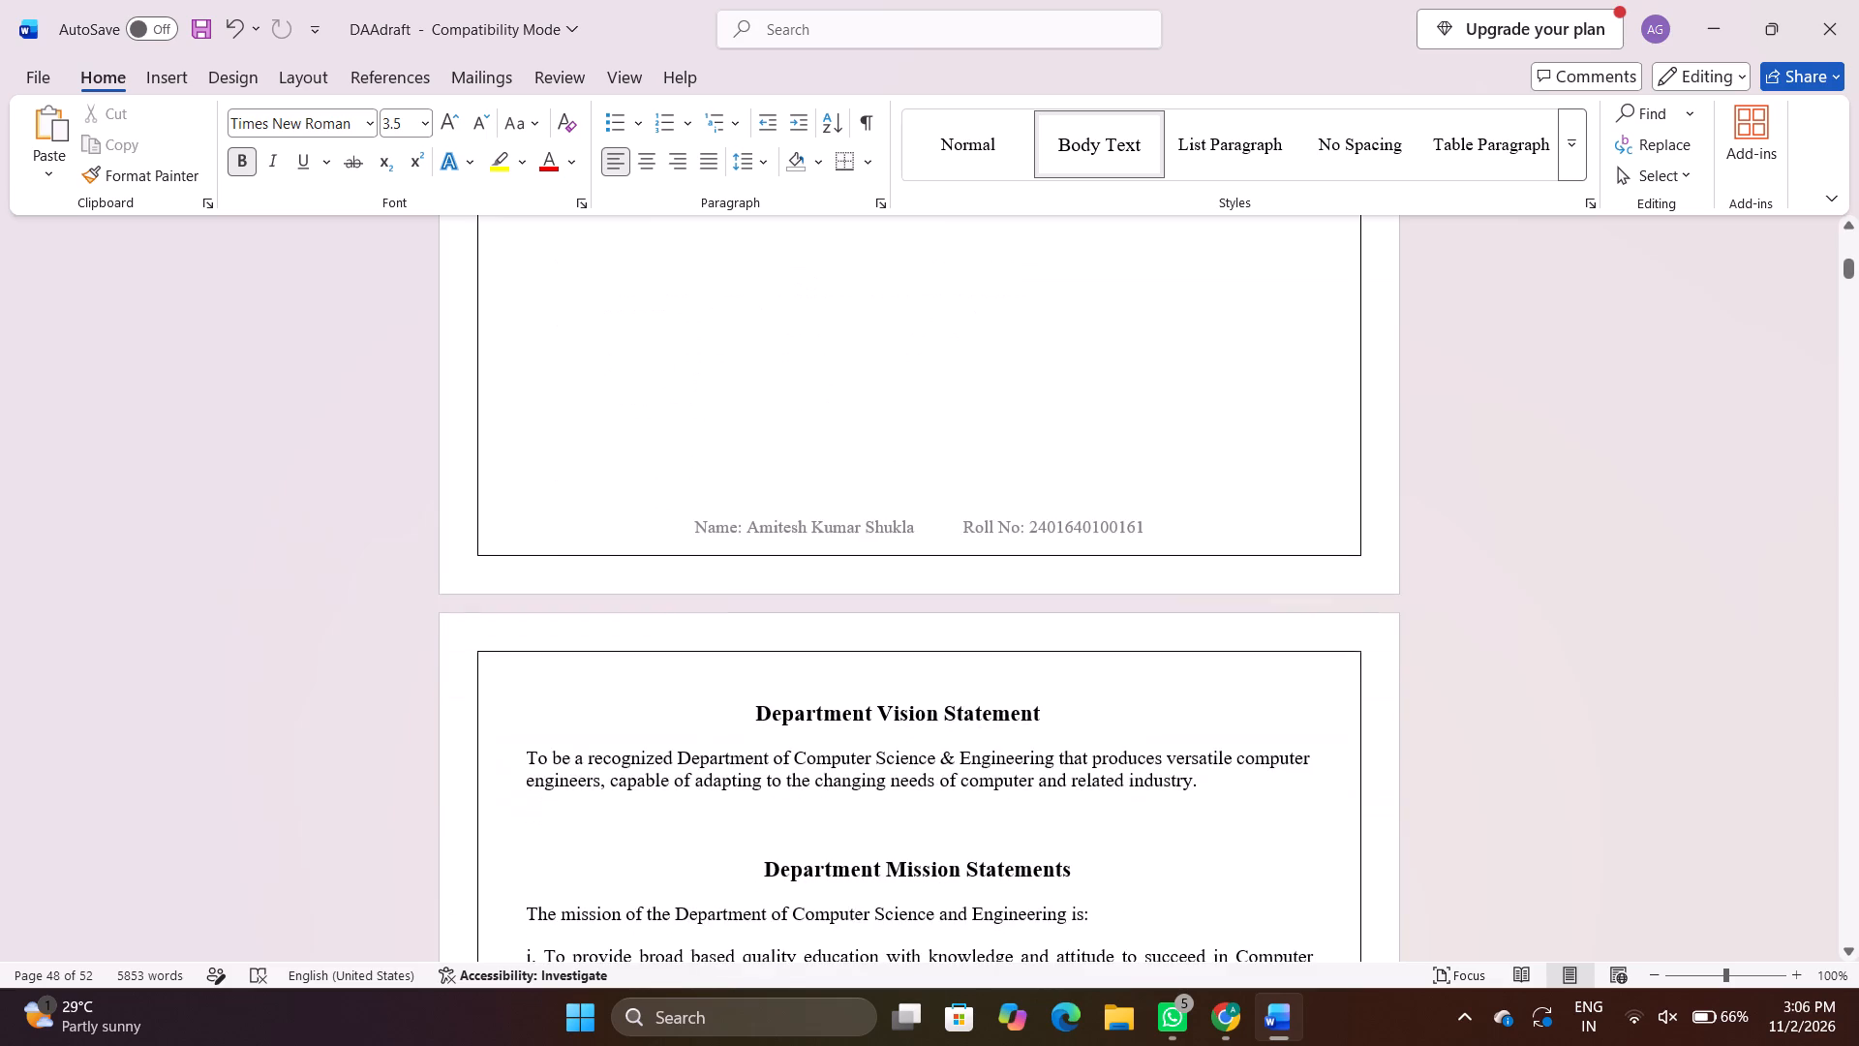
scroll(1019, 593, down, 7)
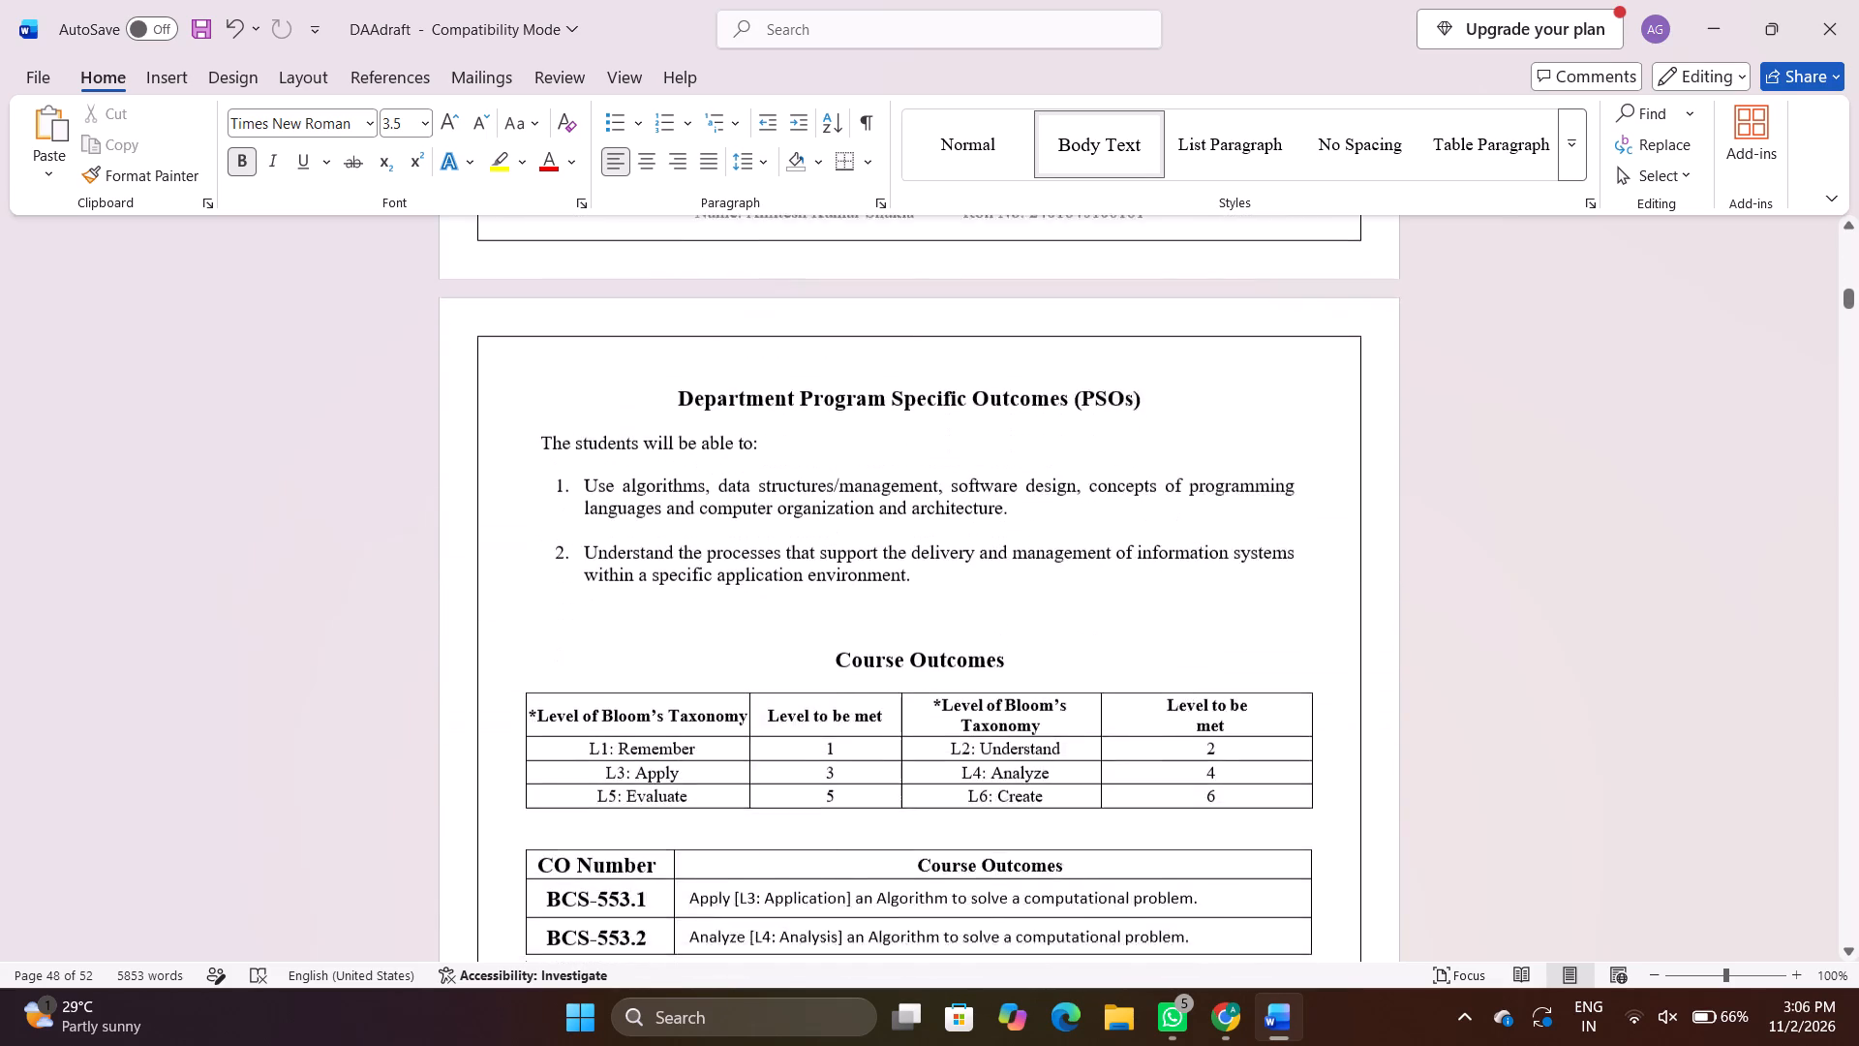
scroll(1019, 593, down, 6)
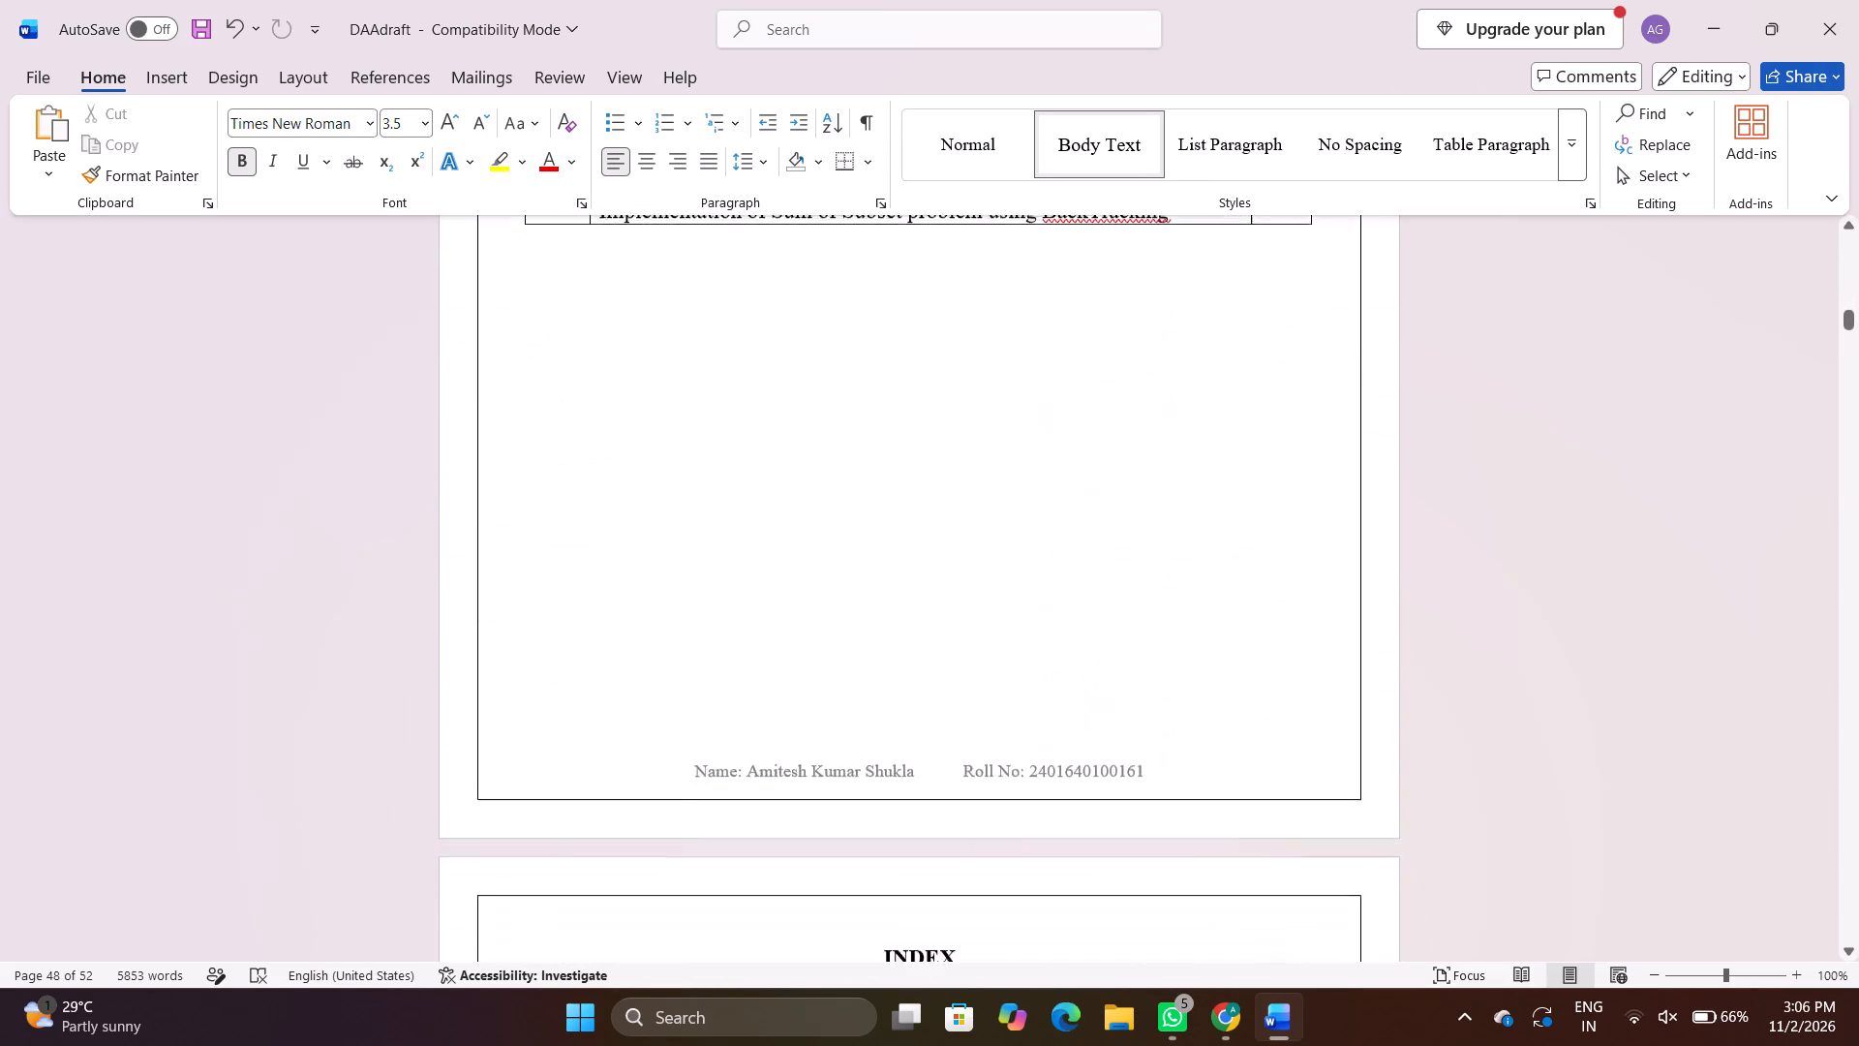
Set the footer's distance from the bottom to 0.4" in section 3, before the Program Outcomes page, and return to the document body.
scroll(1019, 593, up, 8)
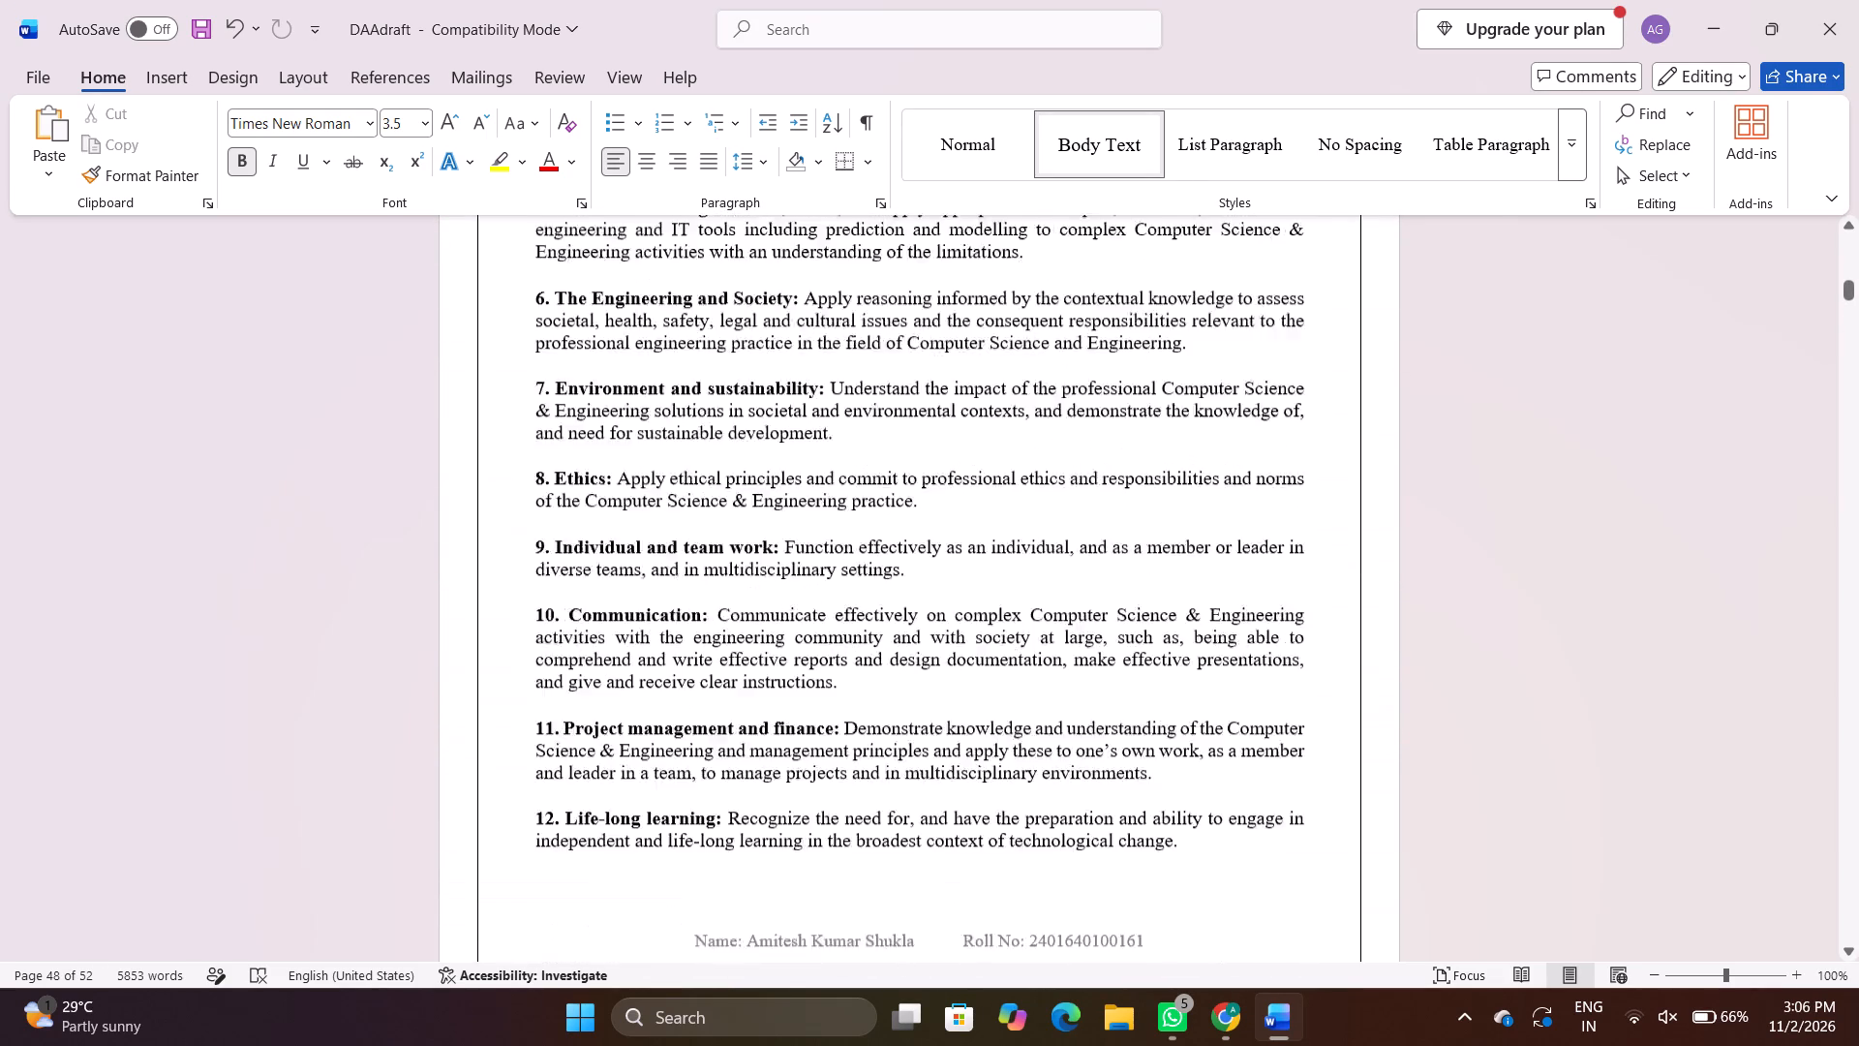
scroll(1019, 593, up, 4)
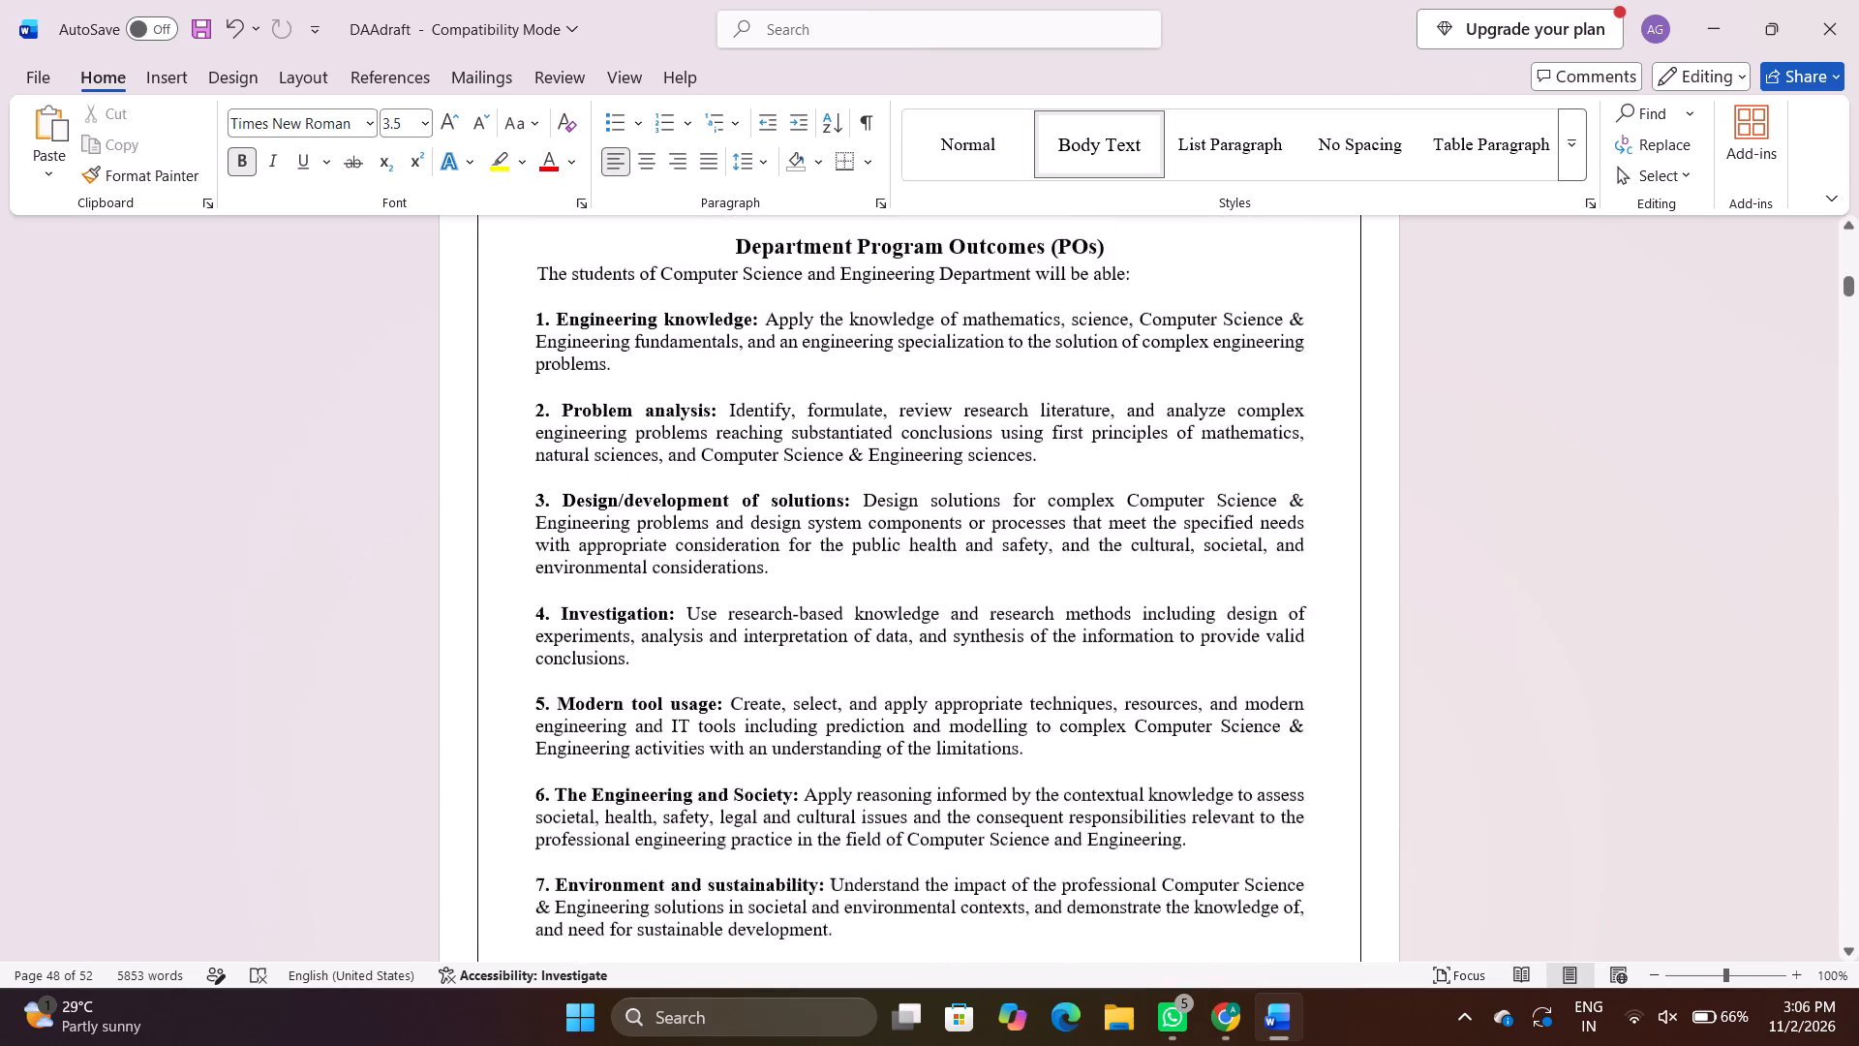
scroll(1019, 593, up, 2)
double_click(976, 768)
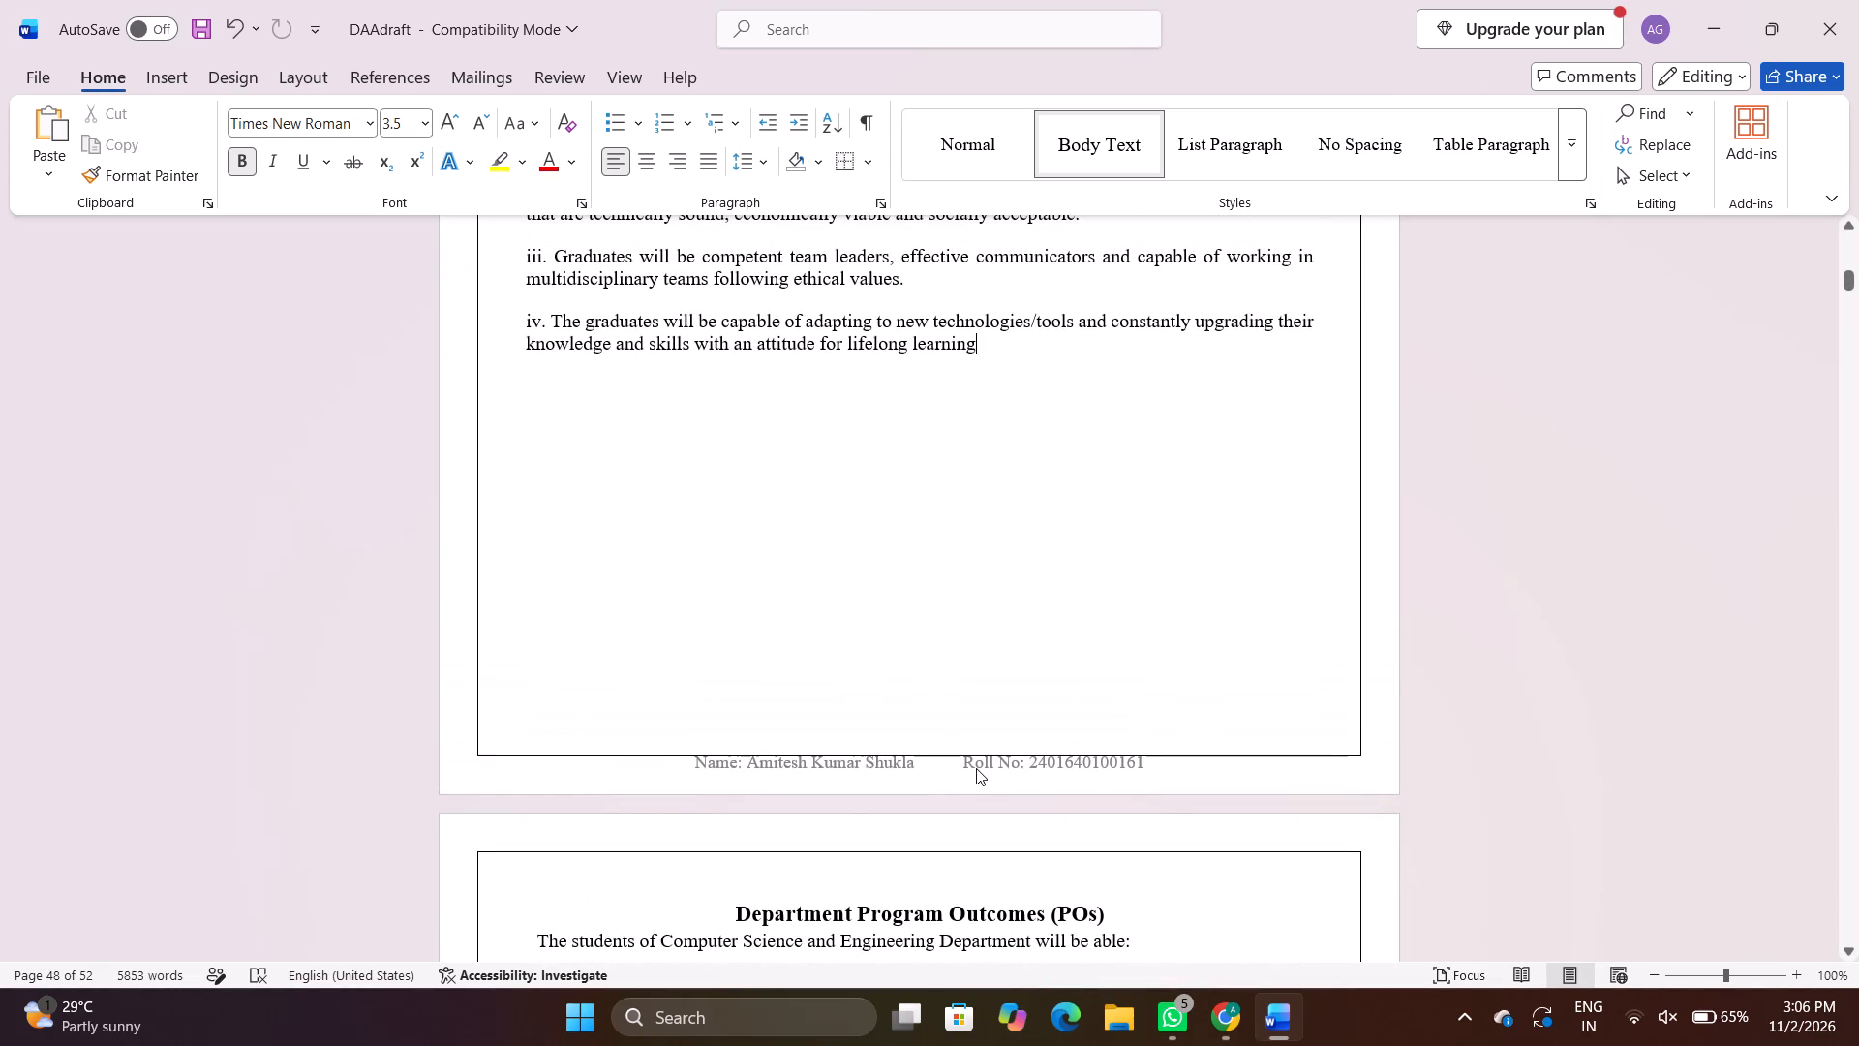
click(971, 758)
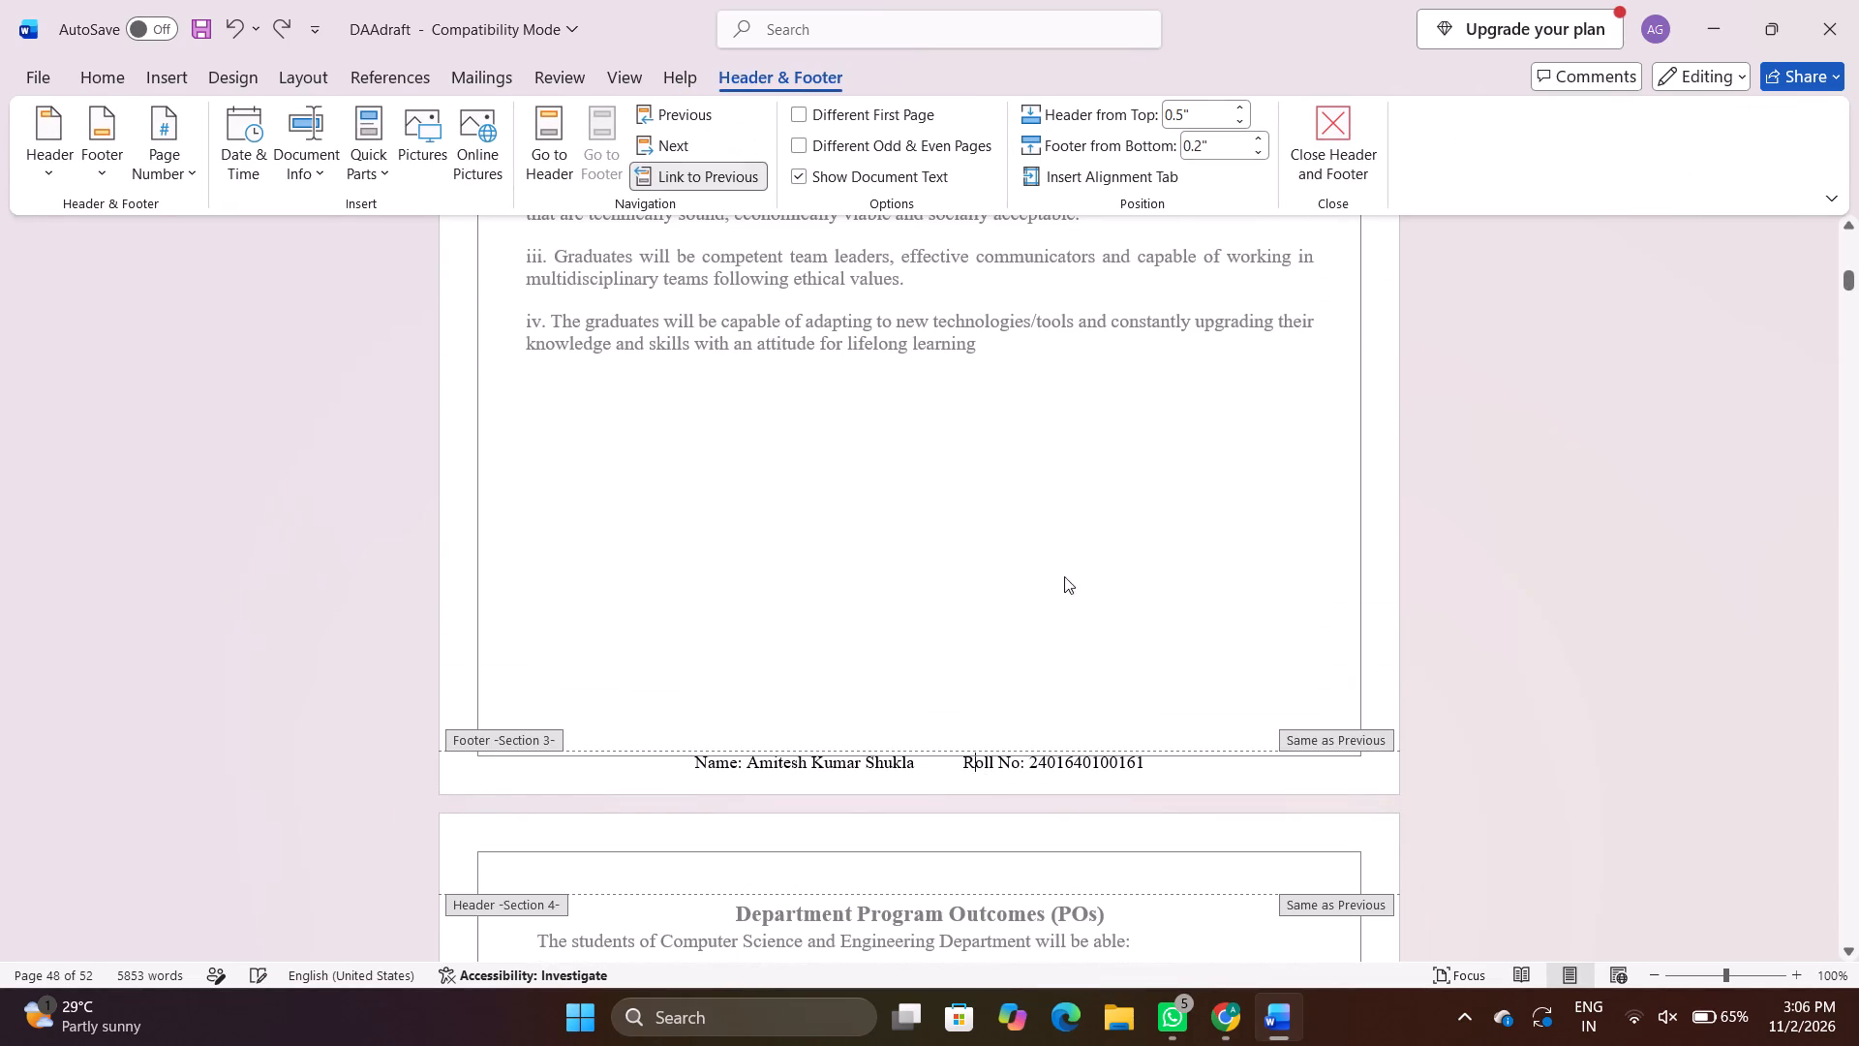
triple_click(1260, 138)
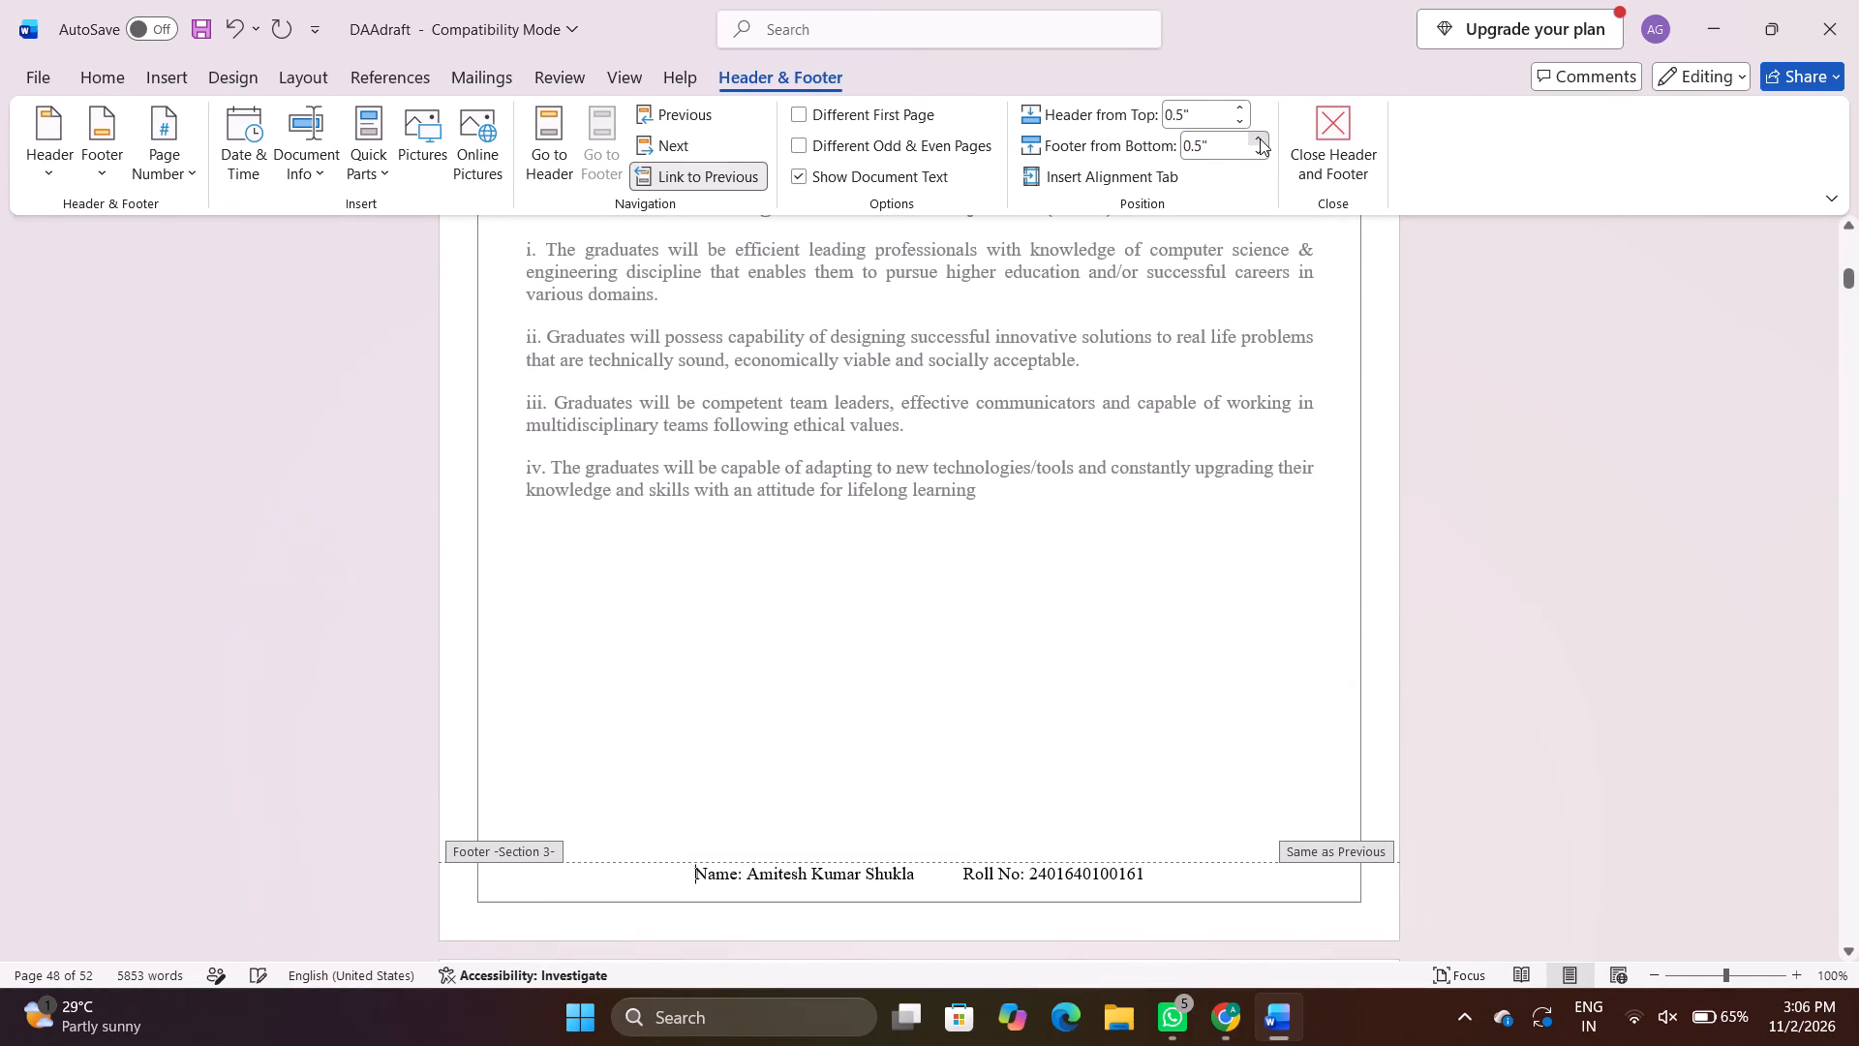
click(1260, 156)
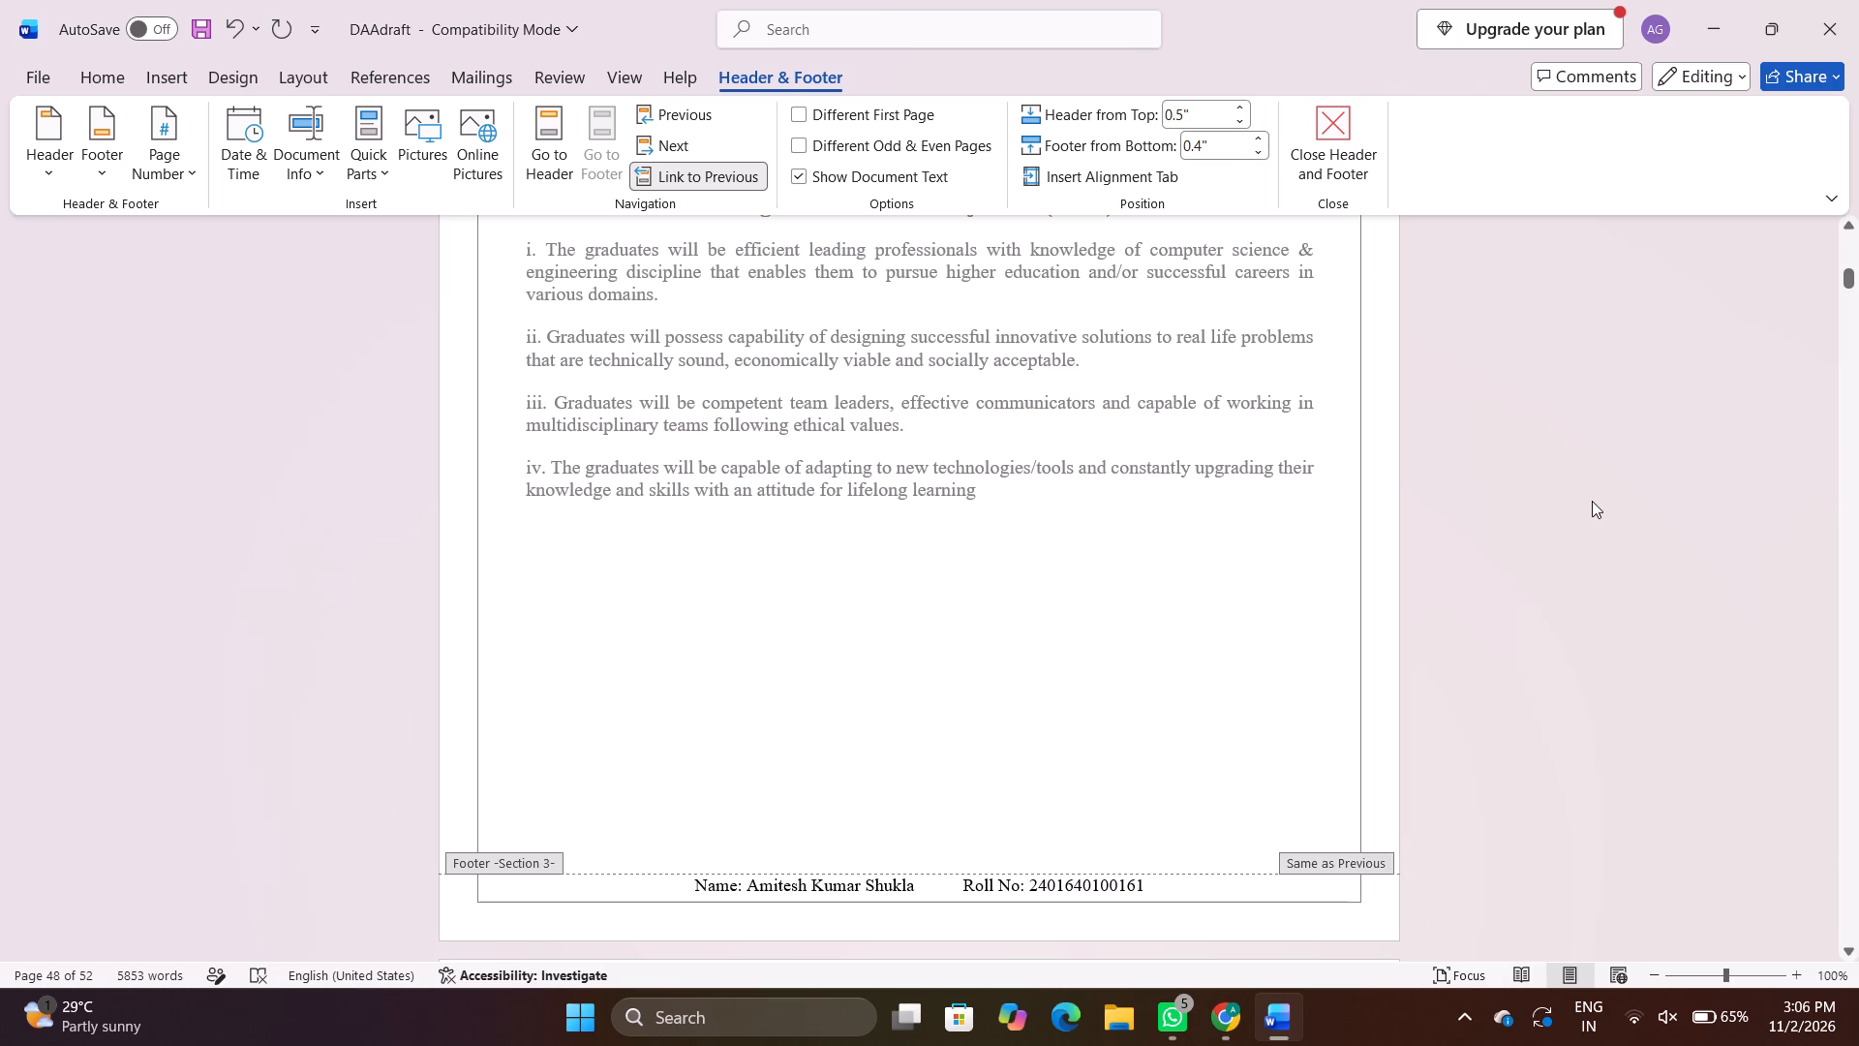
click(1592, 501)
double_click(1592, 501)
Check the footer placement on the pages from the Program Outcomes through the Experiment 2 sorting programs.
scroll(1521, 549, down, 1)
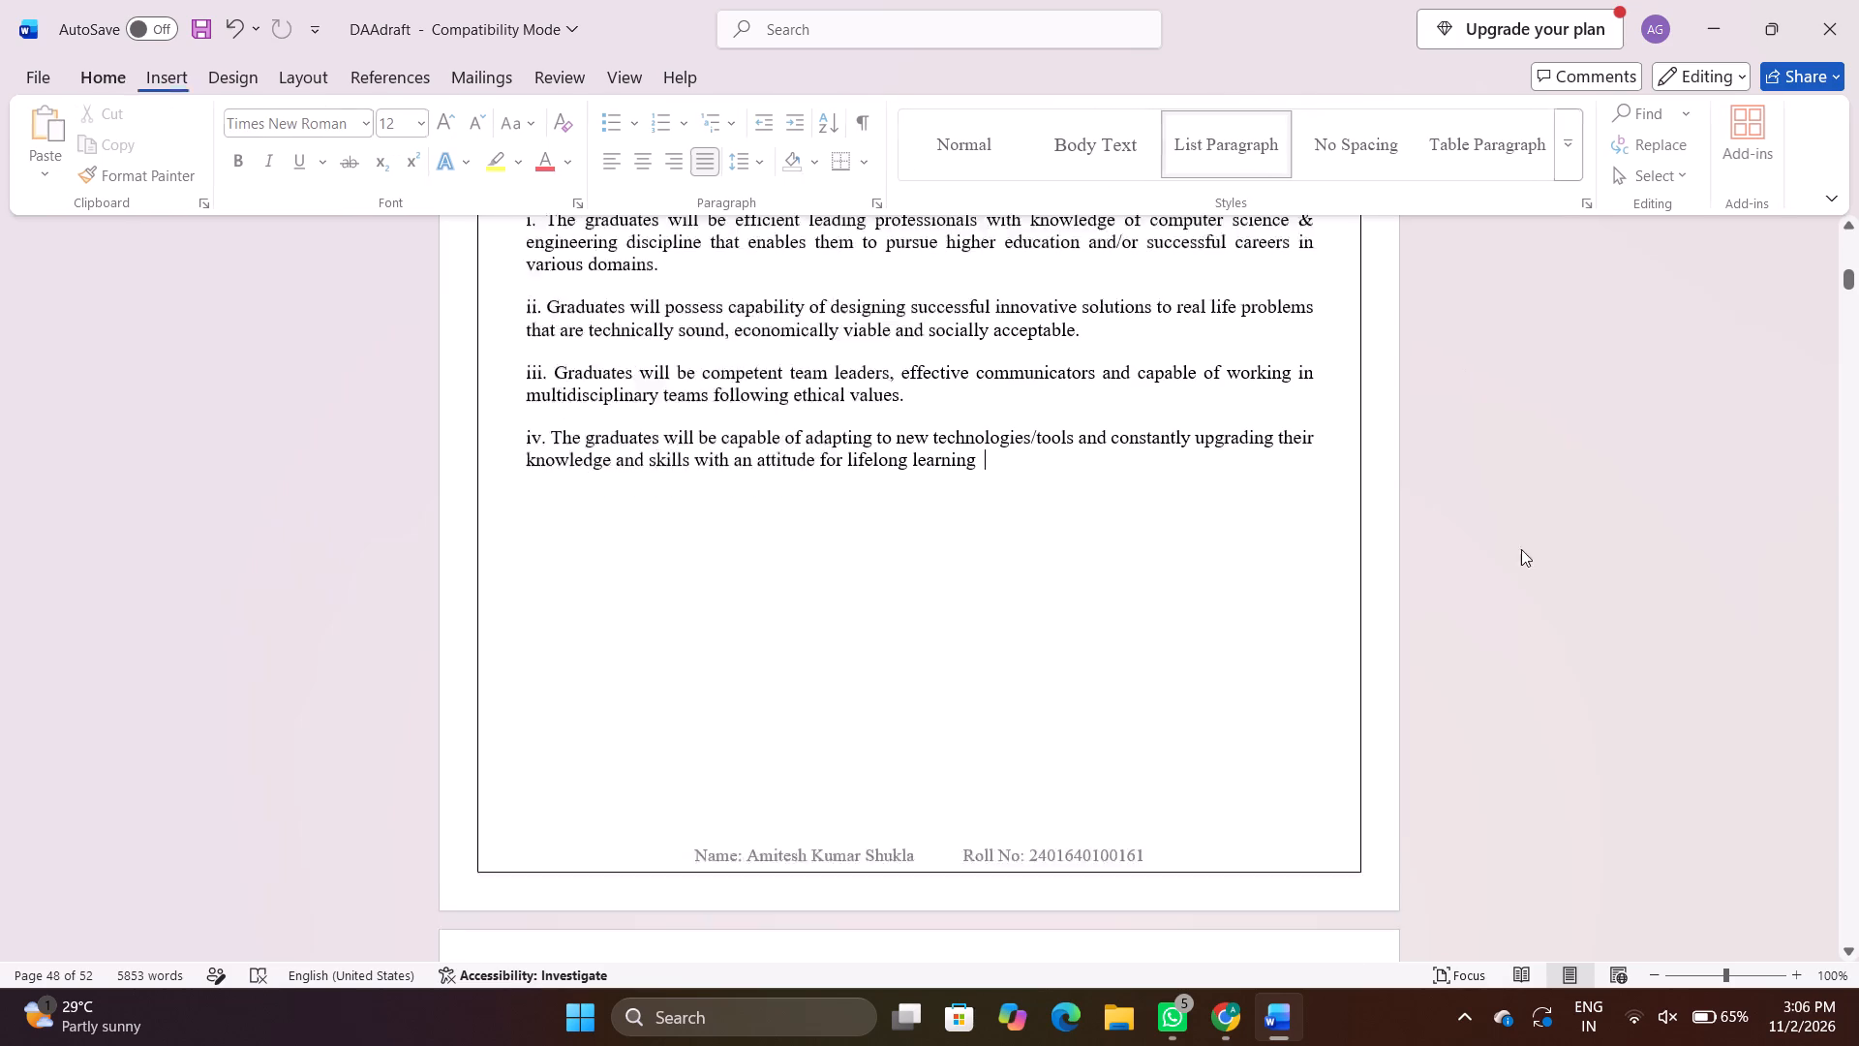
scroll(1521, 549, down, 10)
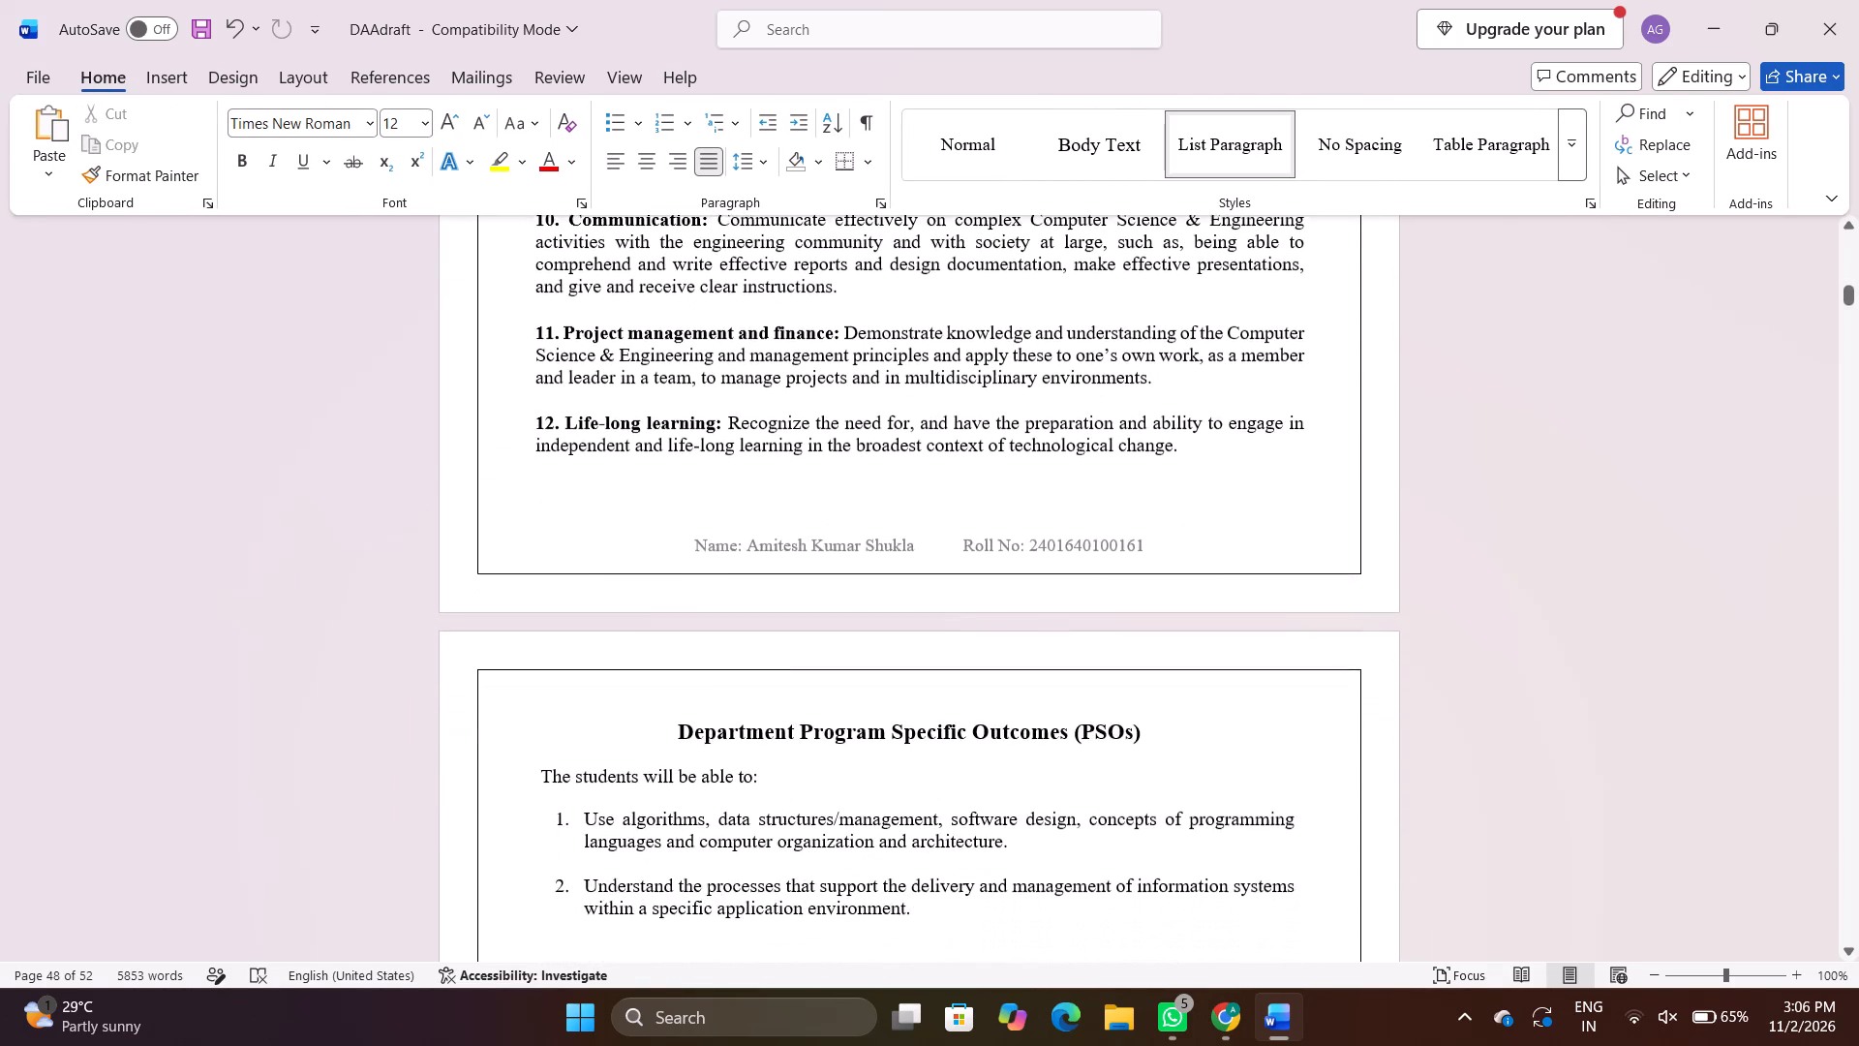
scroll(1521, 549, down, 10)
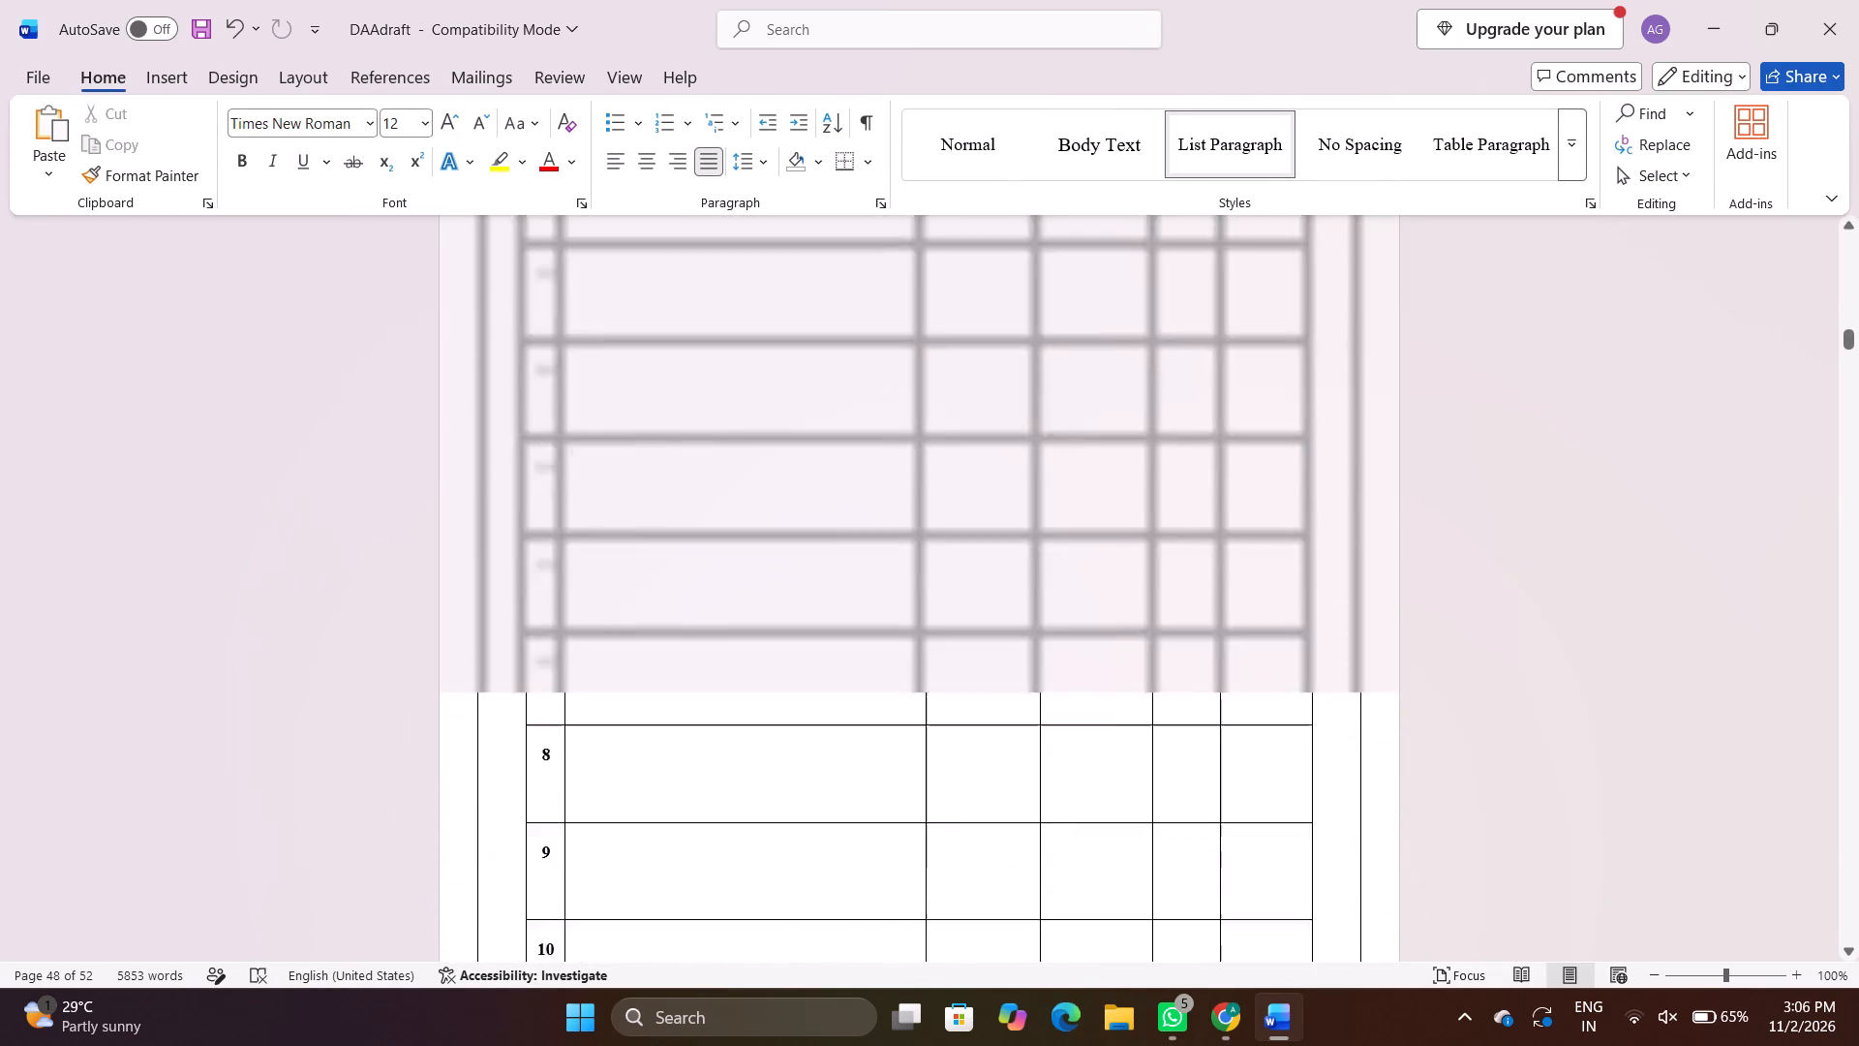
scroll(1521, 549, down, 9)
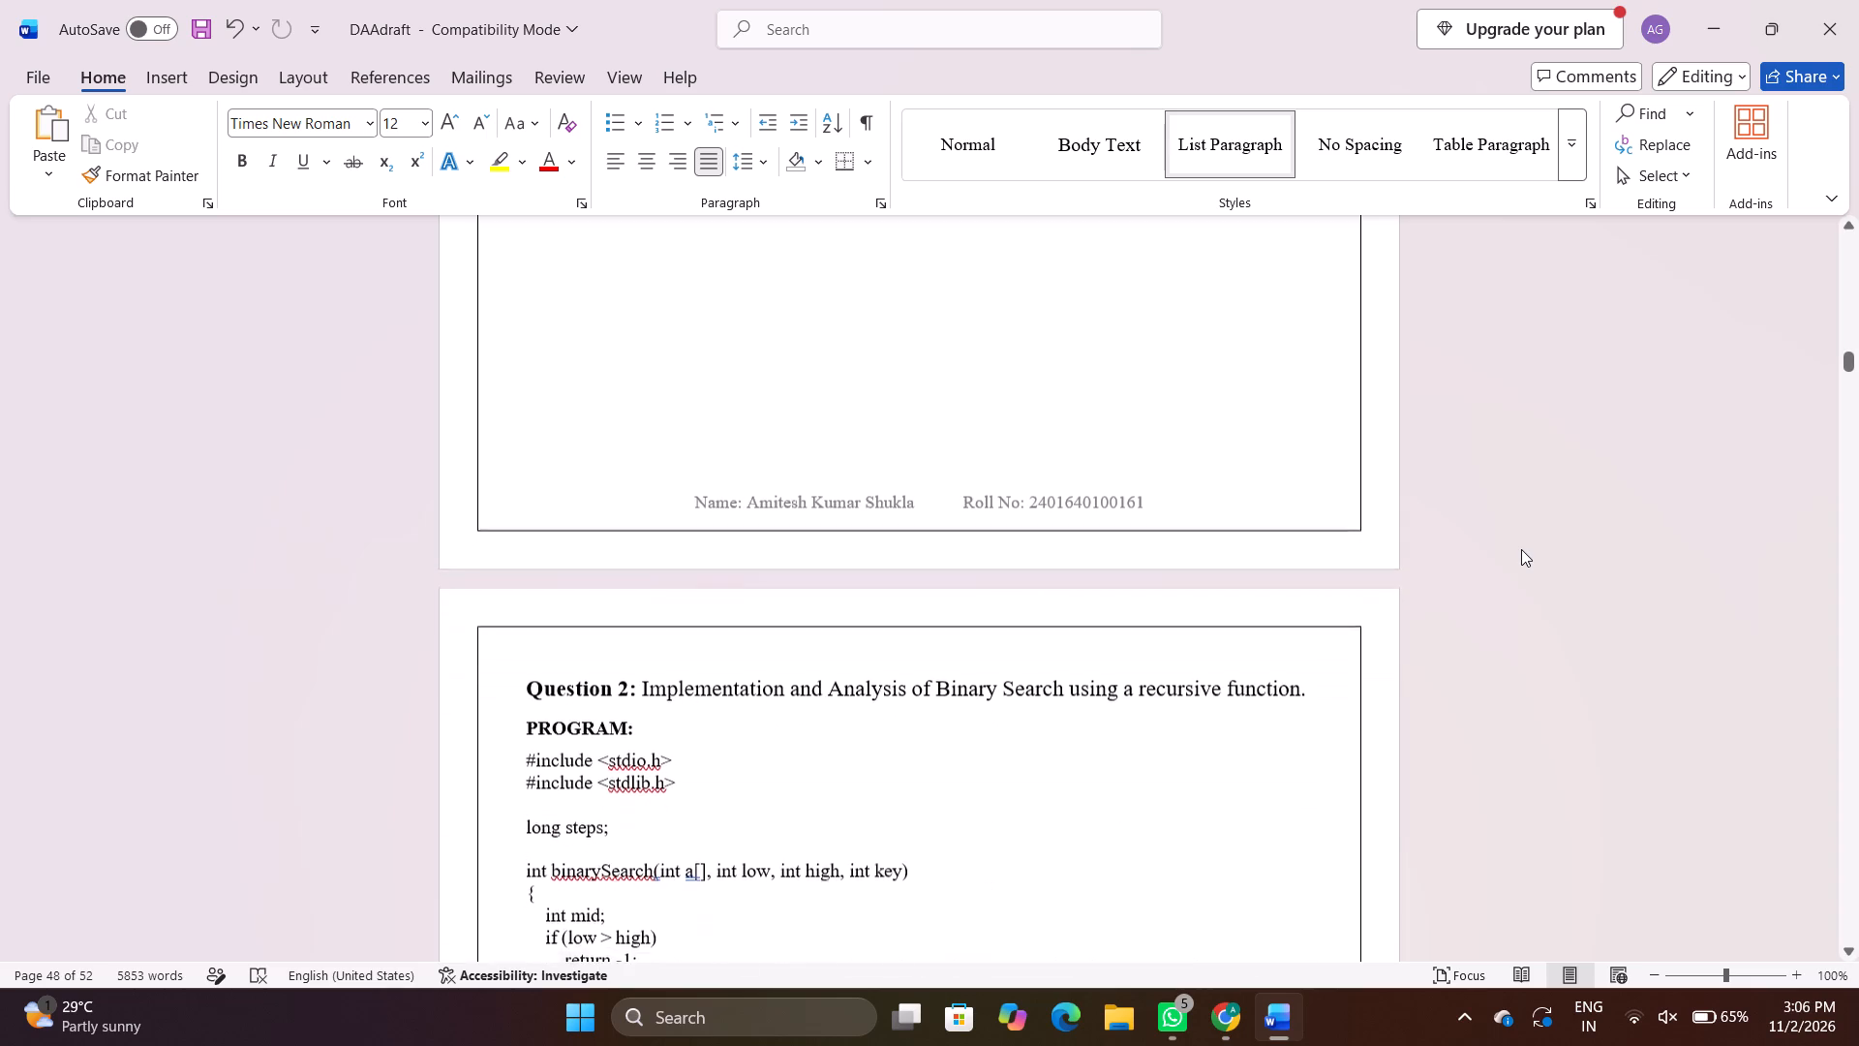
scroll(1521, 549, down, 8)
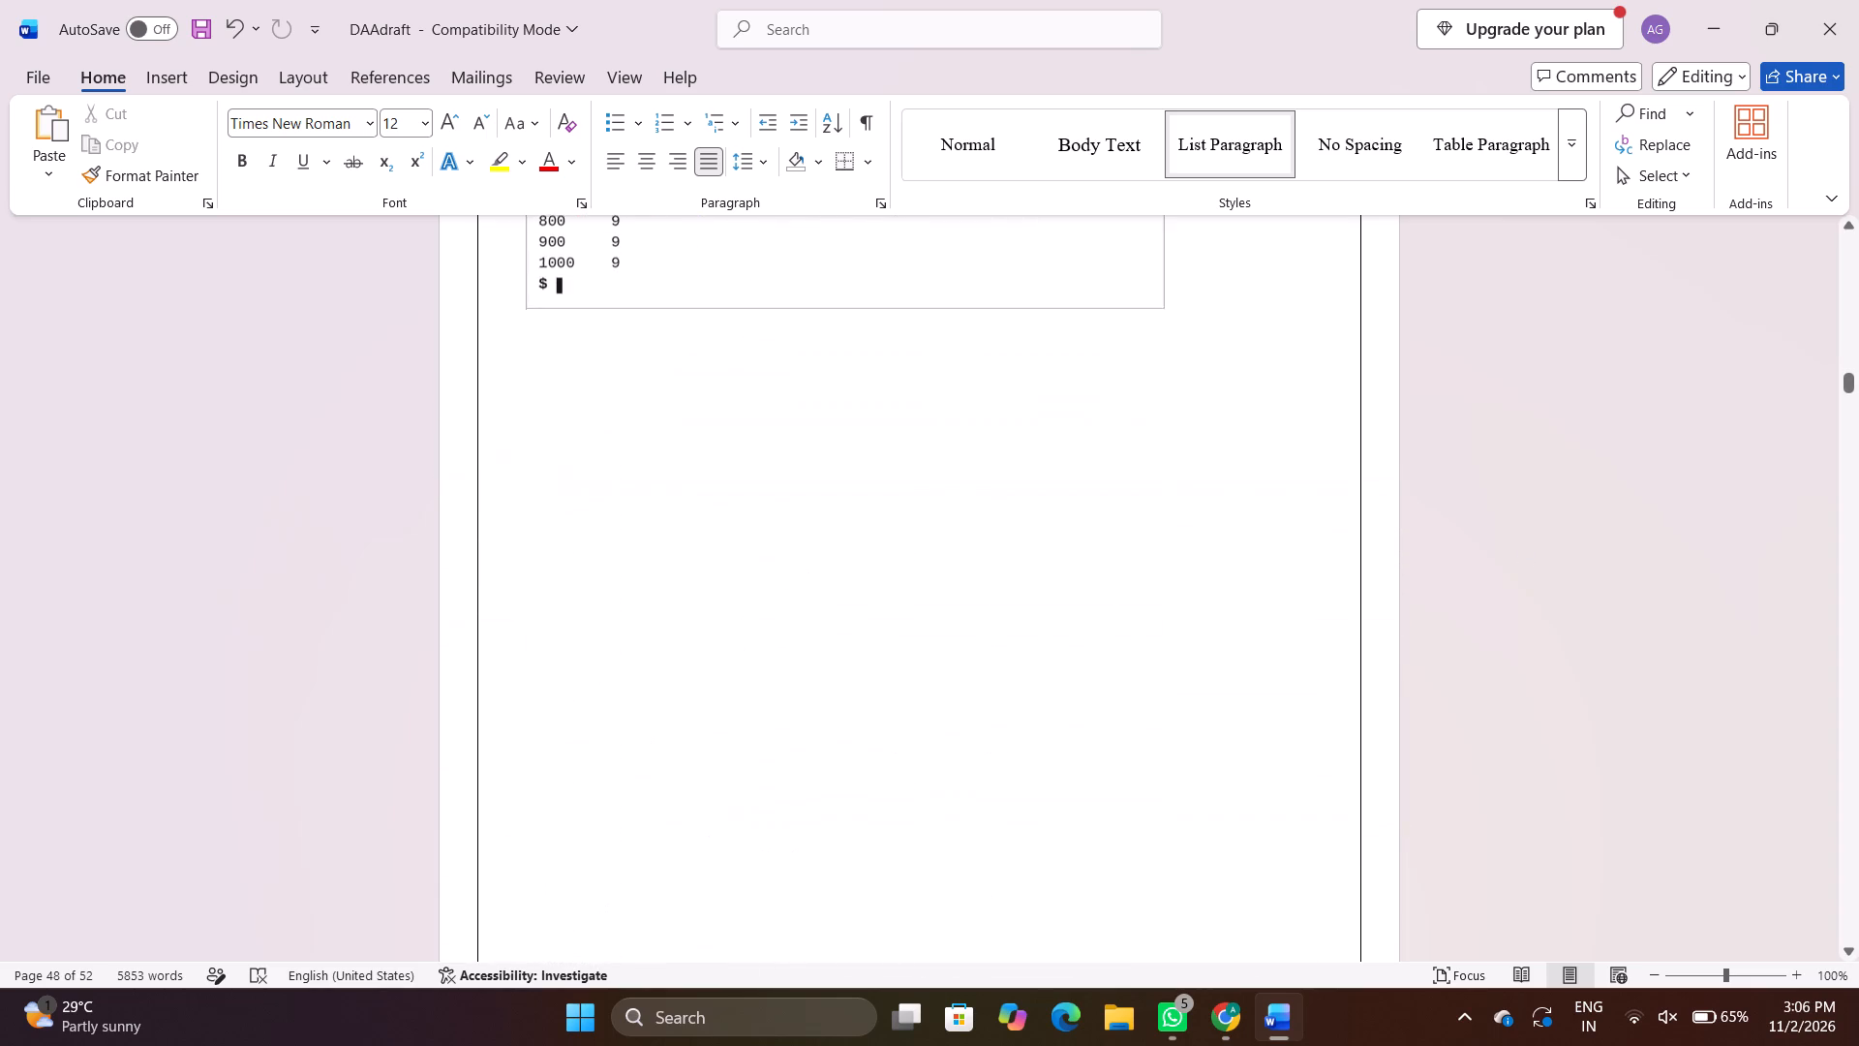
scroll(1521, 549, down, 7)
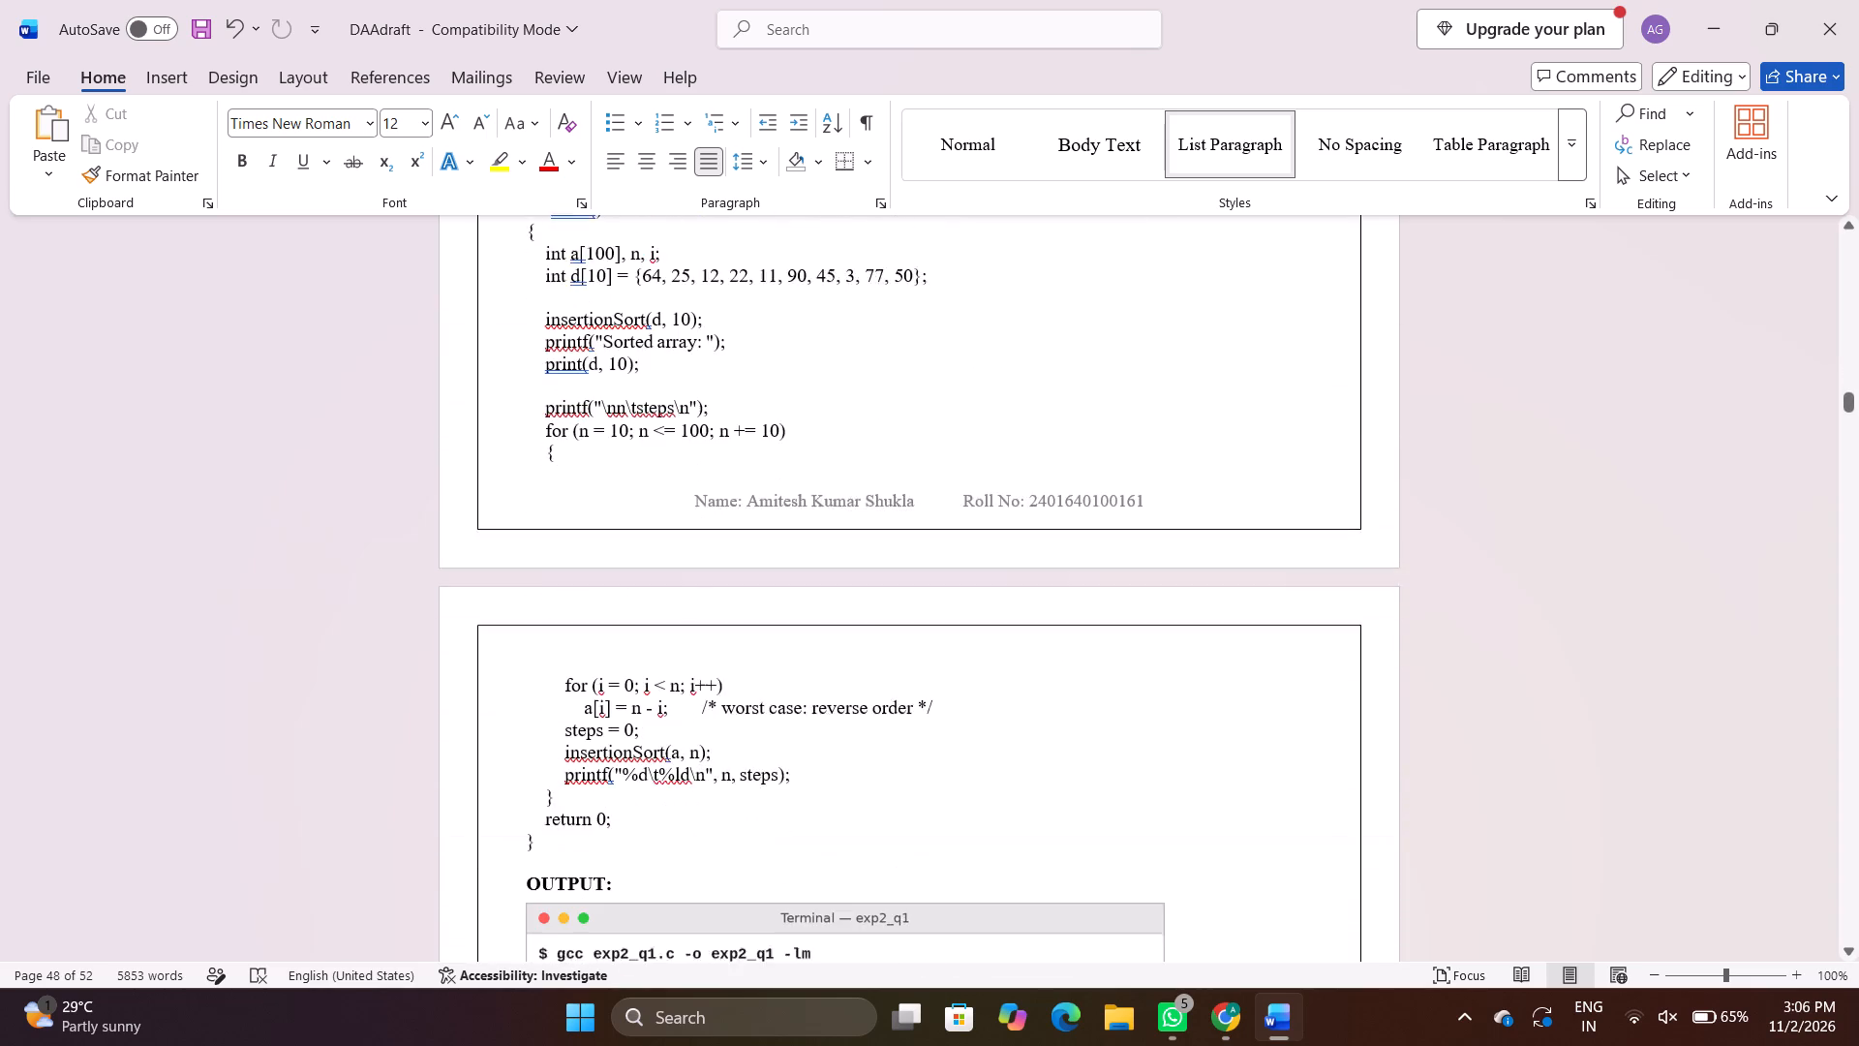
scroll(1521, 549, down, 2)
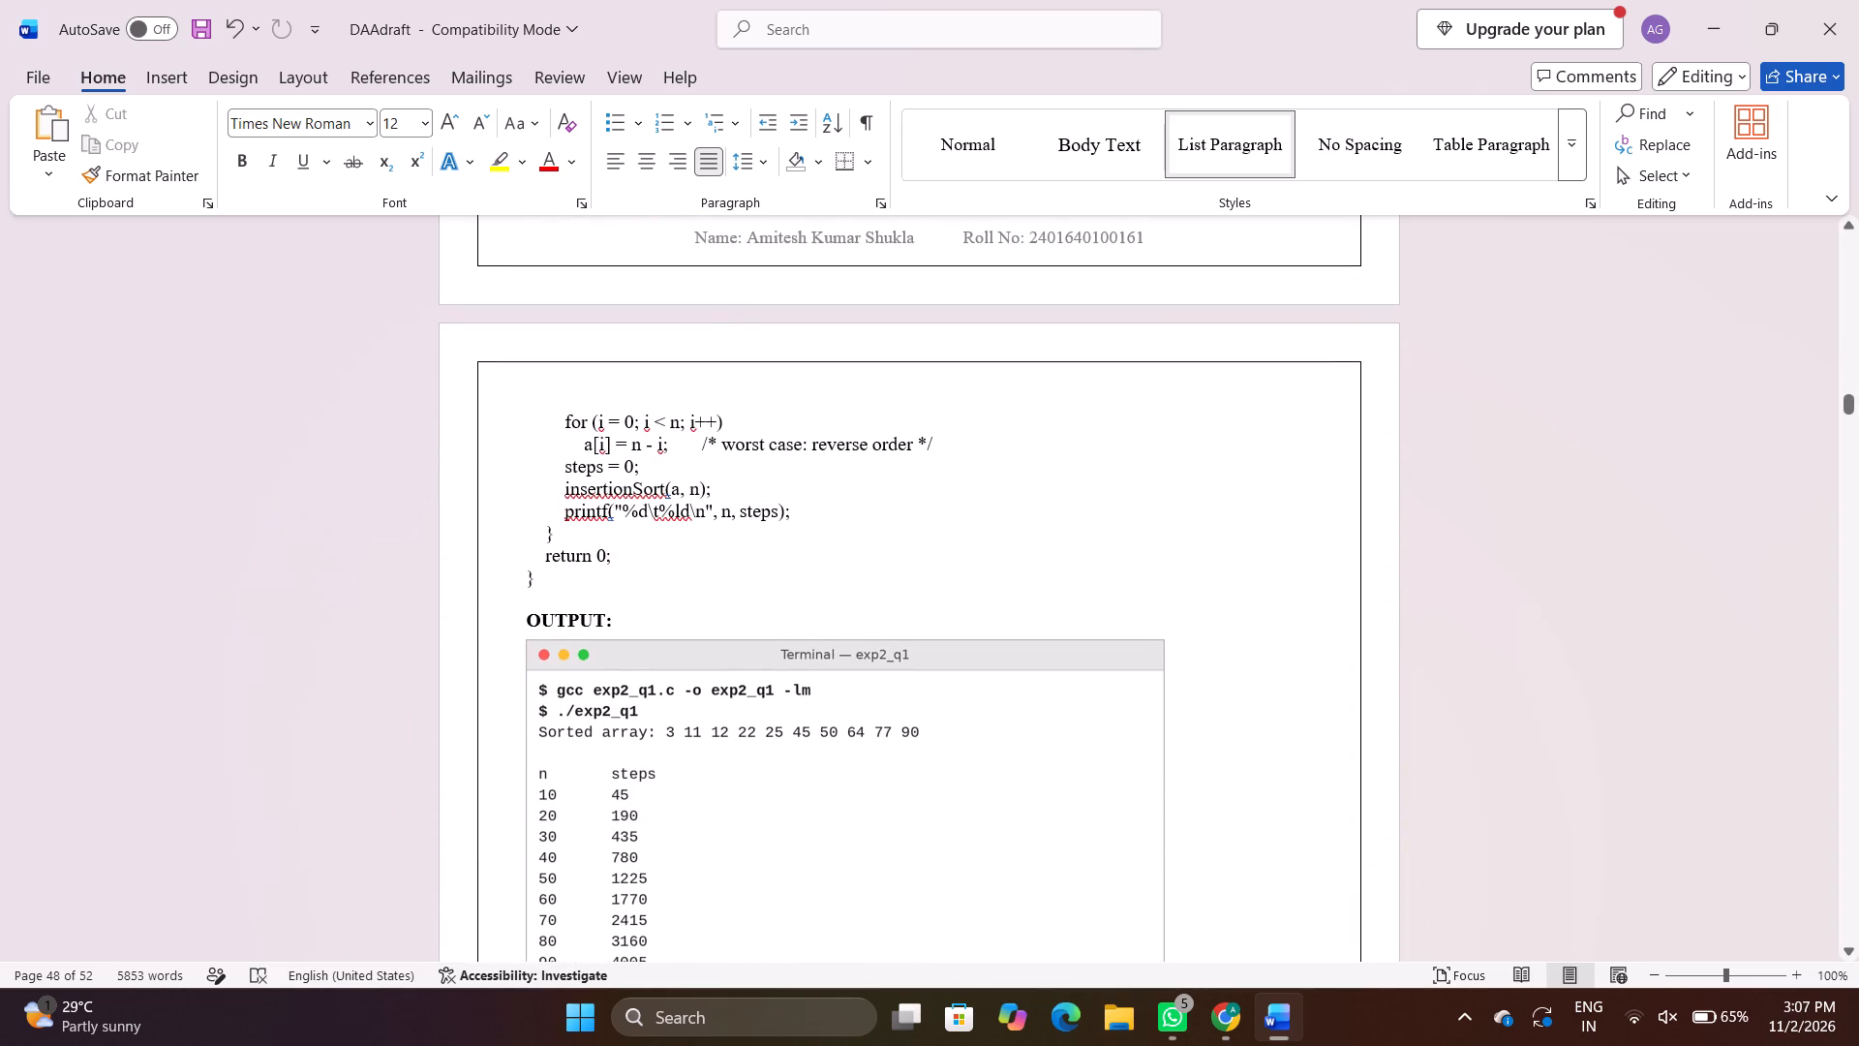
scroll(1521, 549, down, 14)
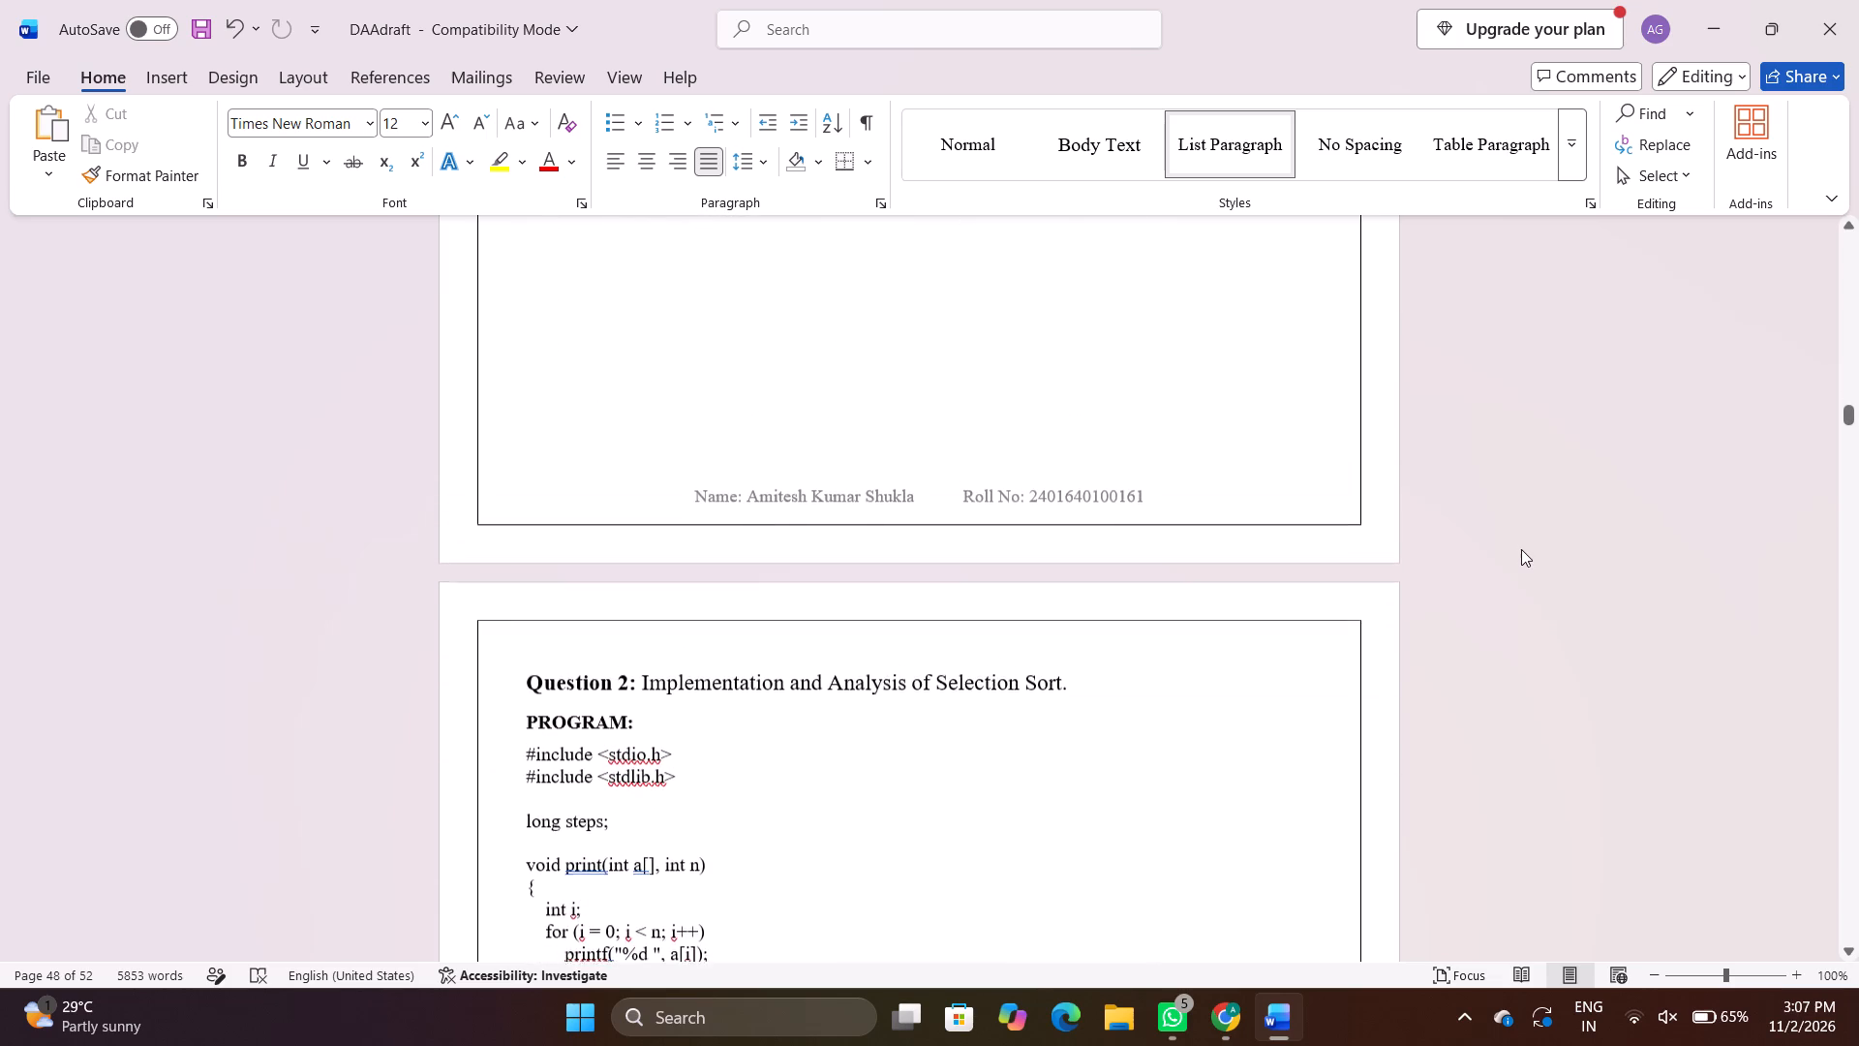
scroll(1521, 549, down, 1)
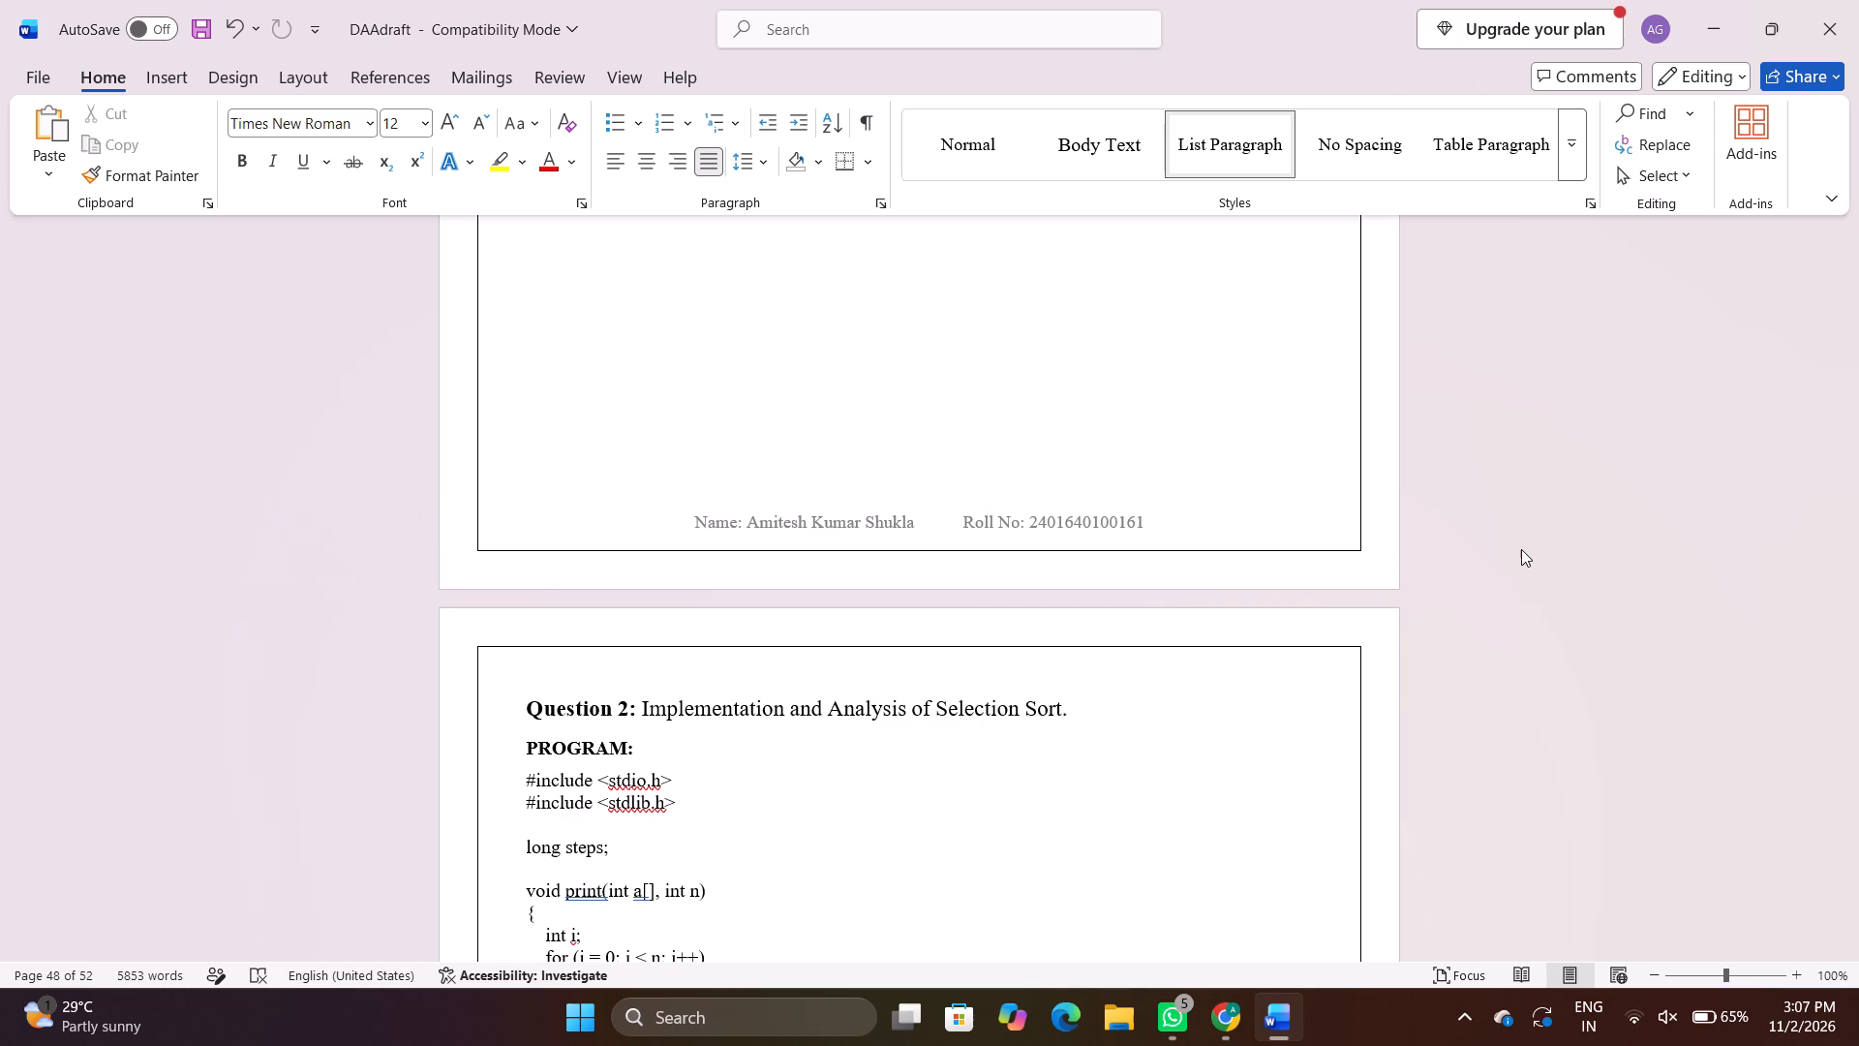
scroll(1521, 549, up, 1)
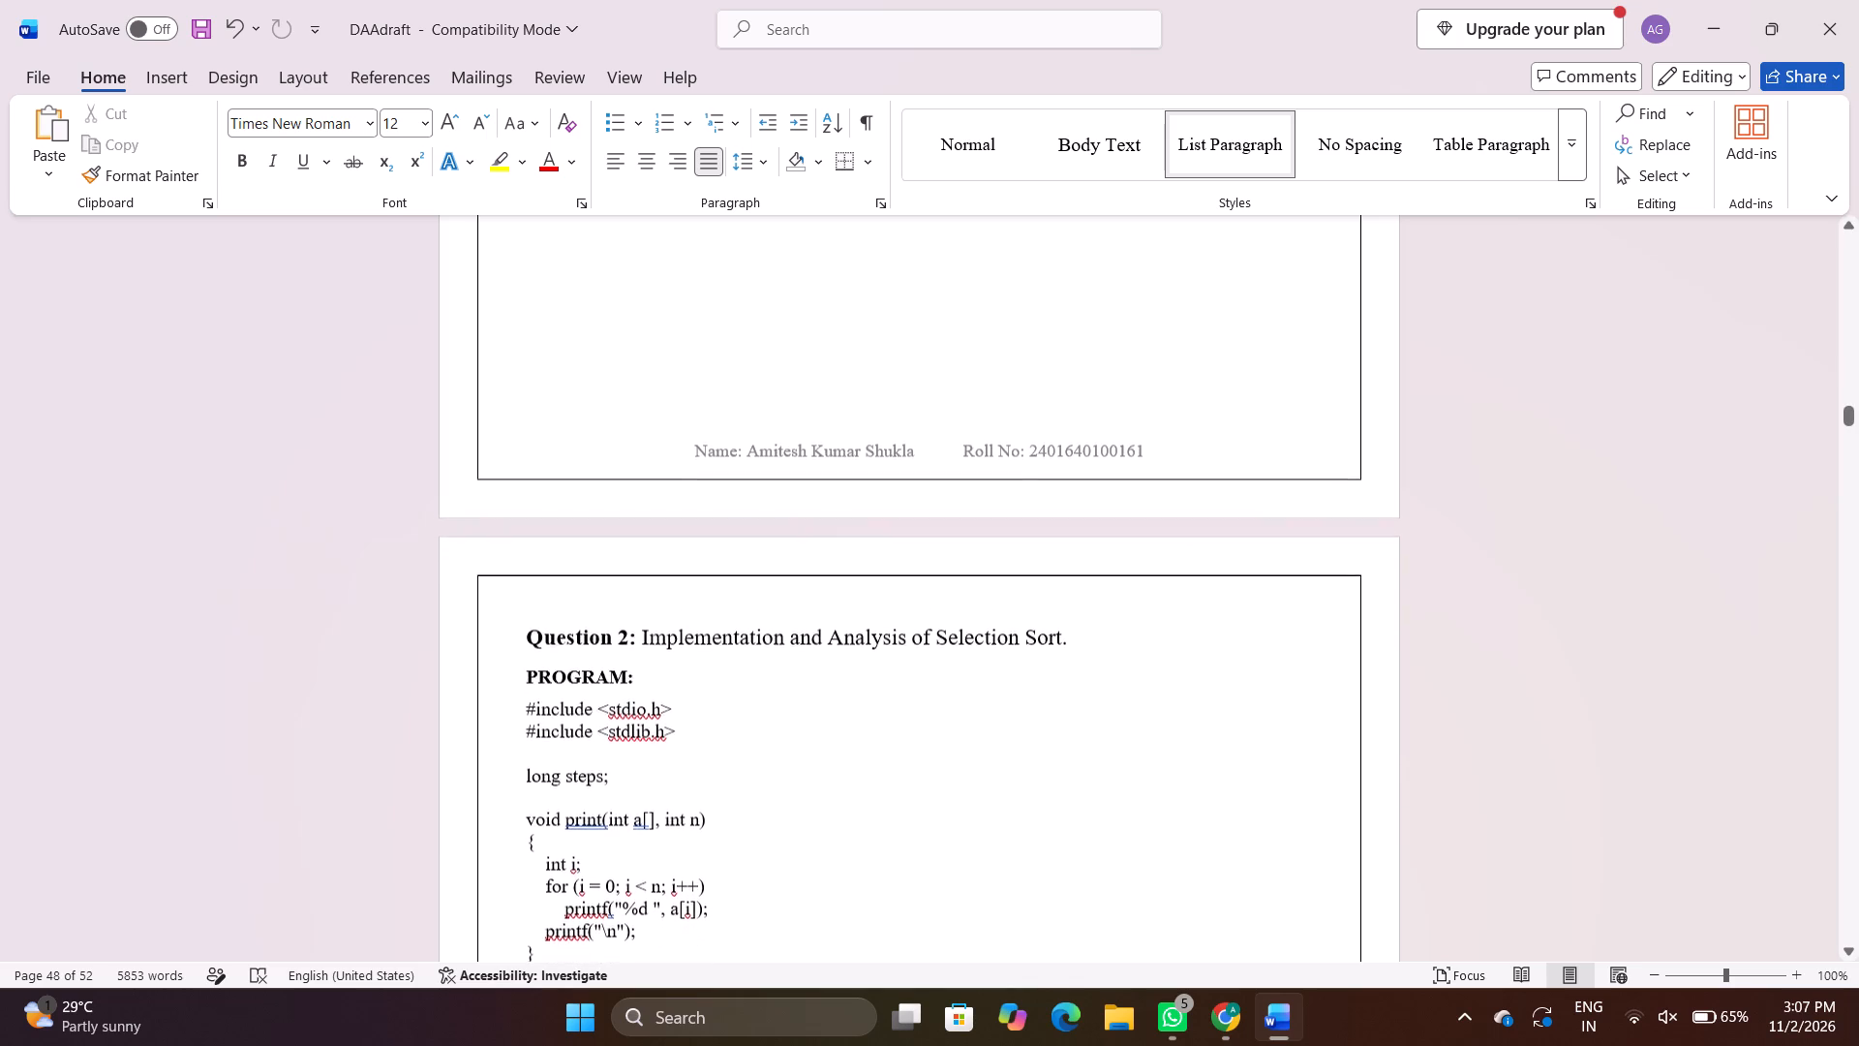
scroll(1521, 549, up, 1)
drag(1521, 549, 1492, 640)
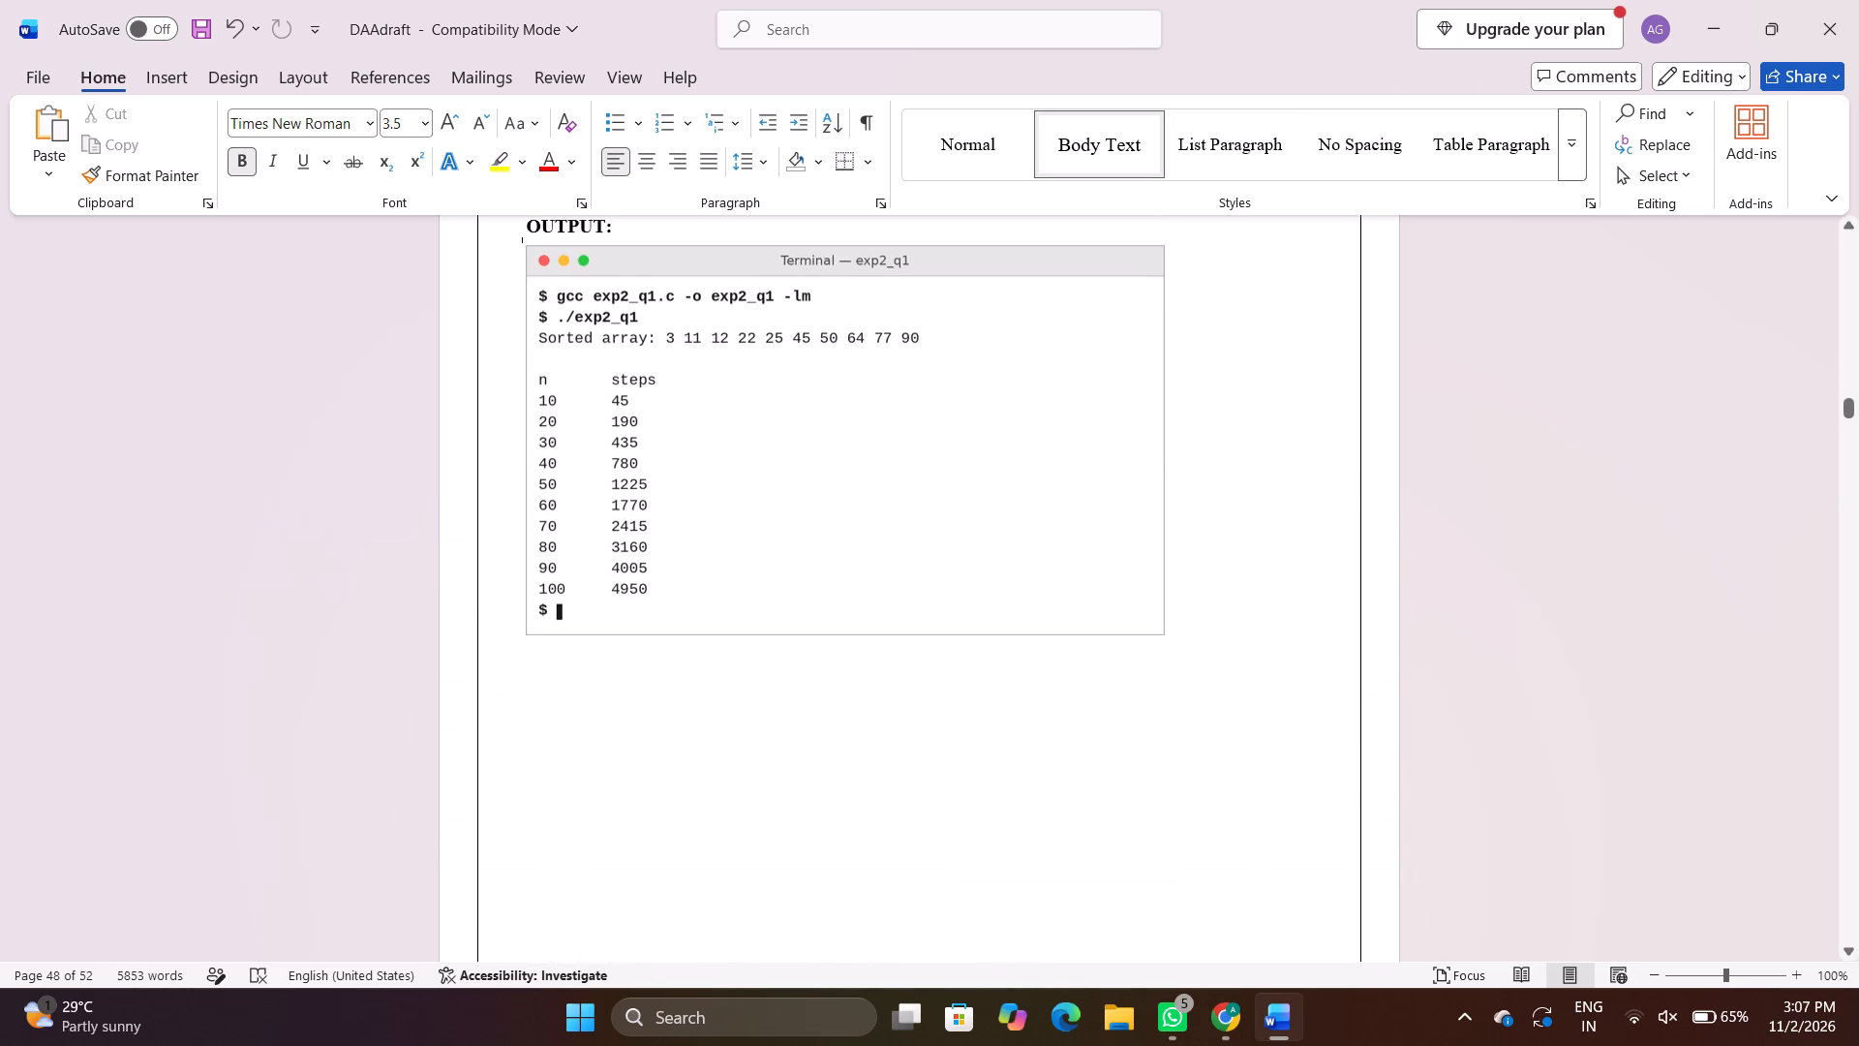
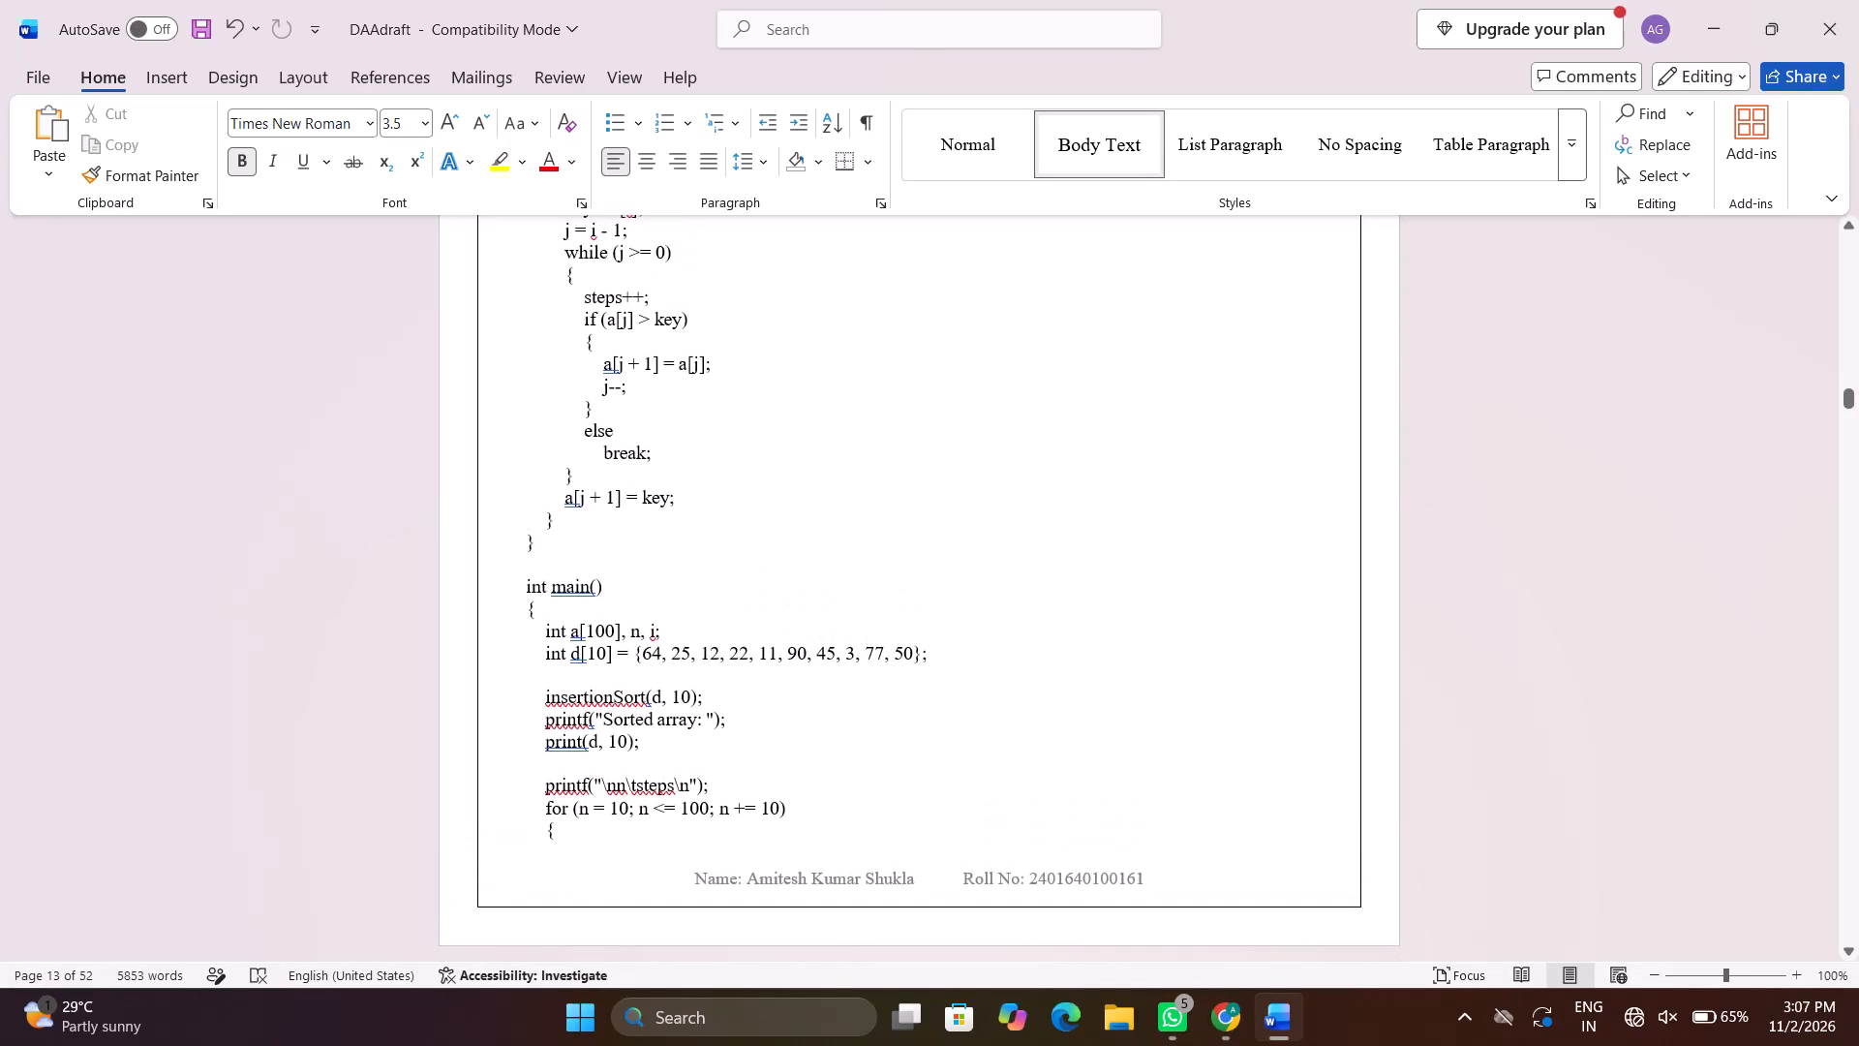
Check the footer placement on the pages from the Experiment 2 insertion sort program back to the Experiment 1 binary search program.
scroll(1501, 783, up, 8)
scroll(1501, 783, down, 1)
scroll(1501, 783, up, 1)
scroll(1501, 783, down, 1)
scroll(1501, 783, up, 1)
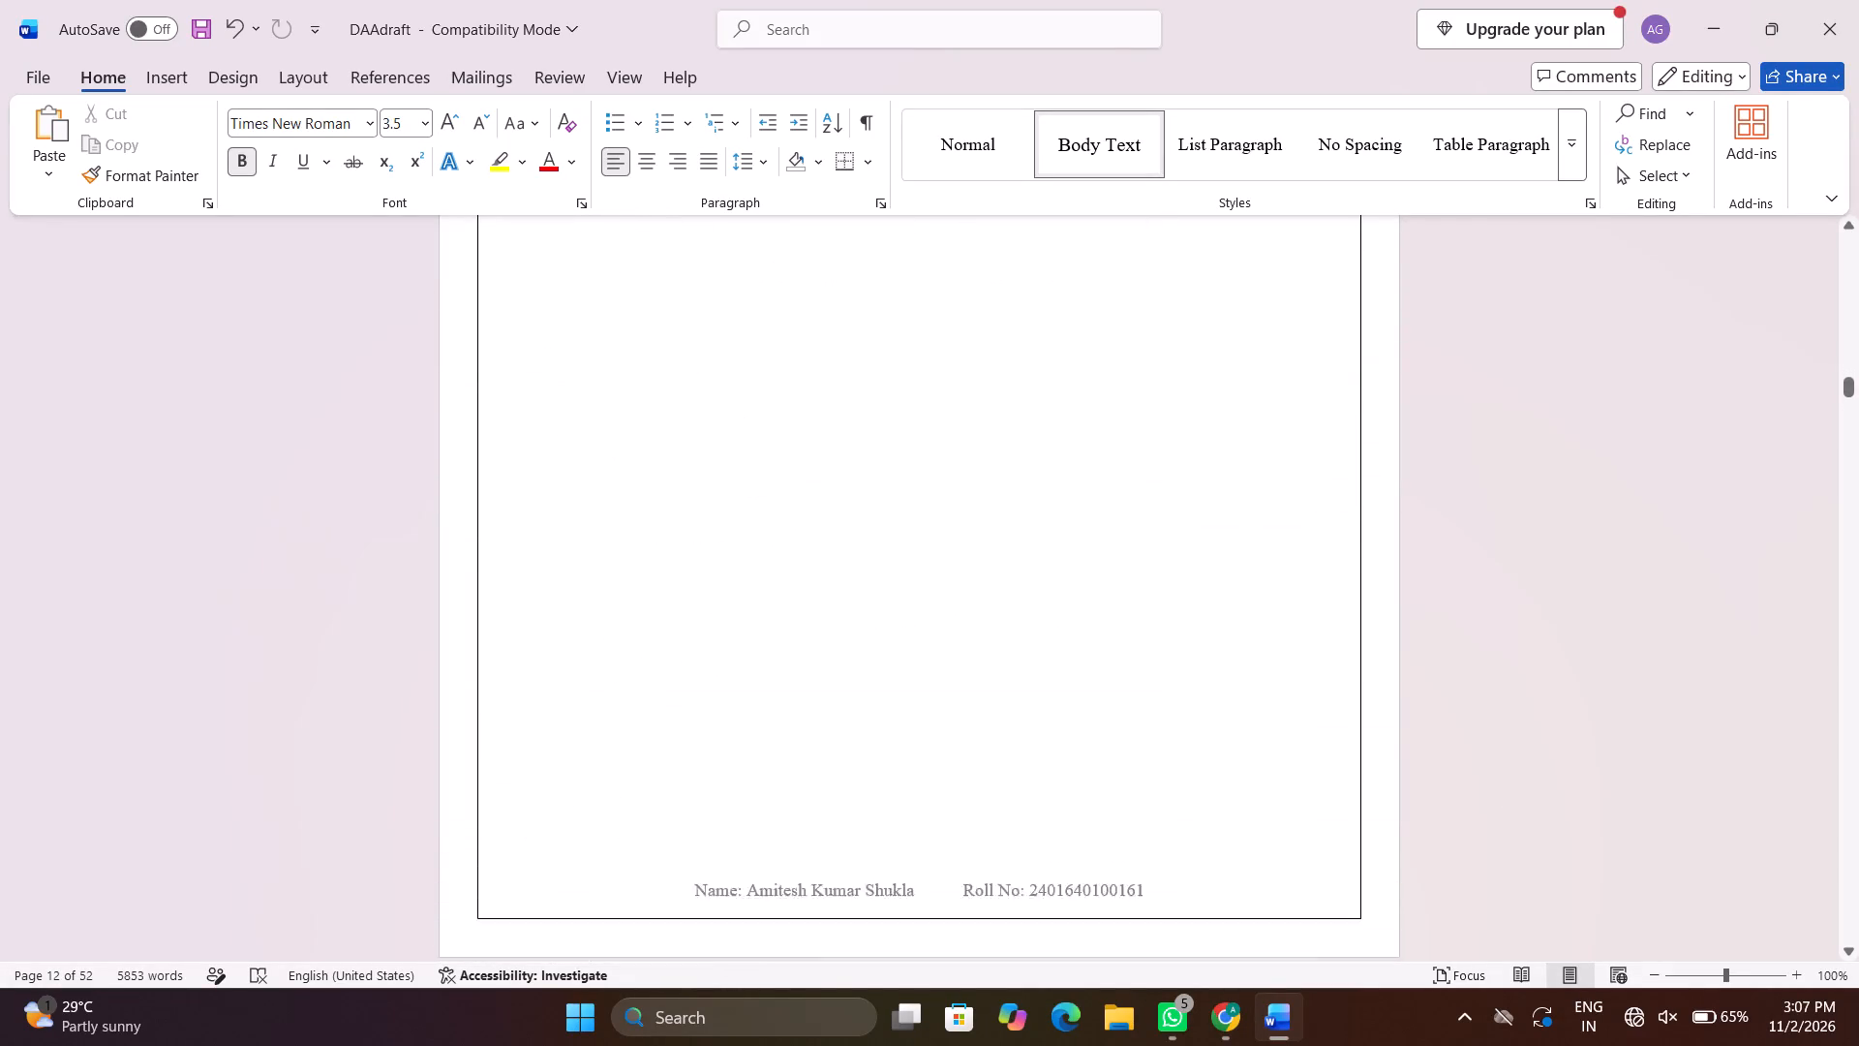
scroll(1501, 783, up, 1)
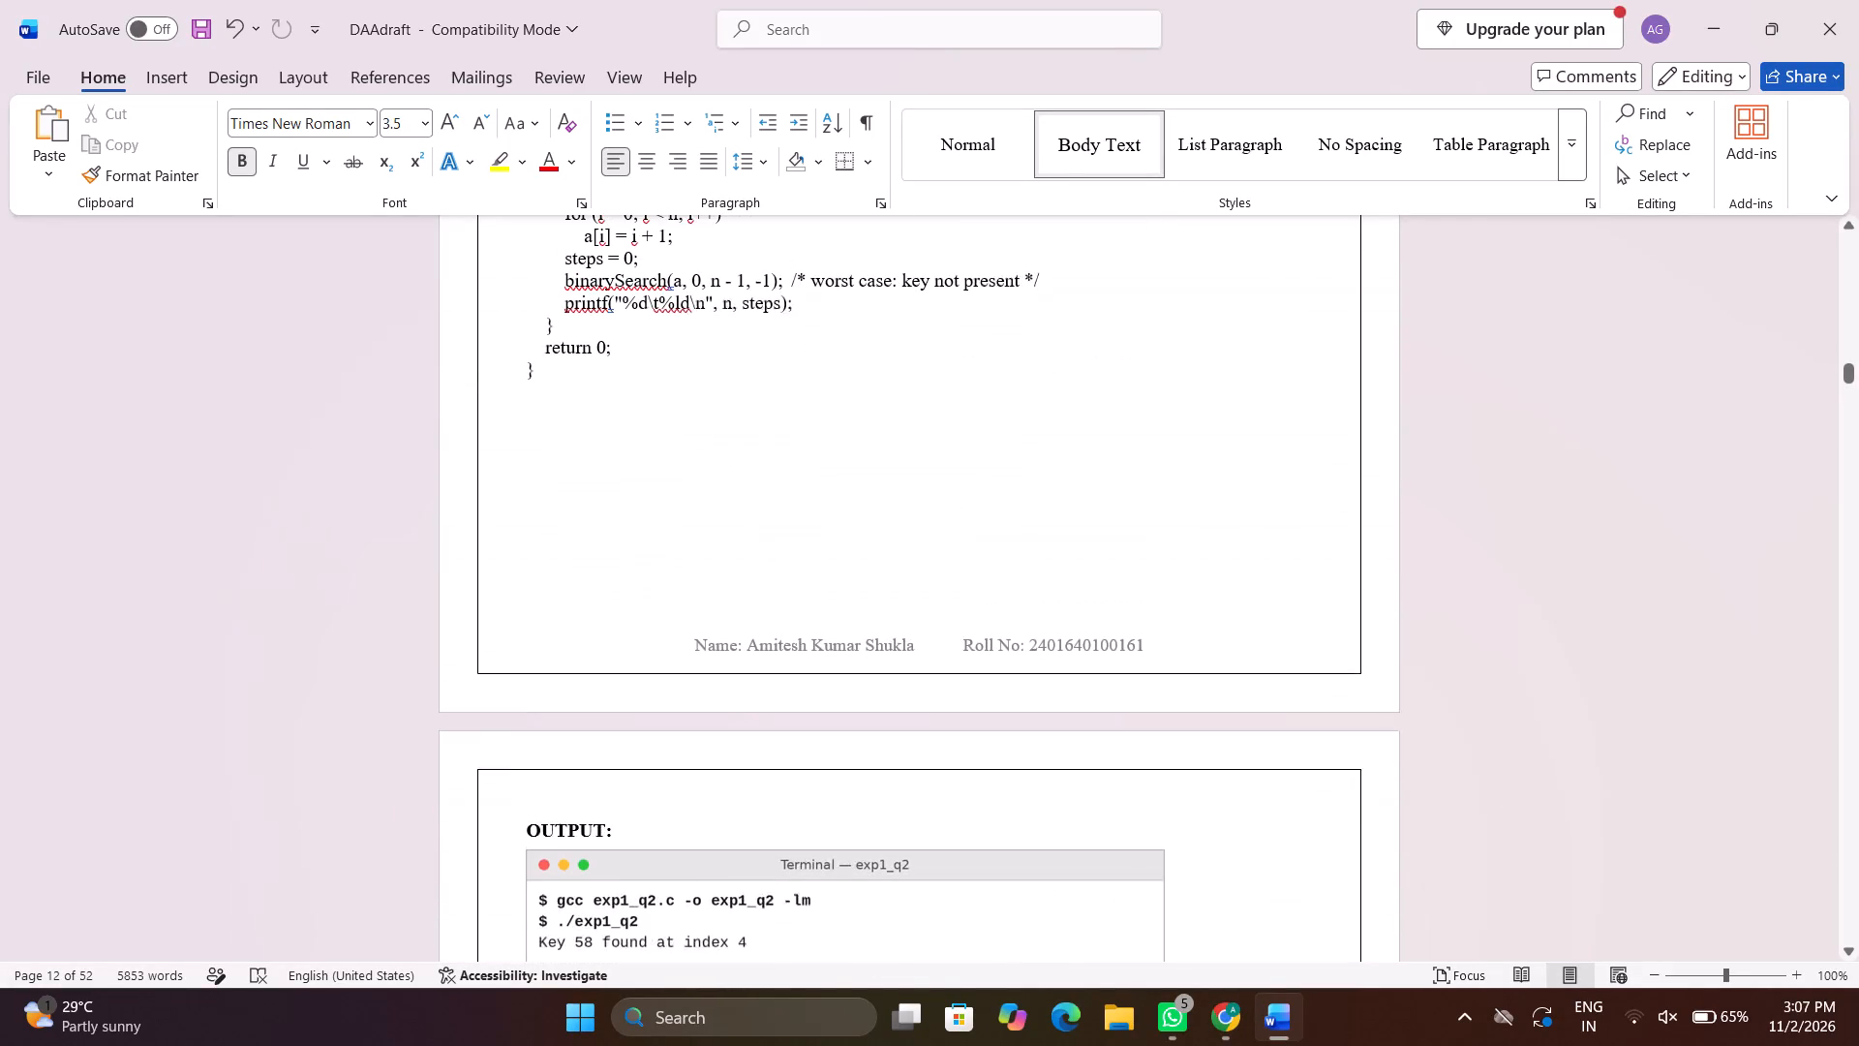
scroll(1501, 783, up, 2)
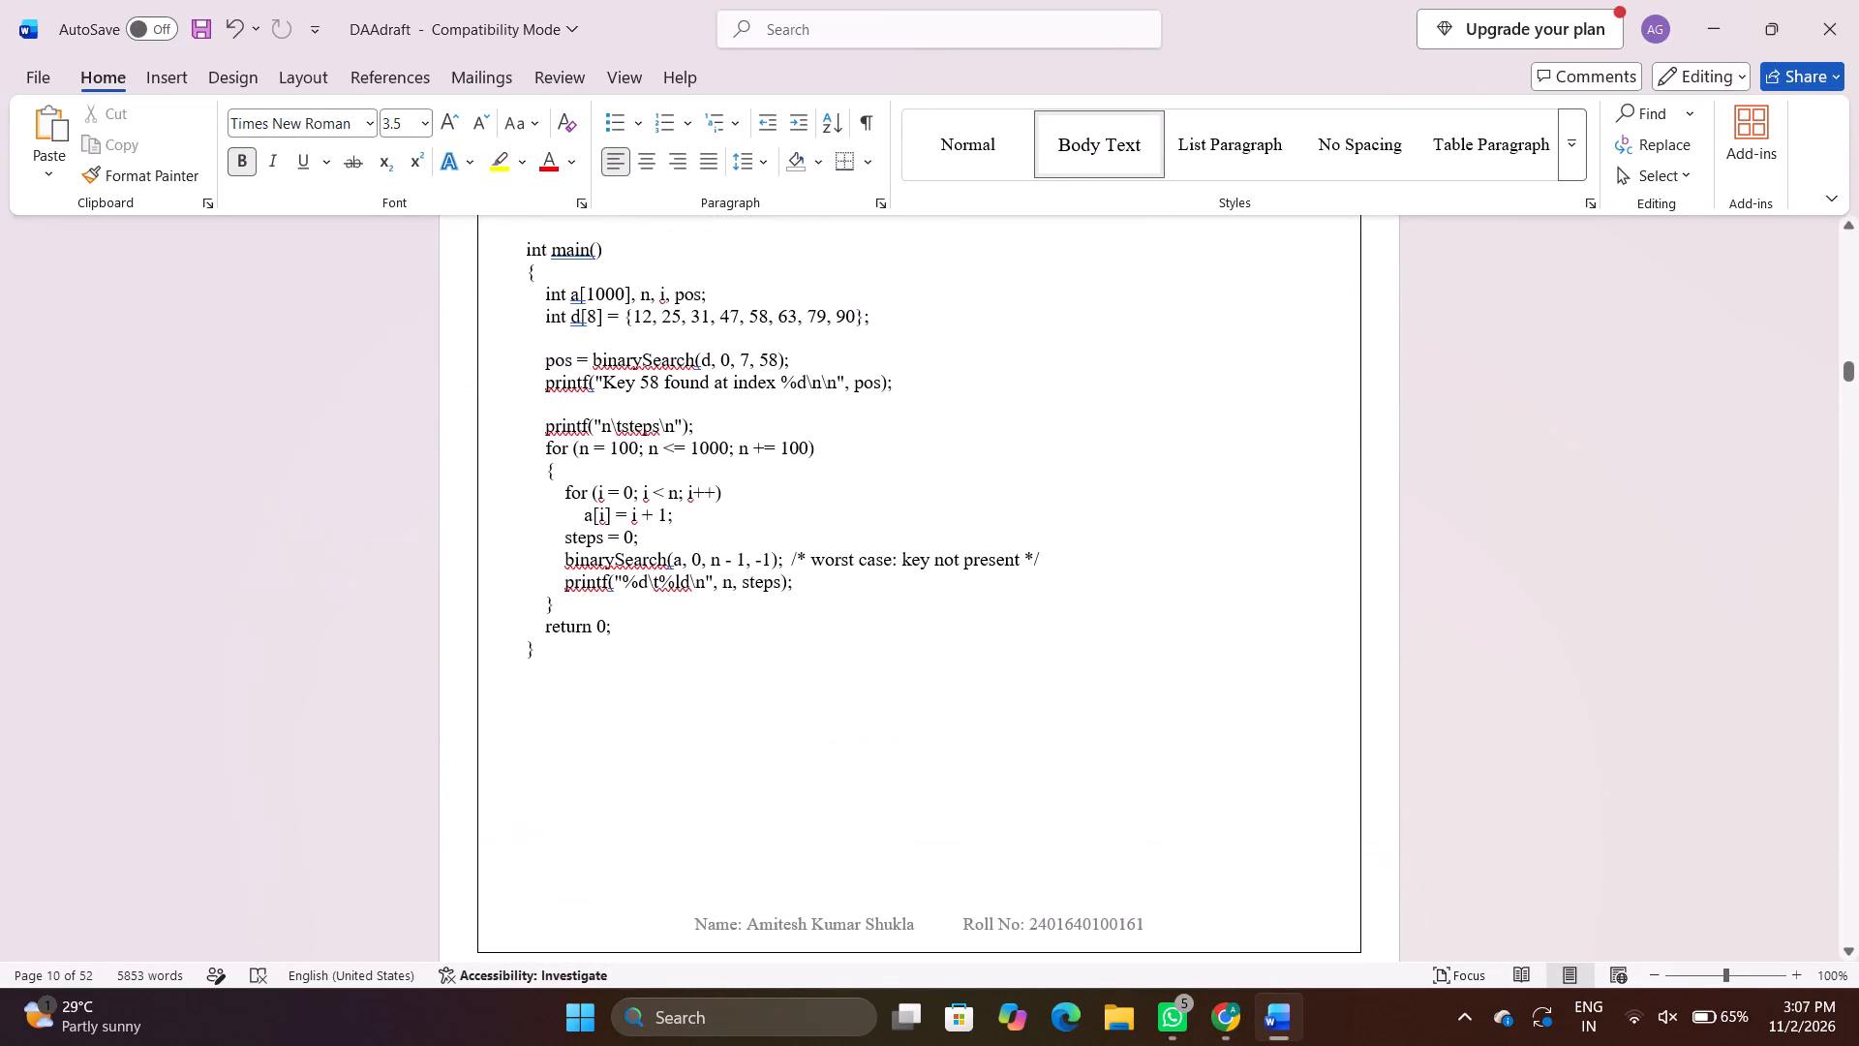
Print the whole document to PDF with Microsoft Print to PDF, saving it on the Desktop as DAA_Amitesh.
key(ctrl+p)
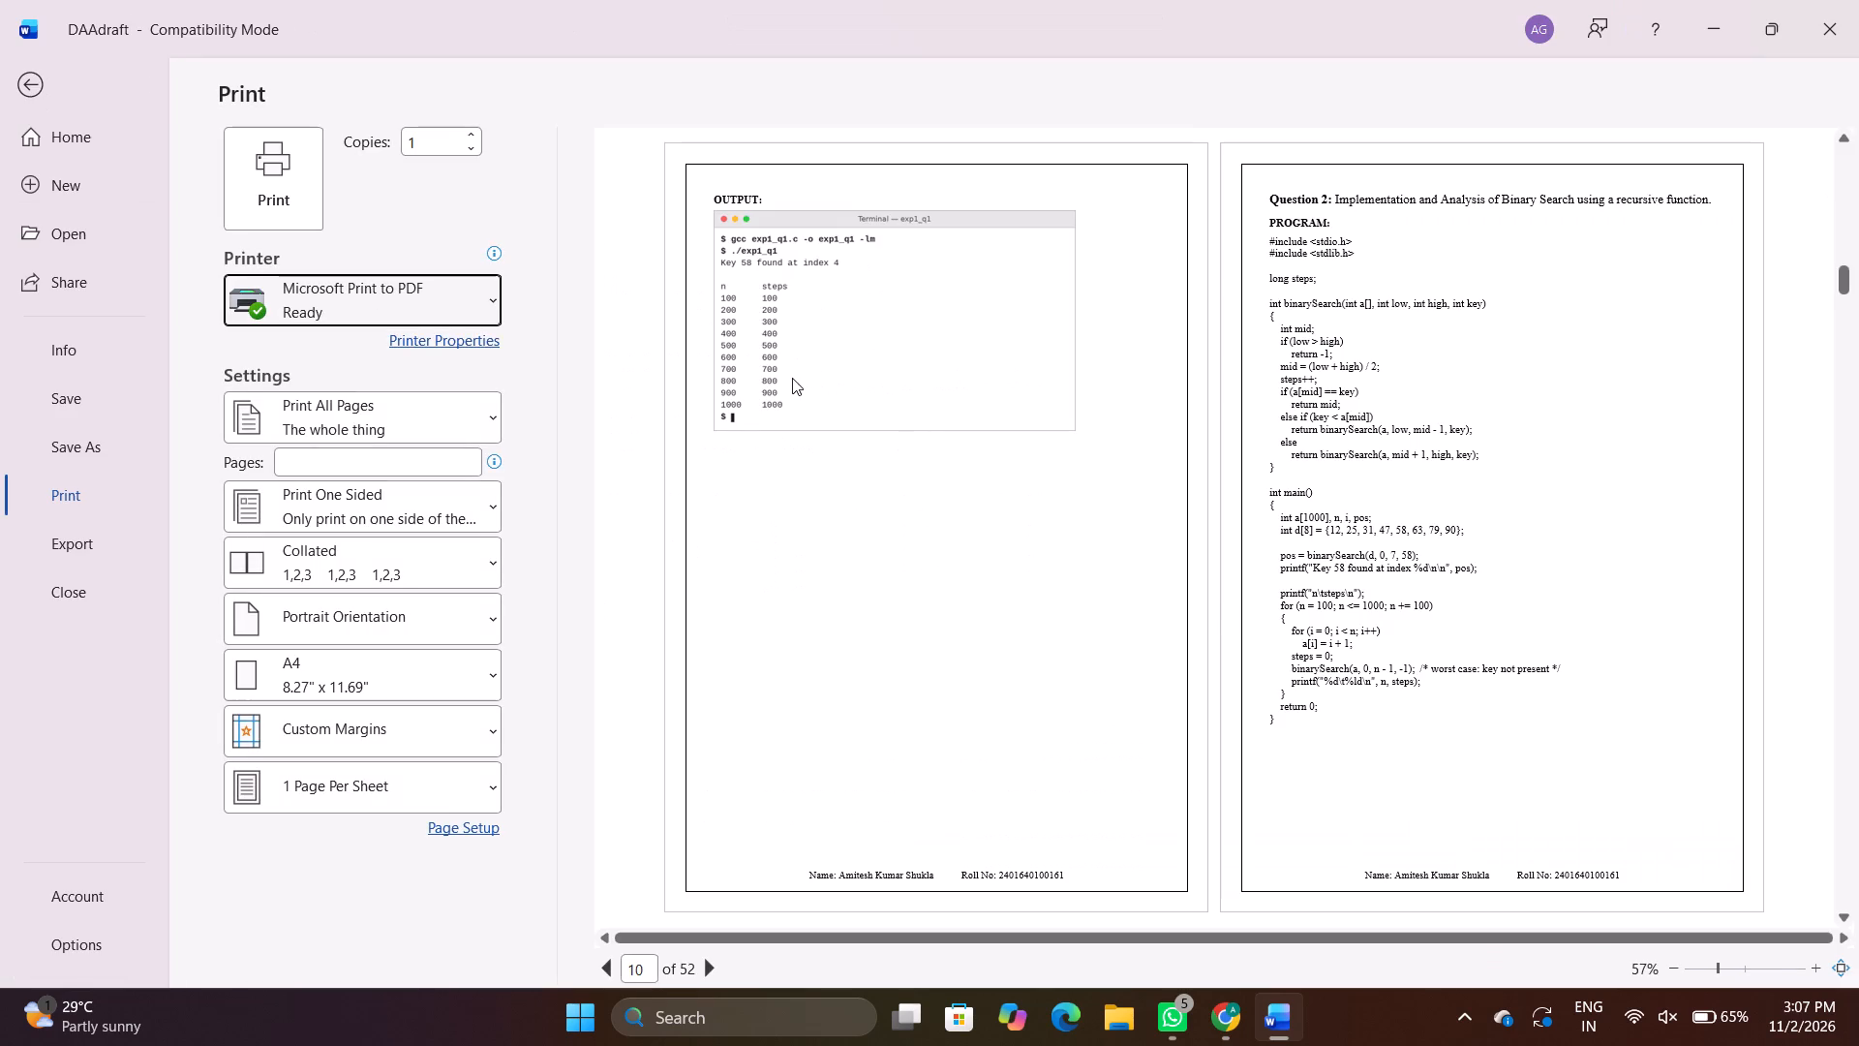
click(304, 216)
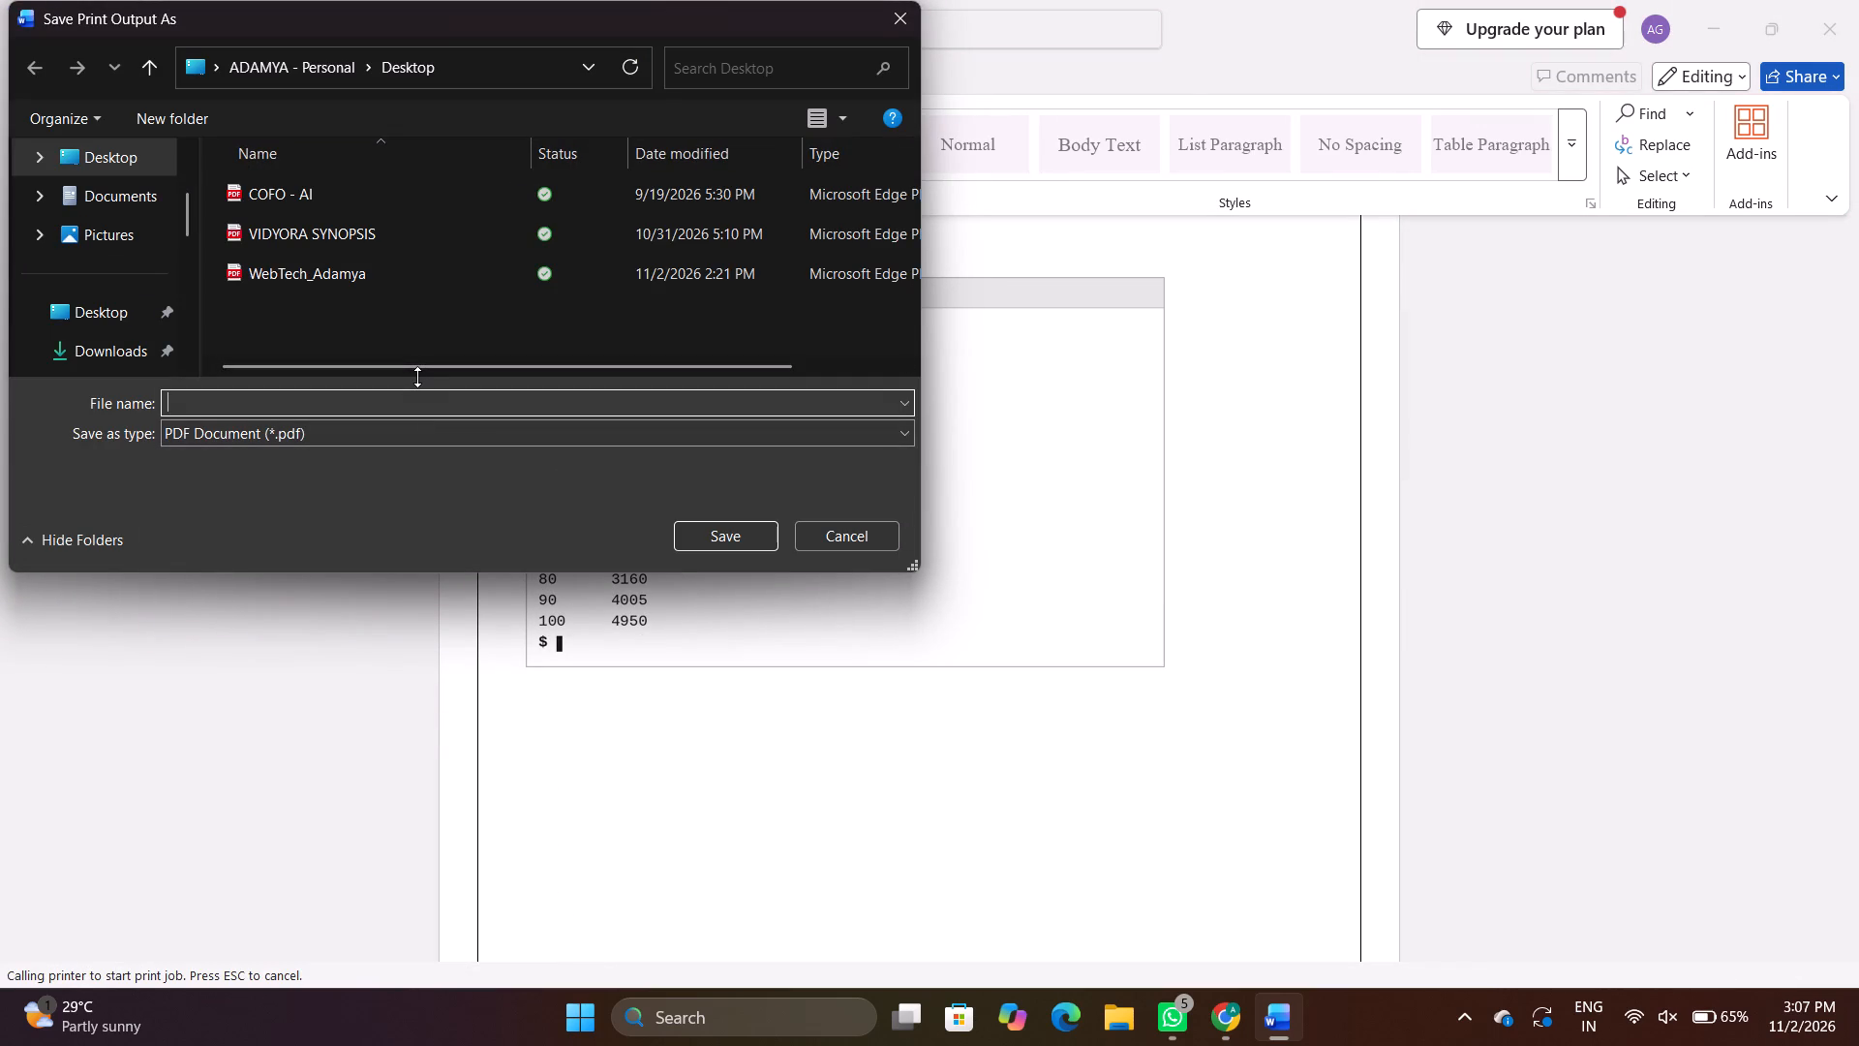
text(DAA)
text(_Amitw)
key(BackSpace)
text(esh)
key(Return)
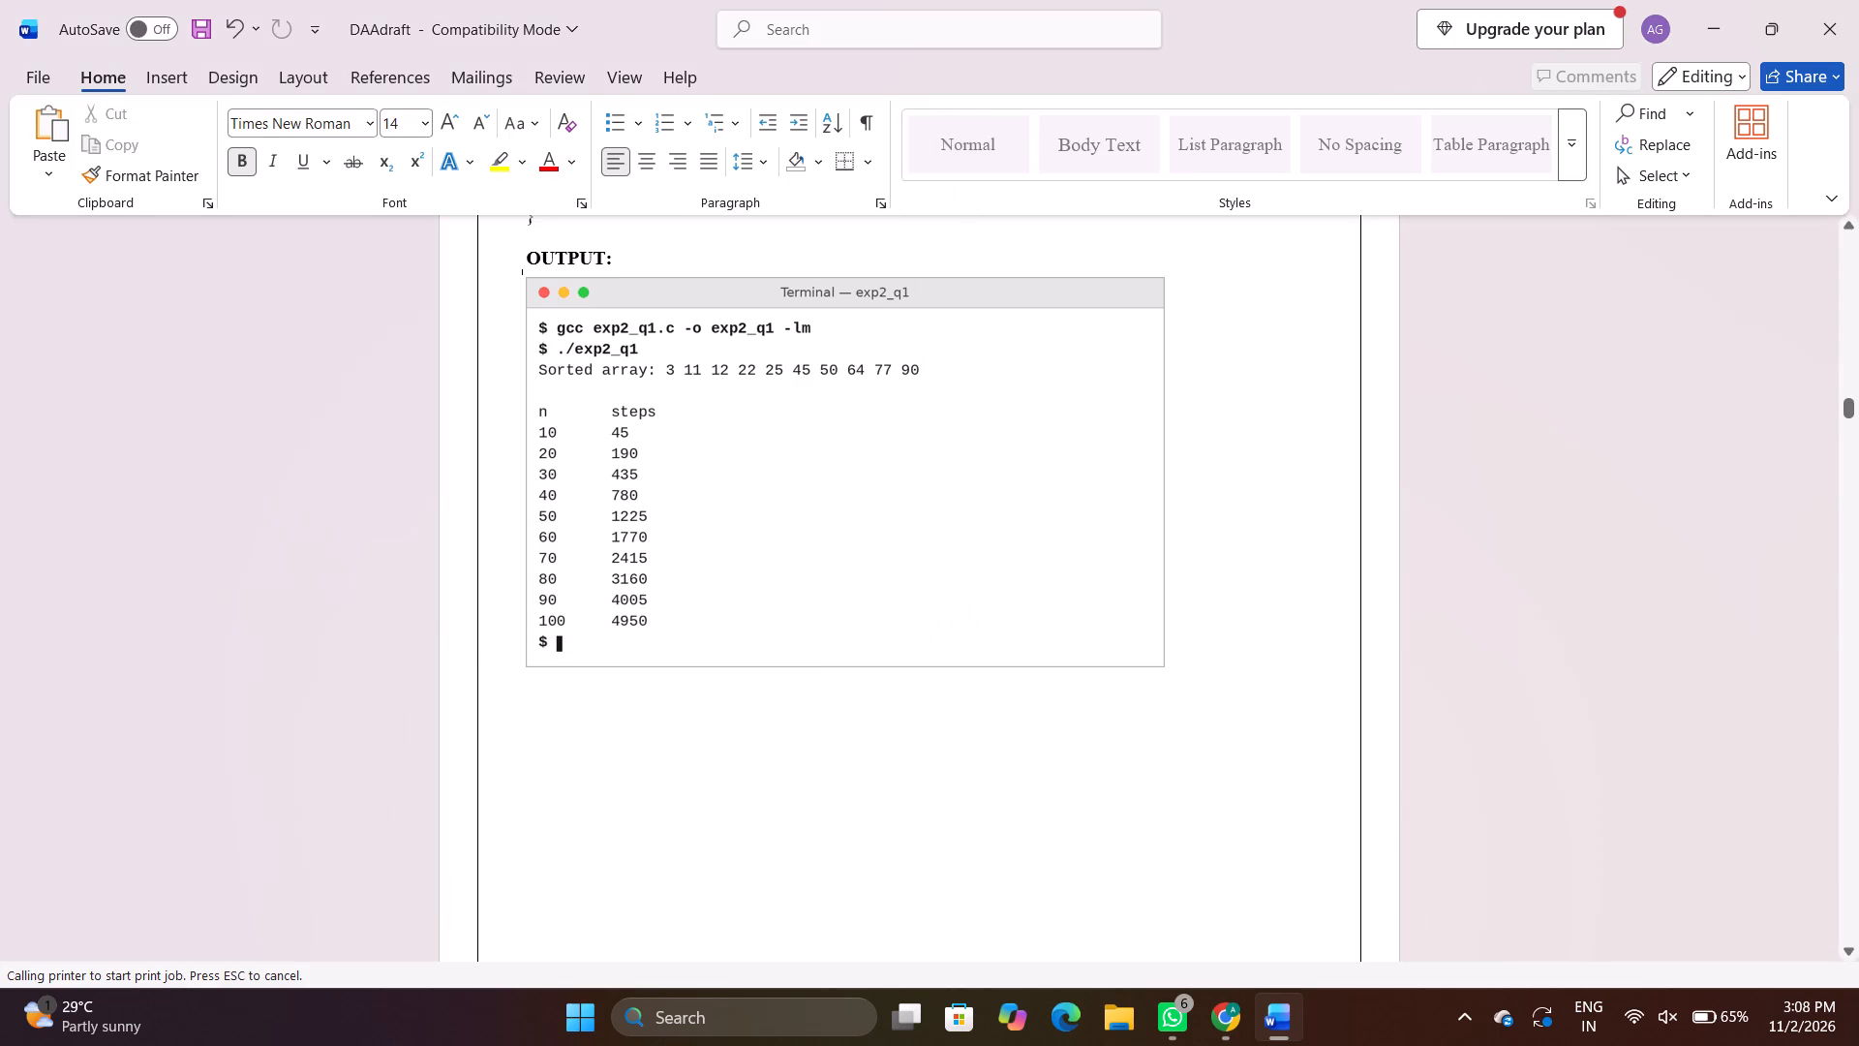
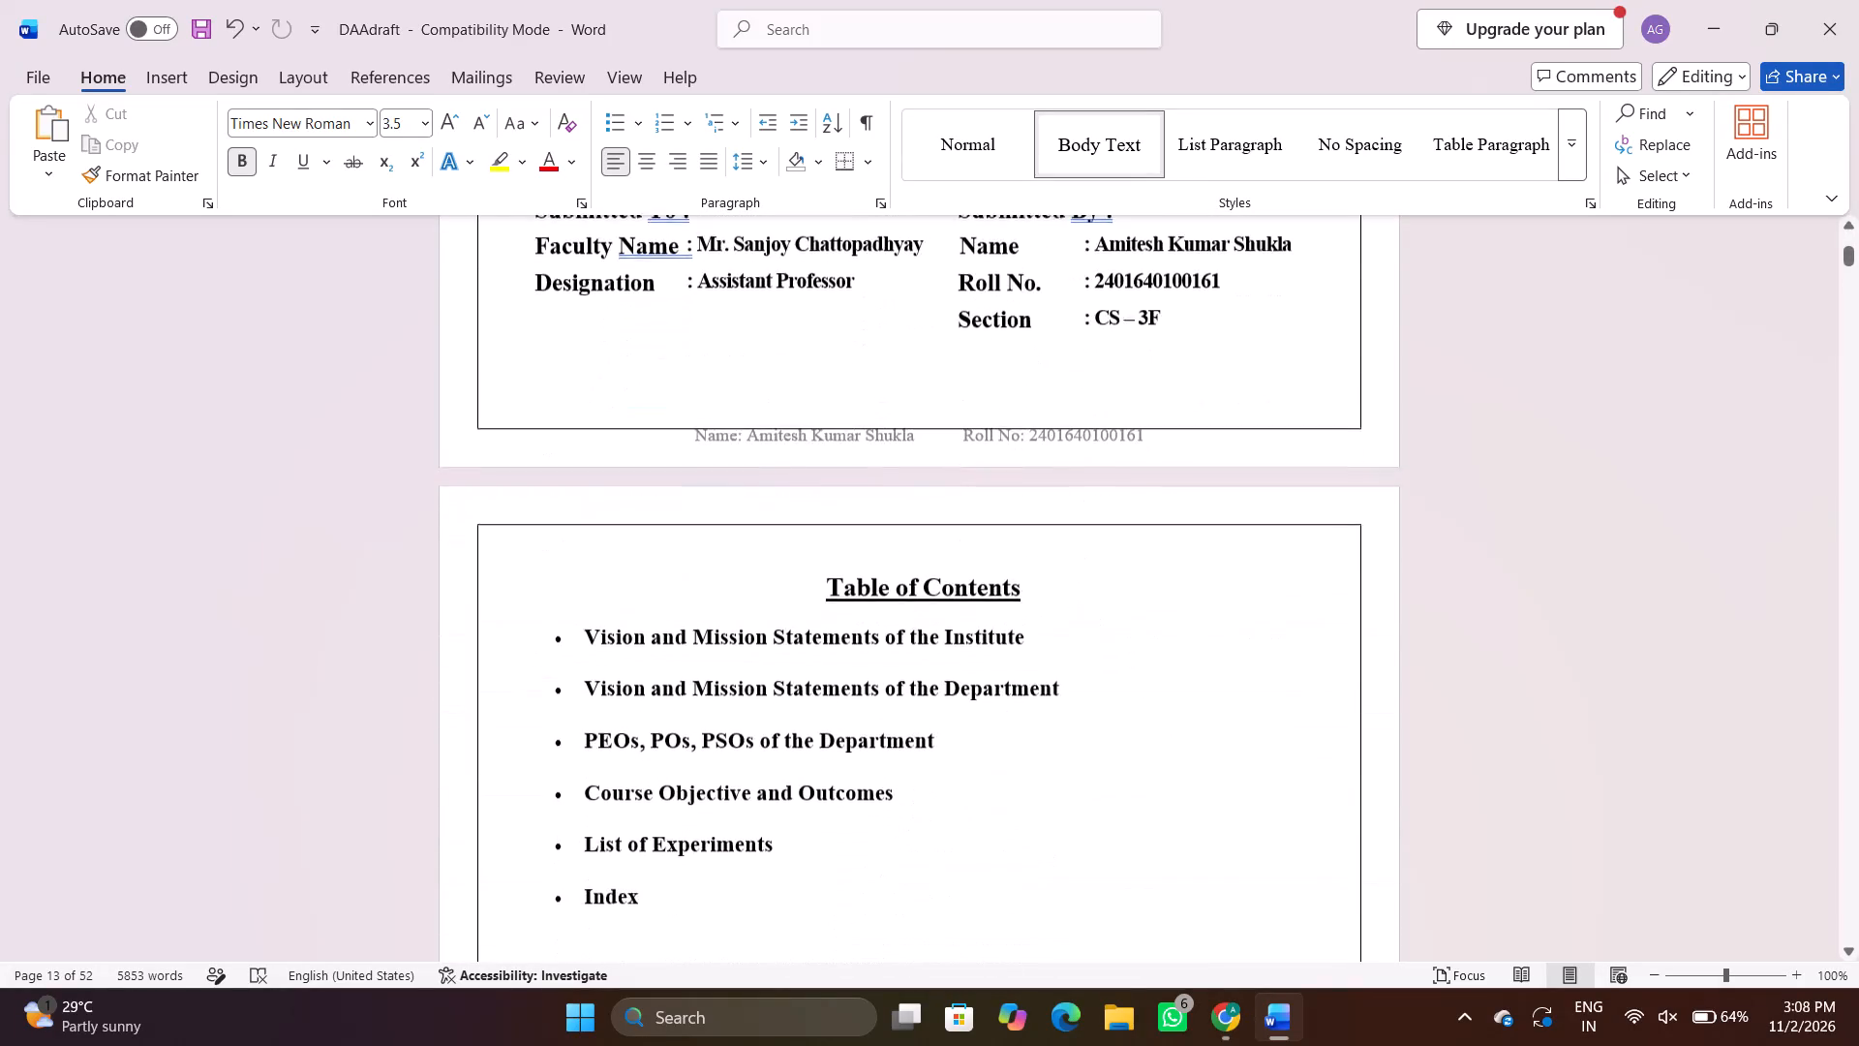
Set the cover page footer's distance from the bottom edge to 0.4" and return to the document body.
double_click(1181, 566)
double_click(1181, 566)
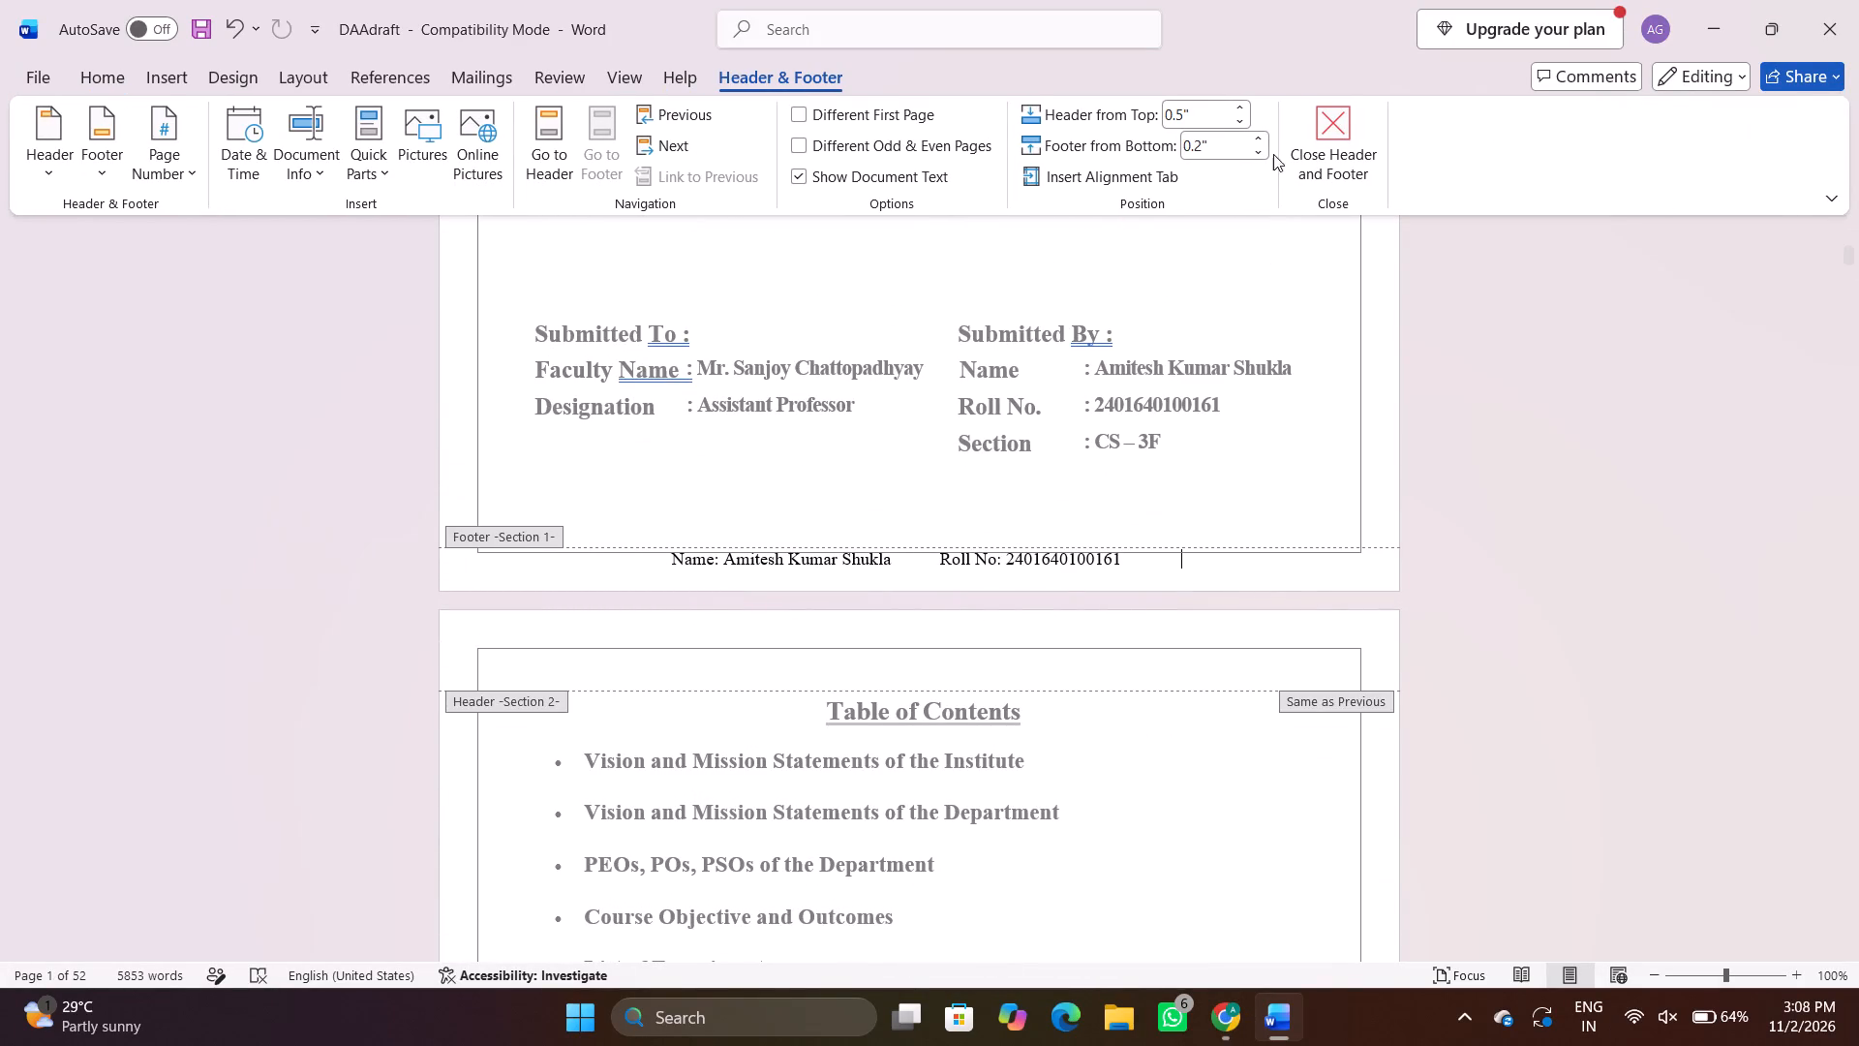
click(1267, 147)
double_click(1260, 139)
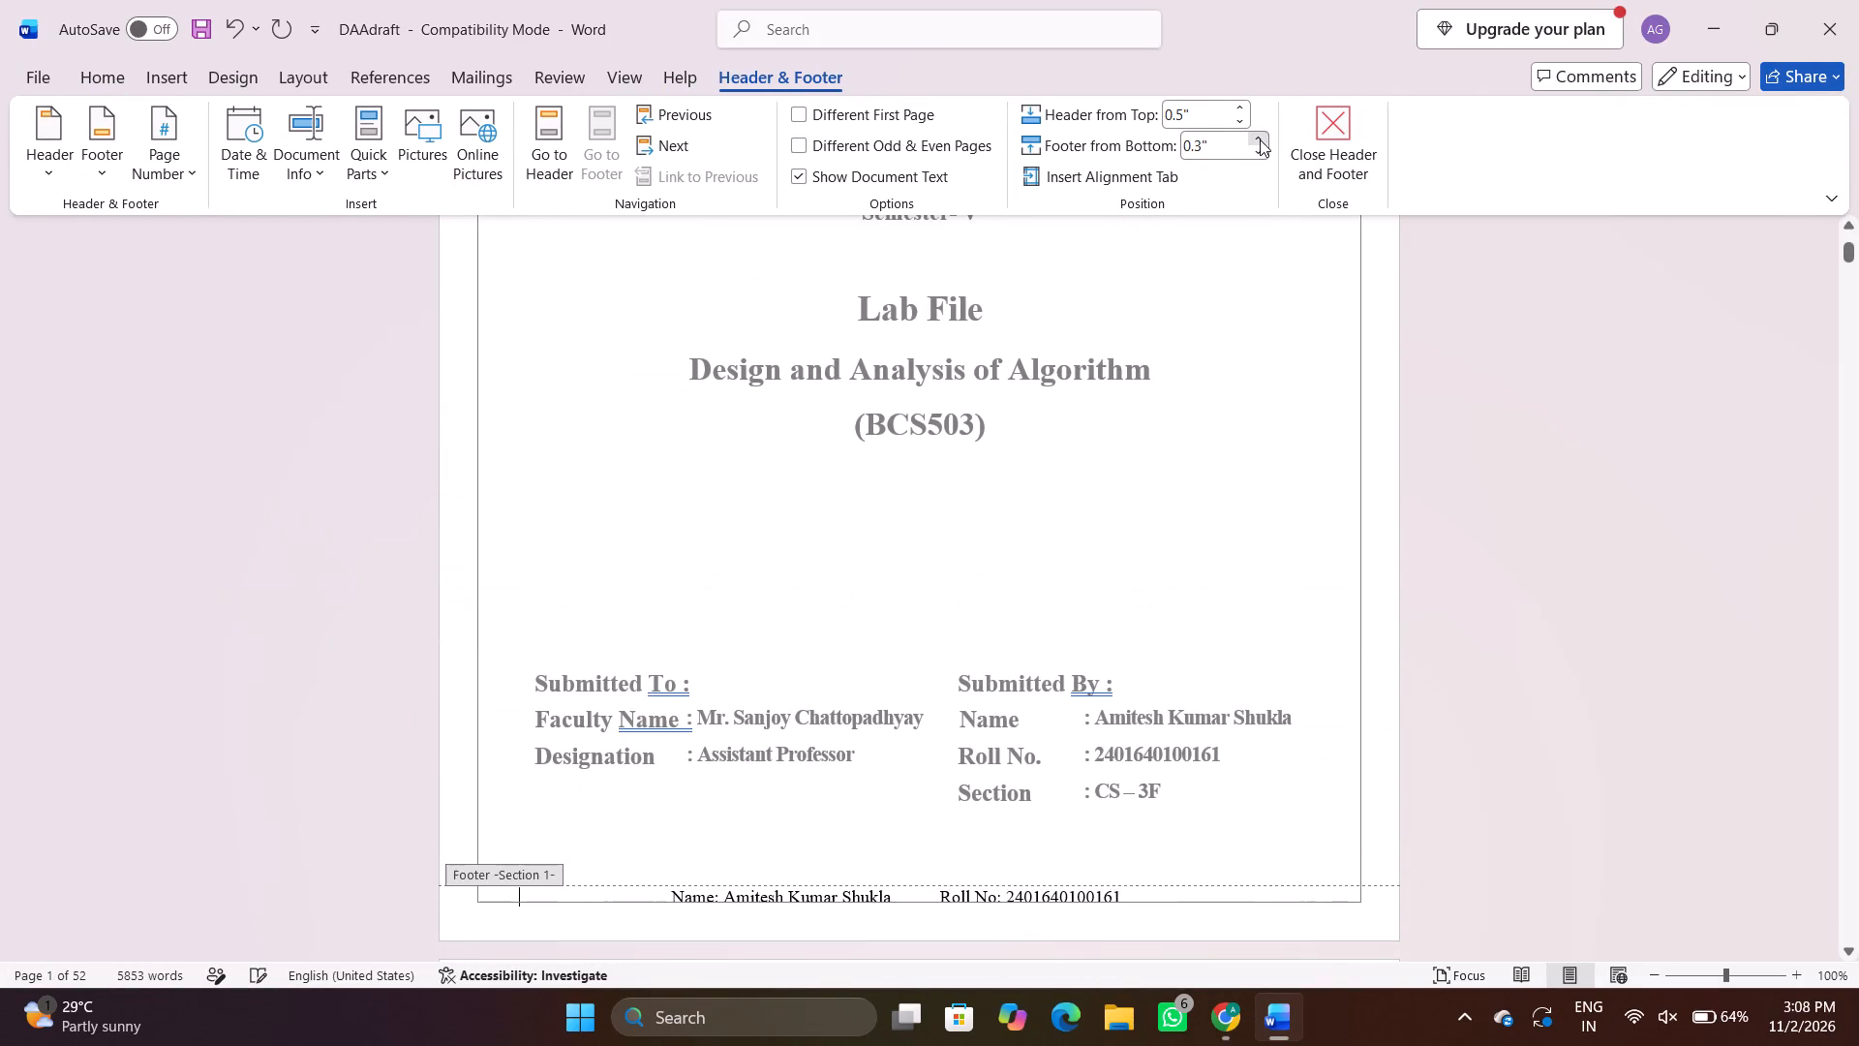
click(1260, 139)
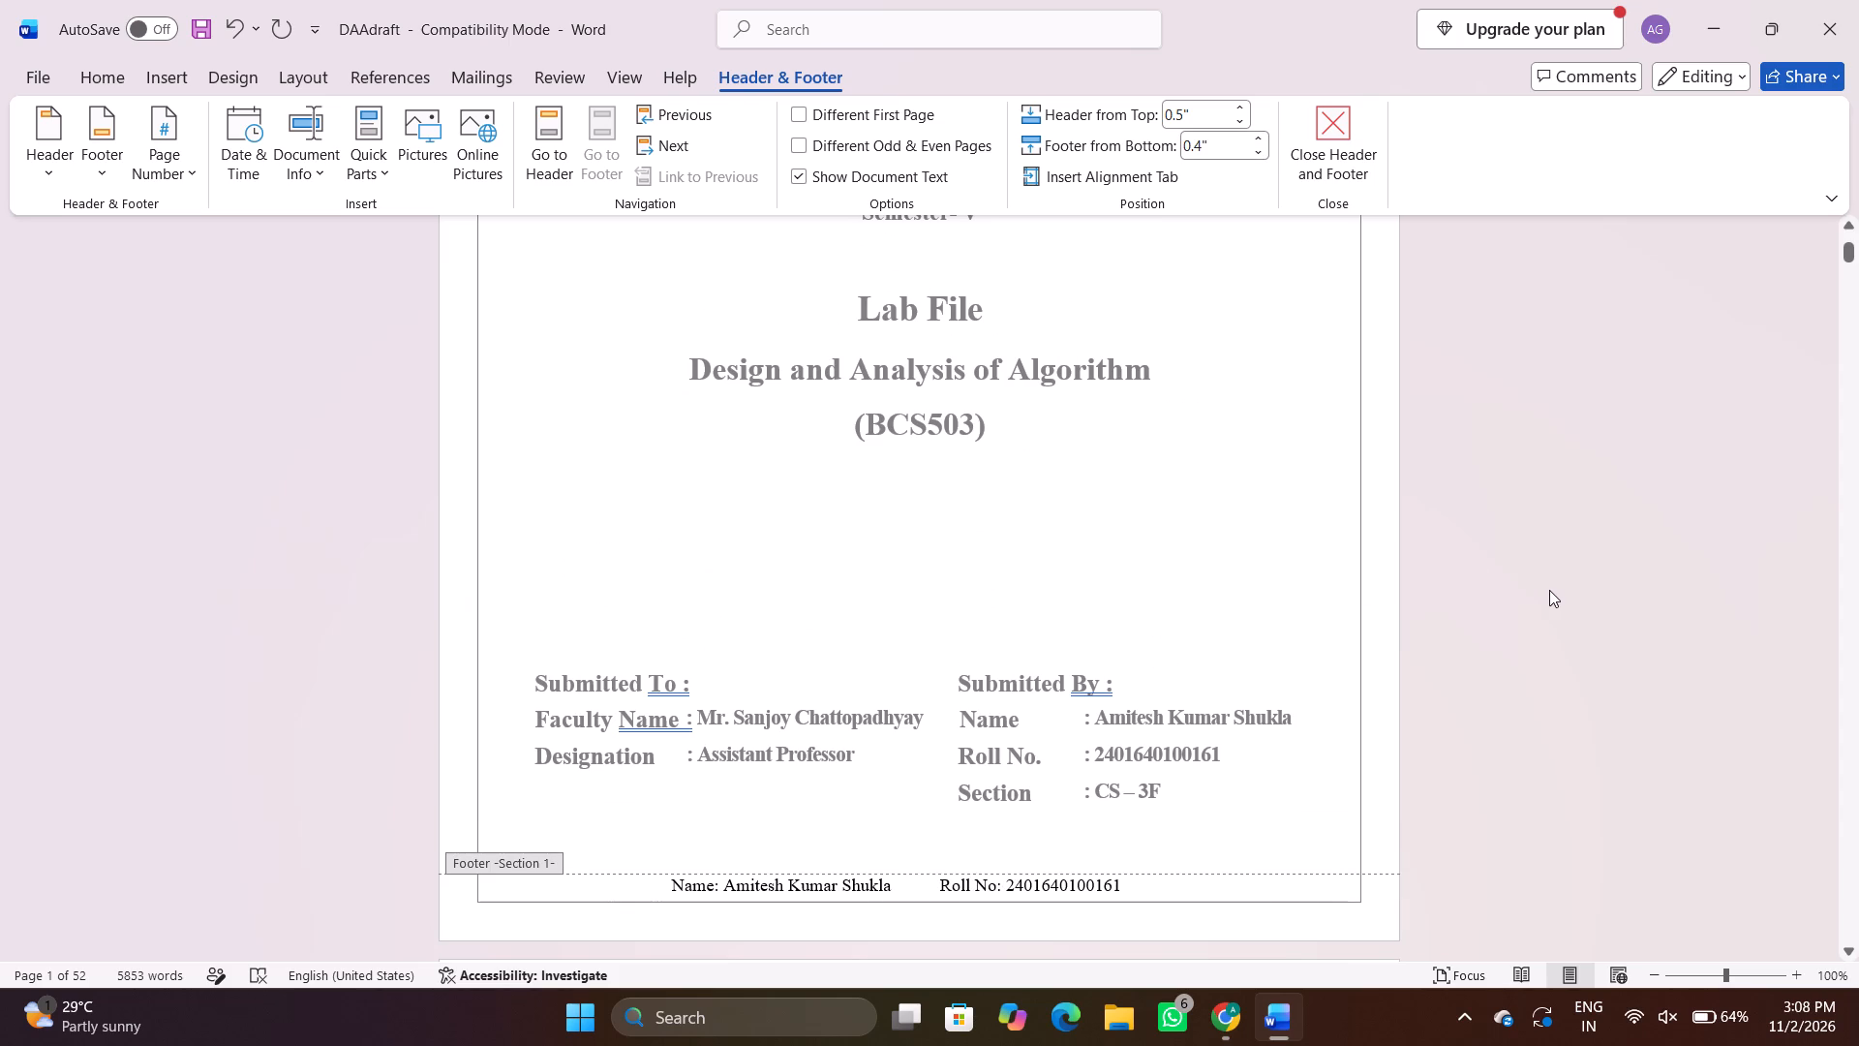
click(1549, 590)
double_click(1361, 564)
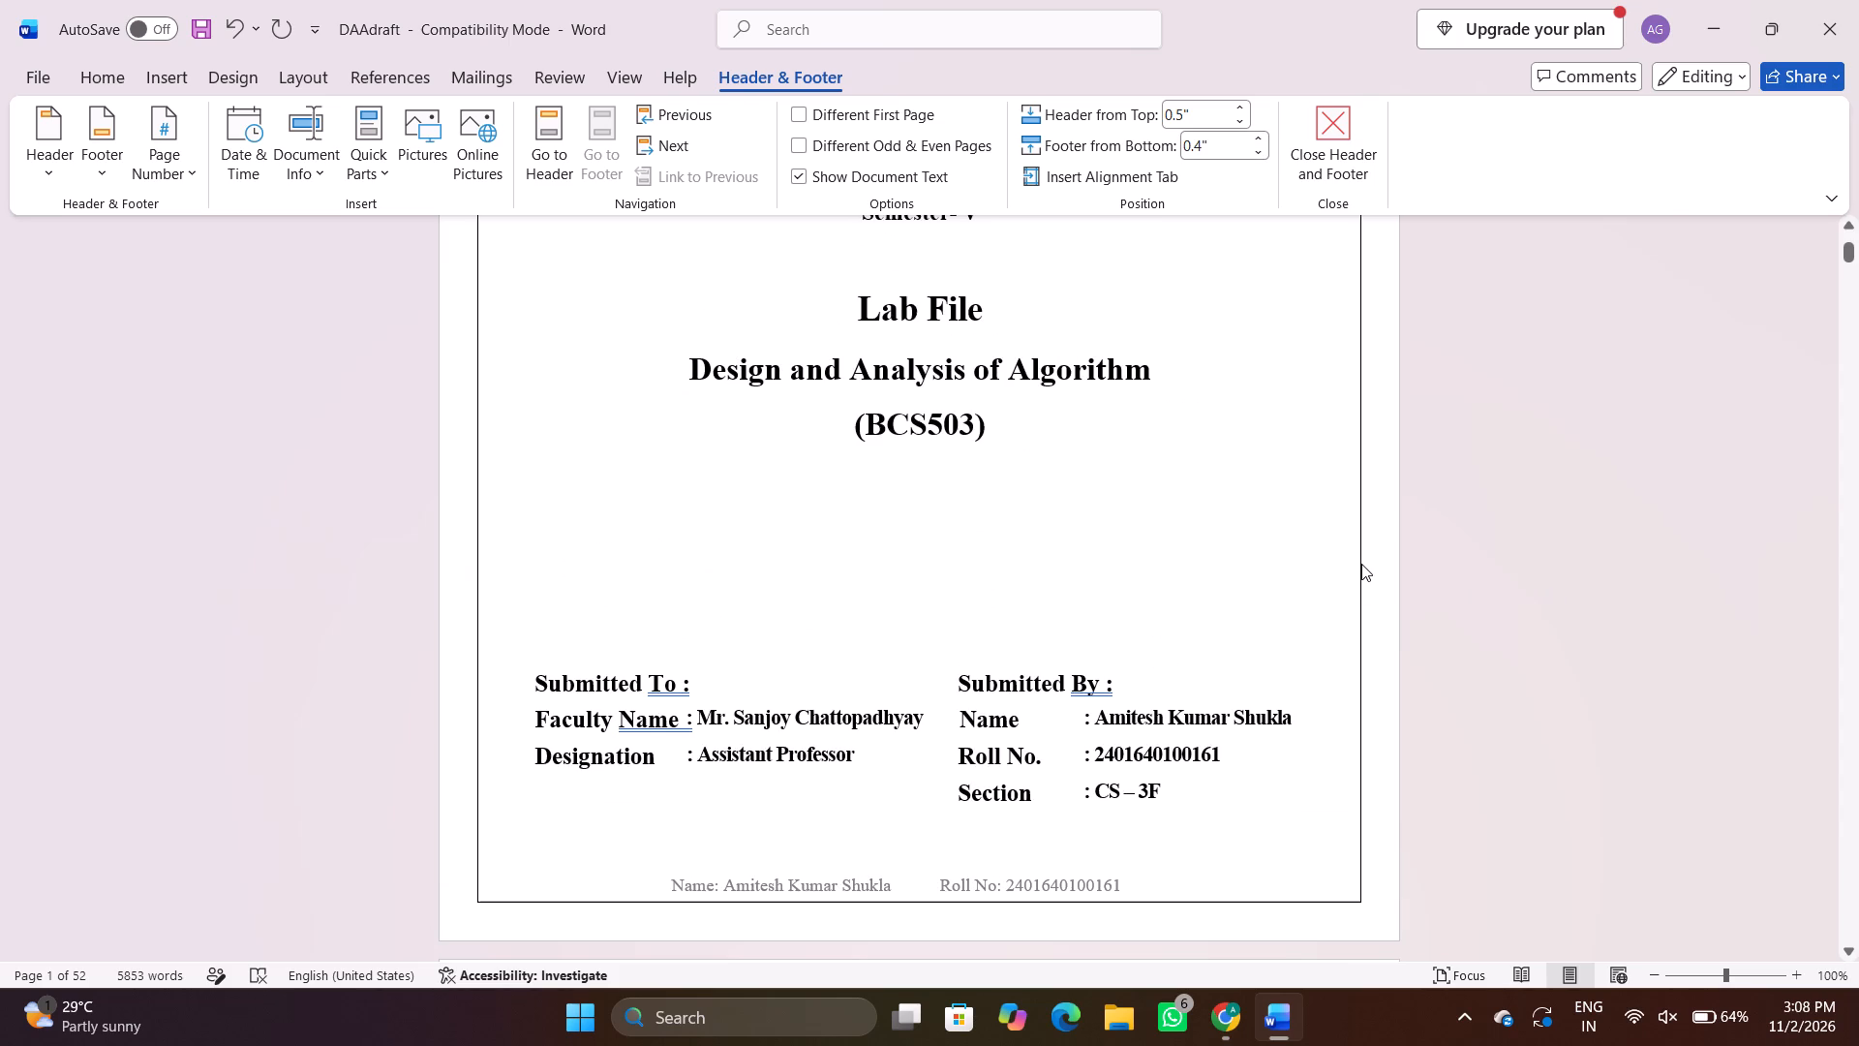
Check the footer placement inside the page border from the cover page through the Experiment 1 binary search program.
scroll(1361, 564, down, 5)
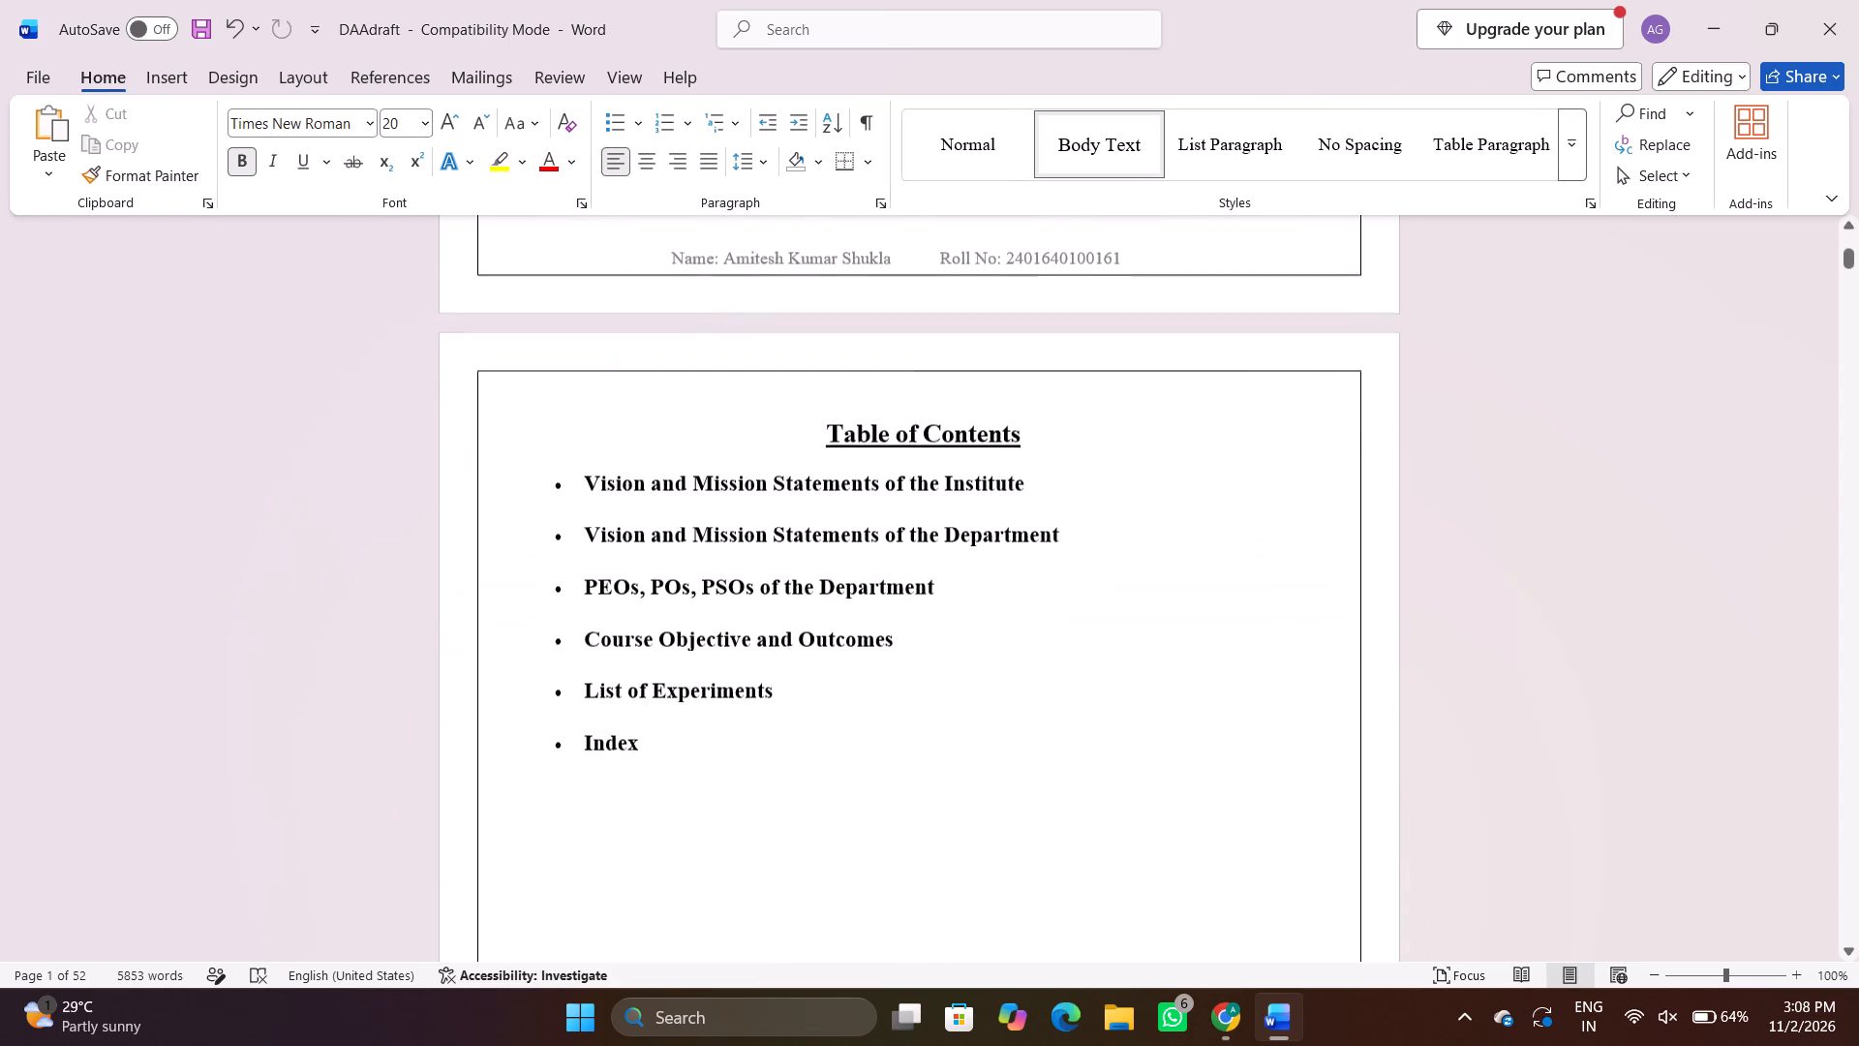
scroll(1361, 564, down, 5)
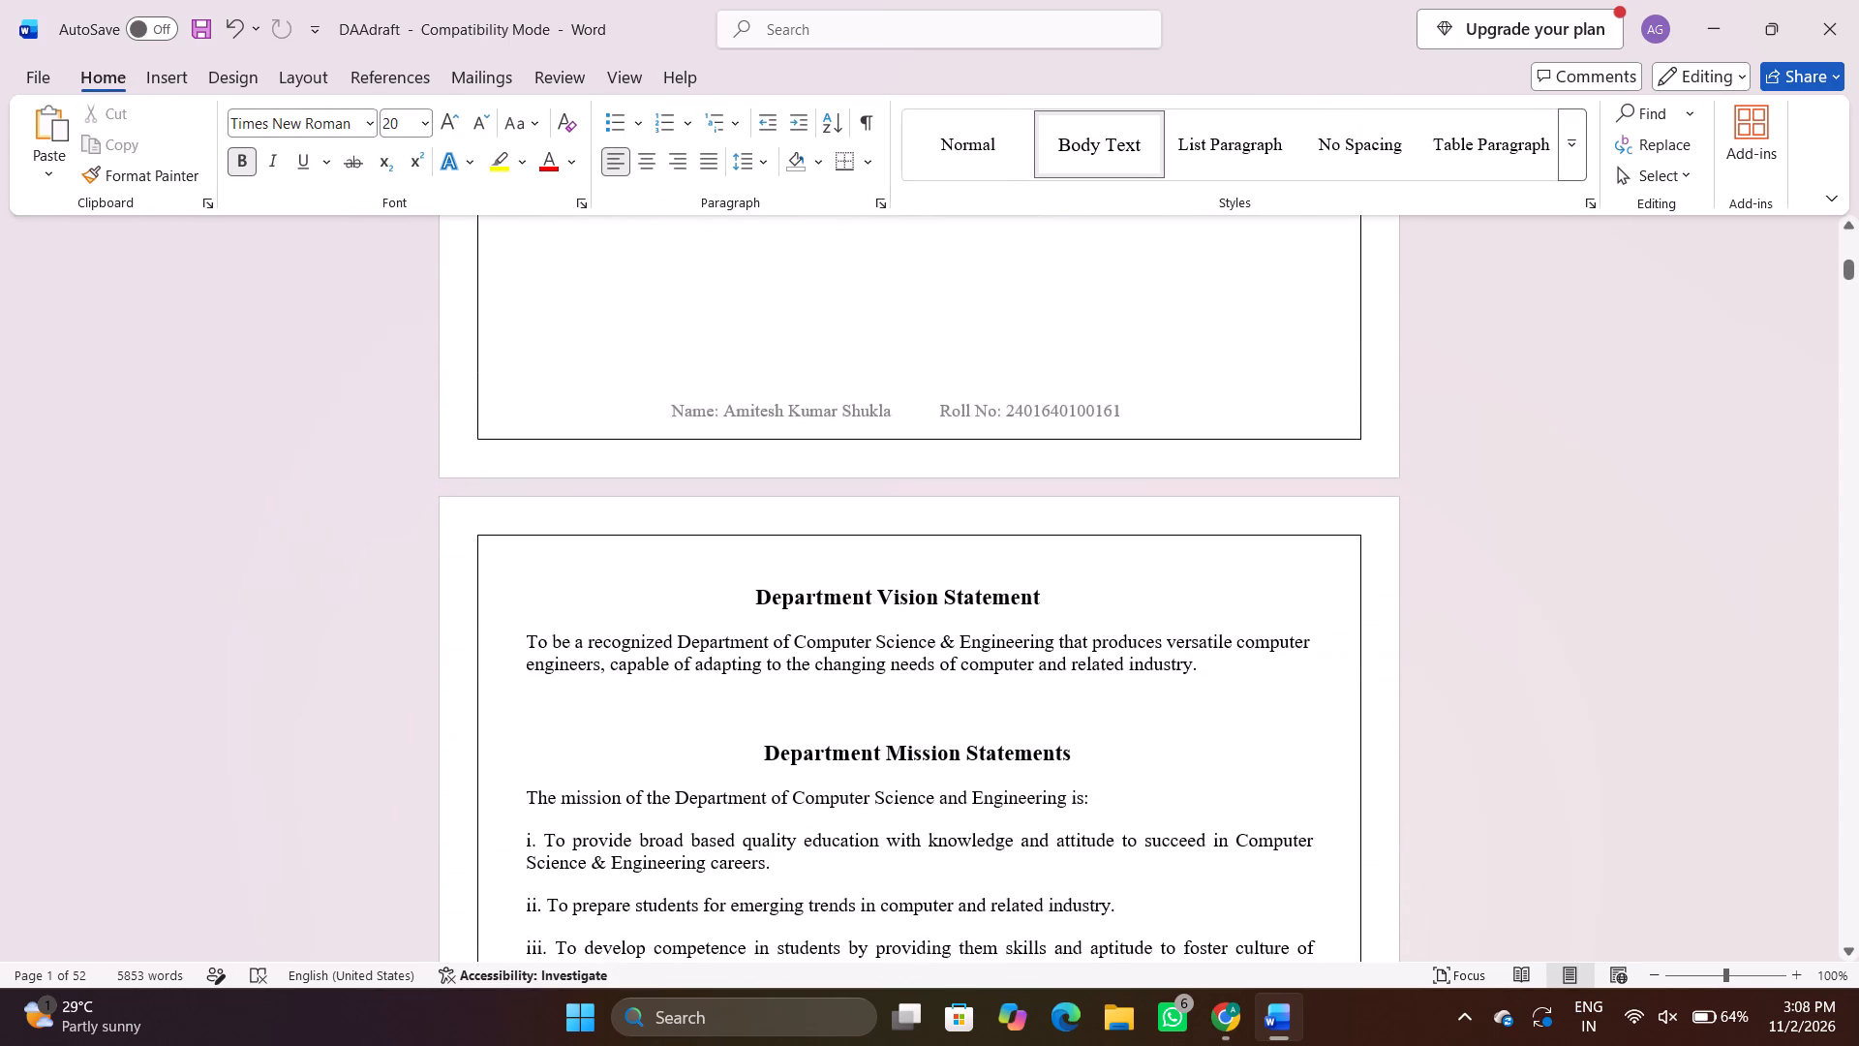
scroll(1361, 564, down, 7)
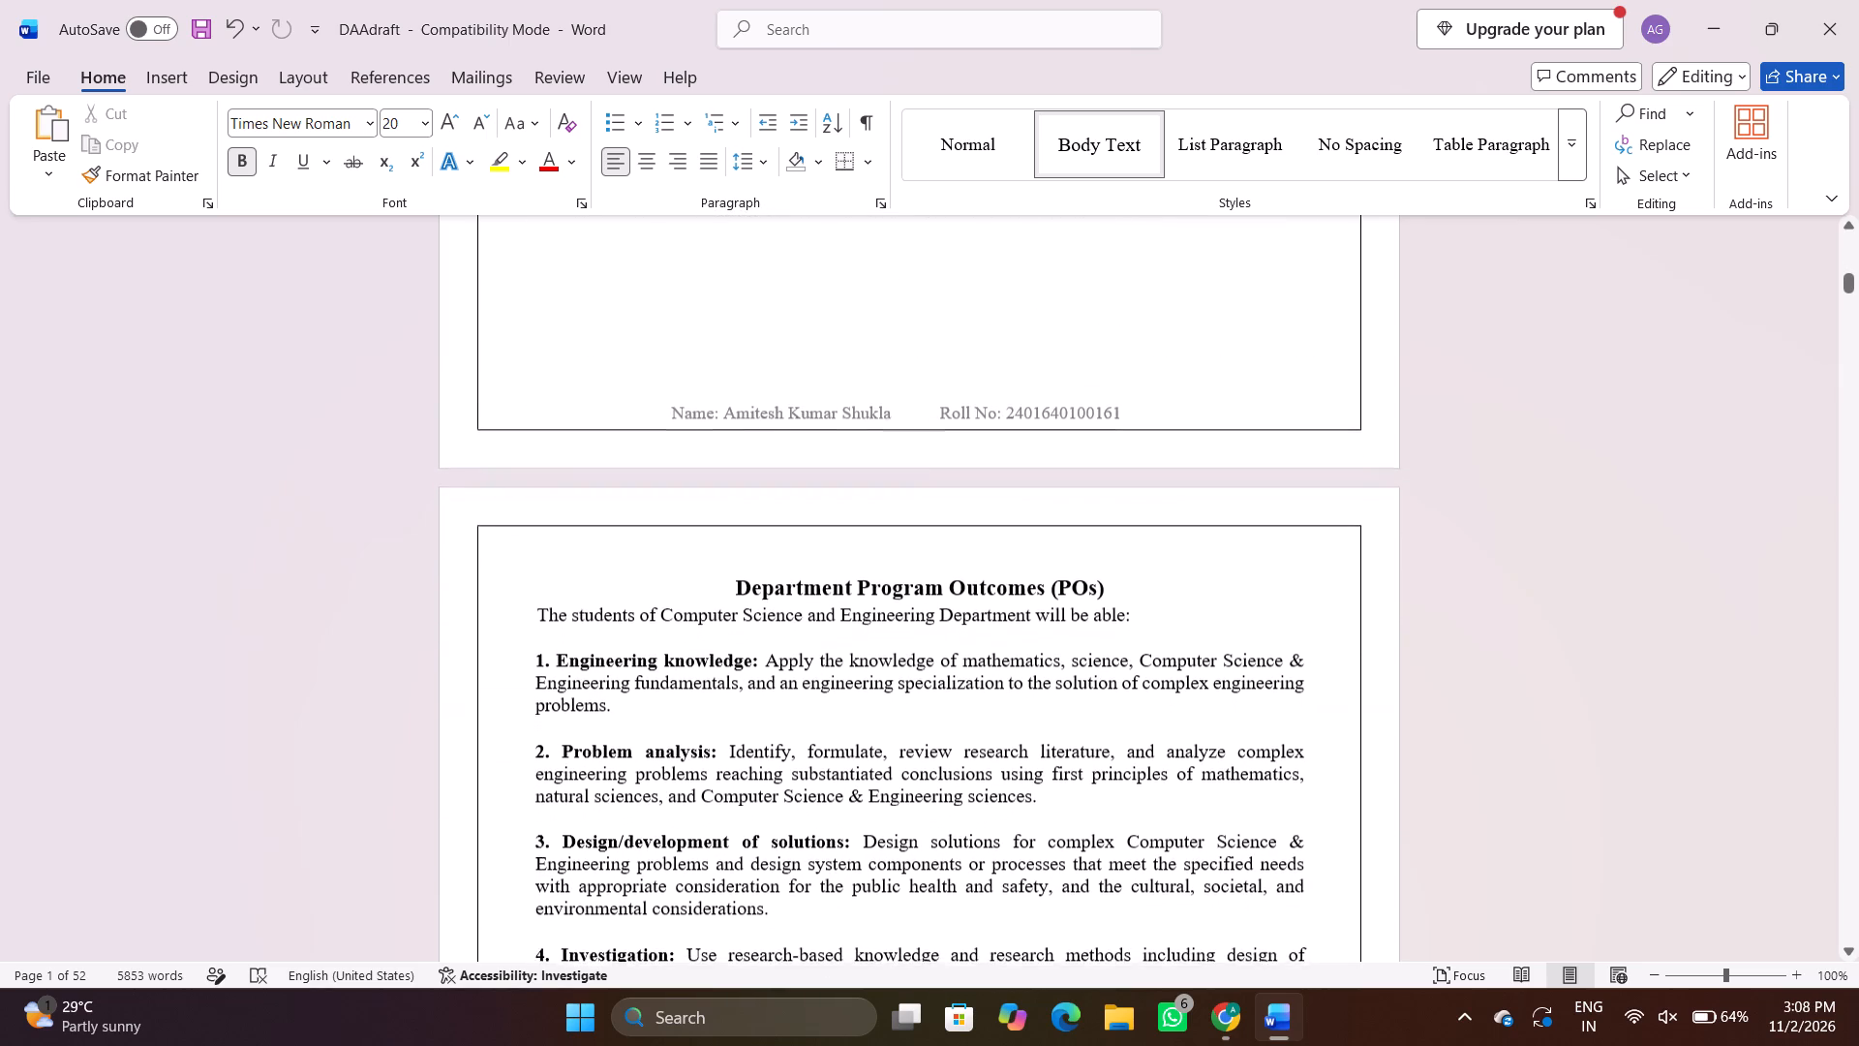
scroll(1361, 564, down, 5)
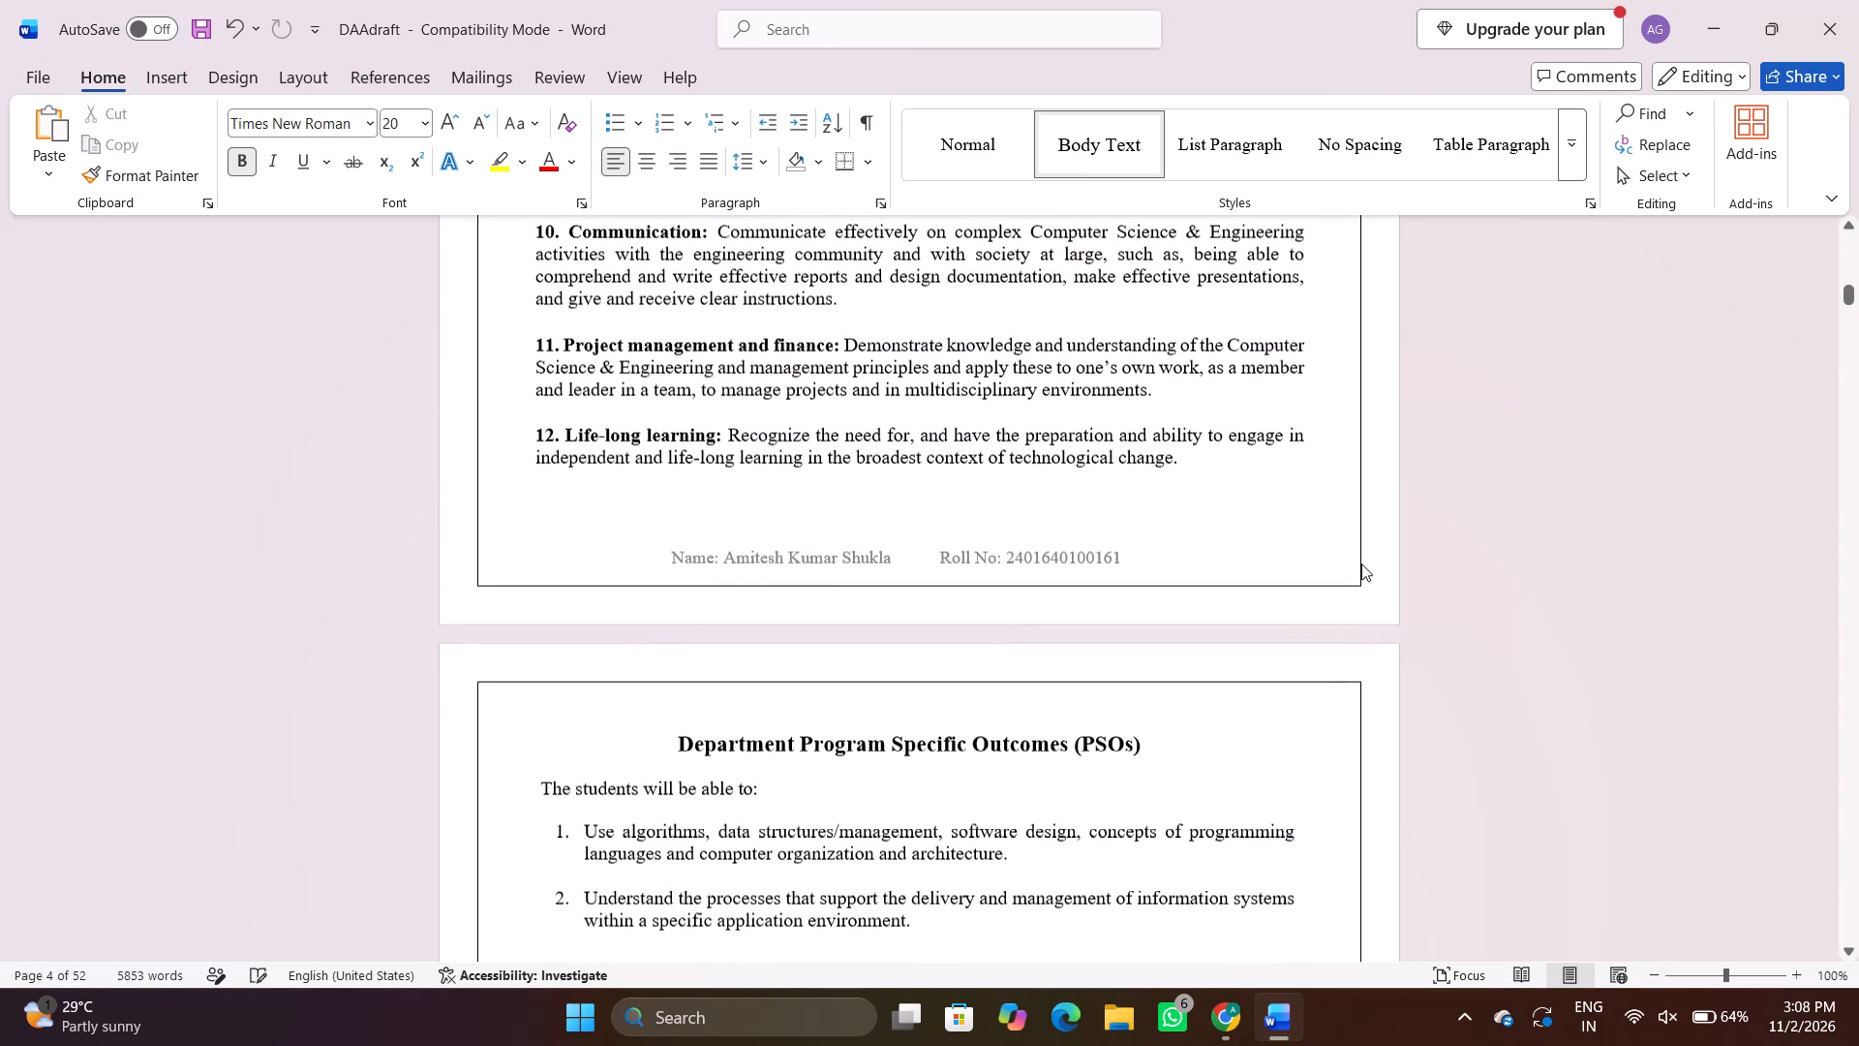
scroll(1361, 564, up, 1)
scroll(1361, 564, down, 1)
scroll(1361, 564, up, 1)
scroll(1361, 564, down, 2)
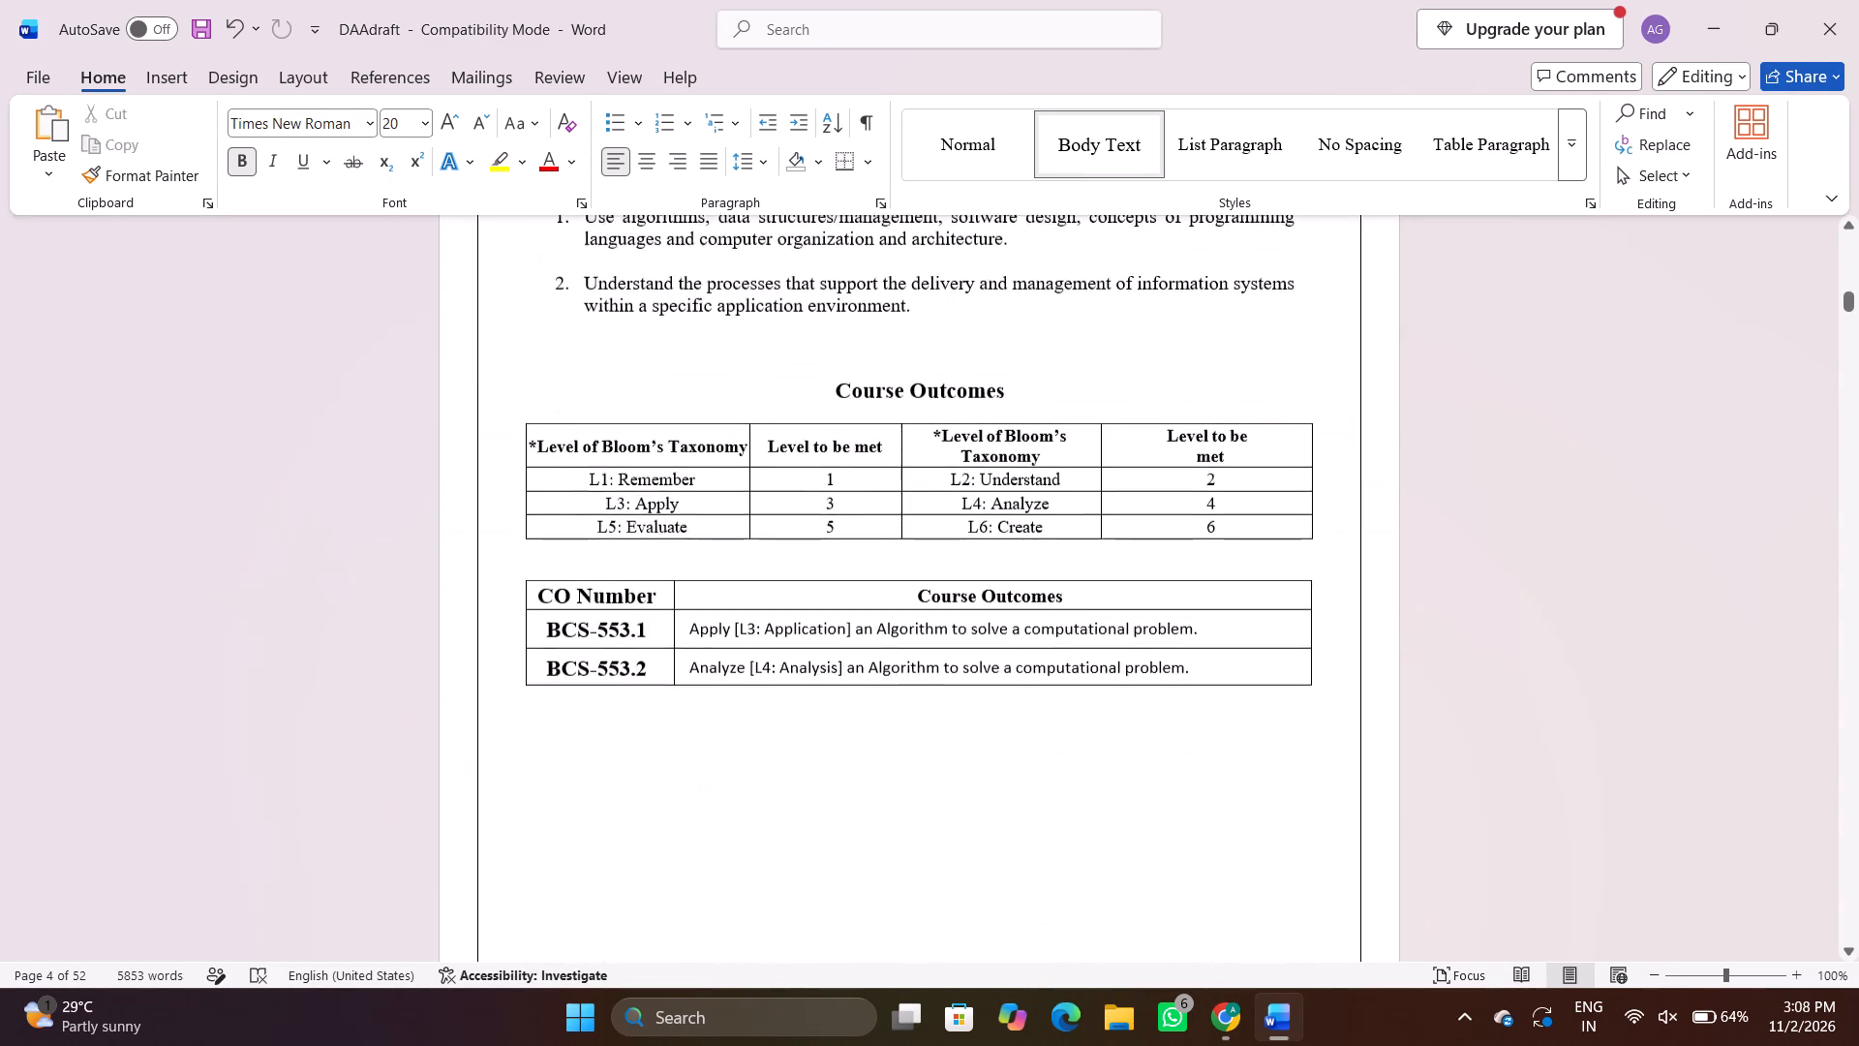
scroll(1361, 564, down, 8)
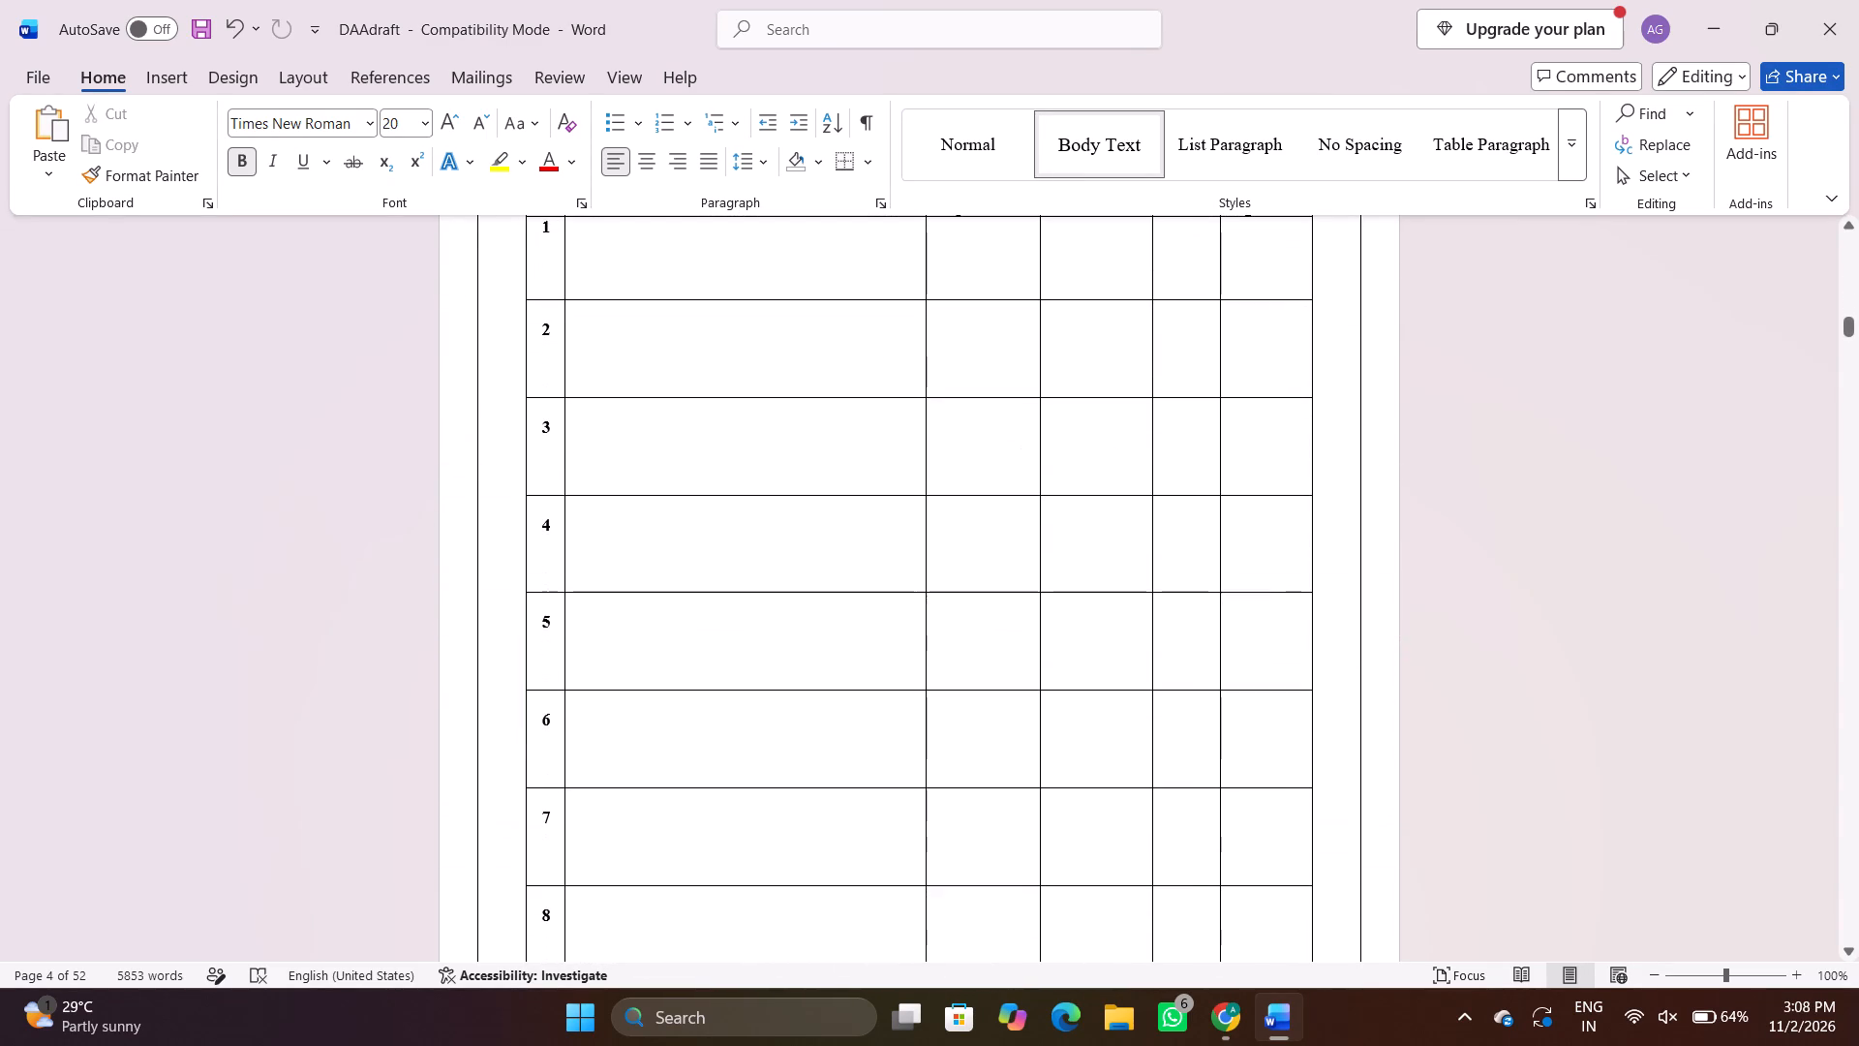
scroll(1361, 564, up, 20)
scroll(1361, 564, up, 5)
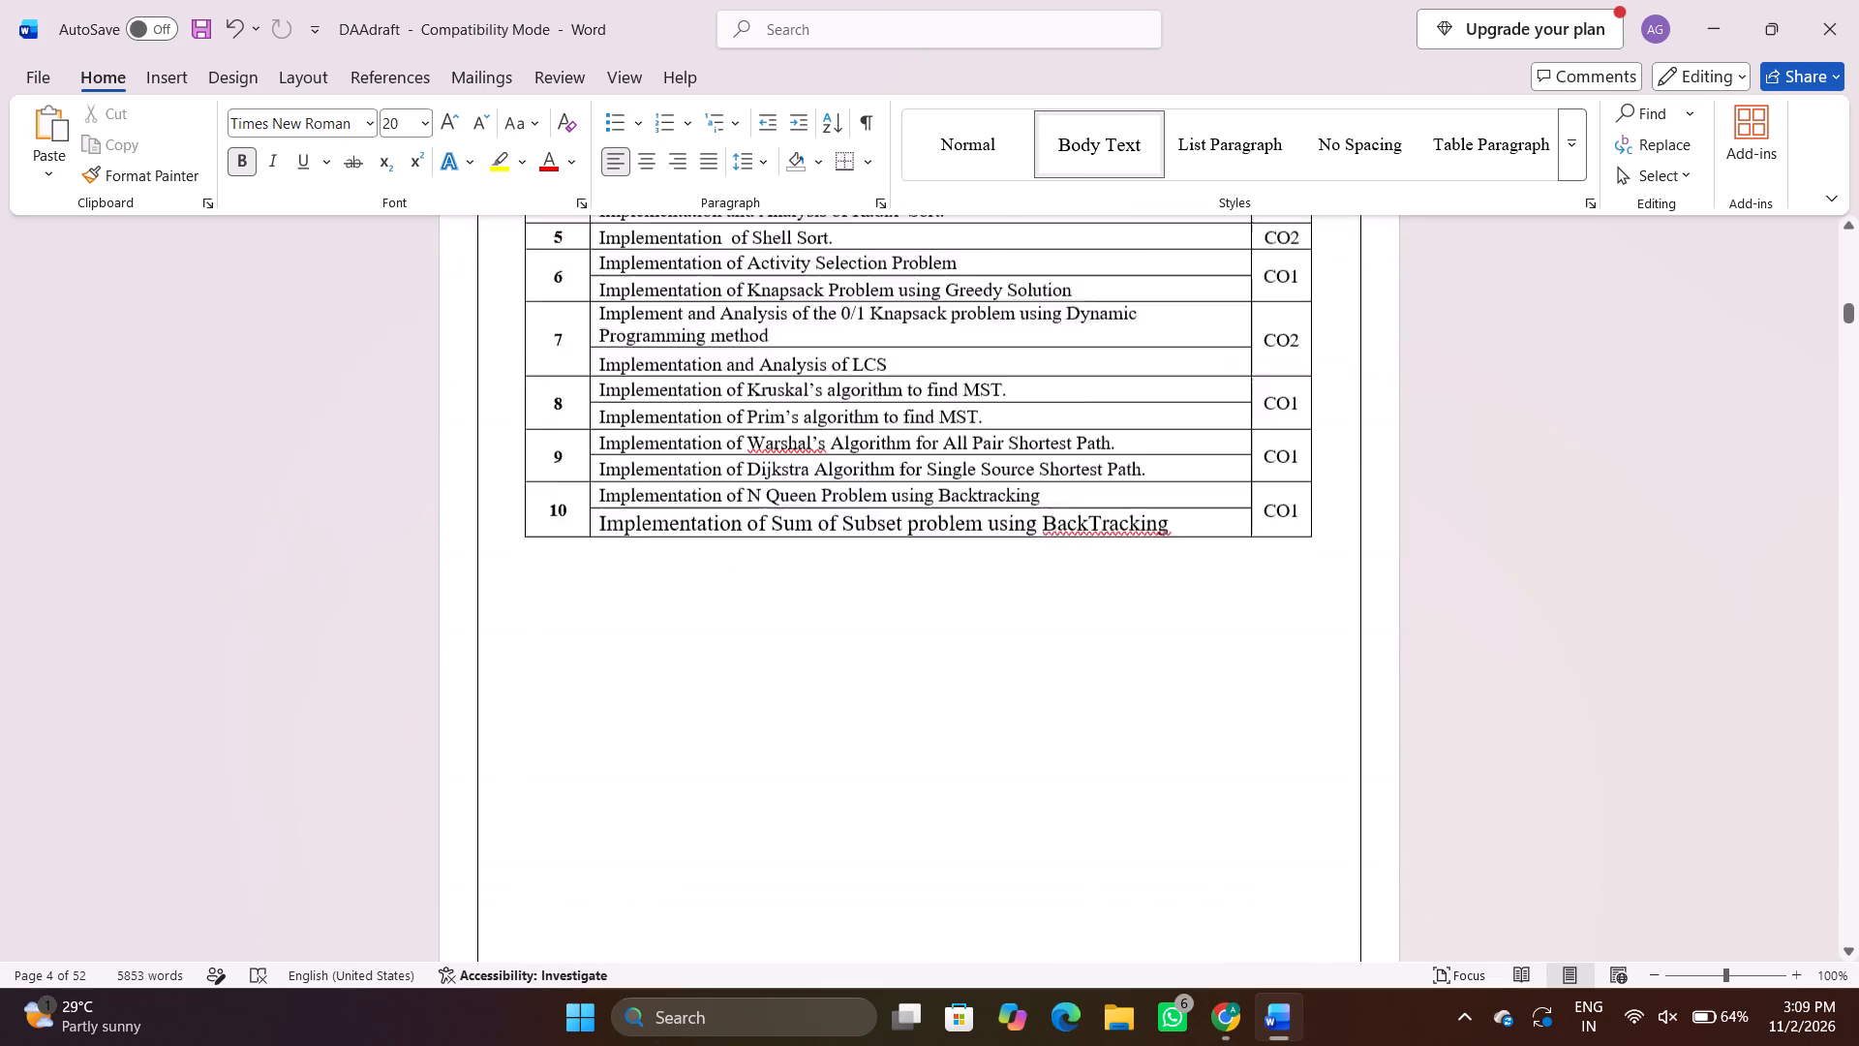
scroll(1361, 564, up, 3)
scroll(1361, 564, down, 16)
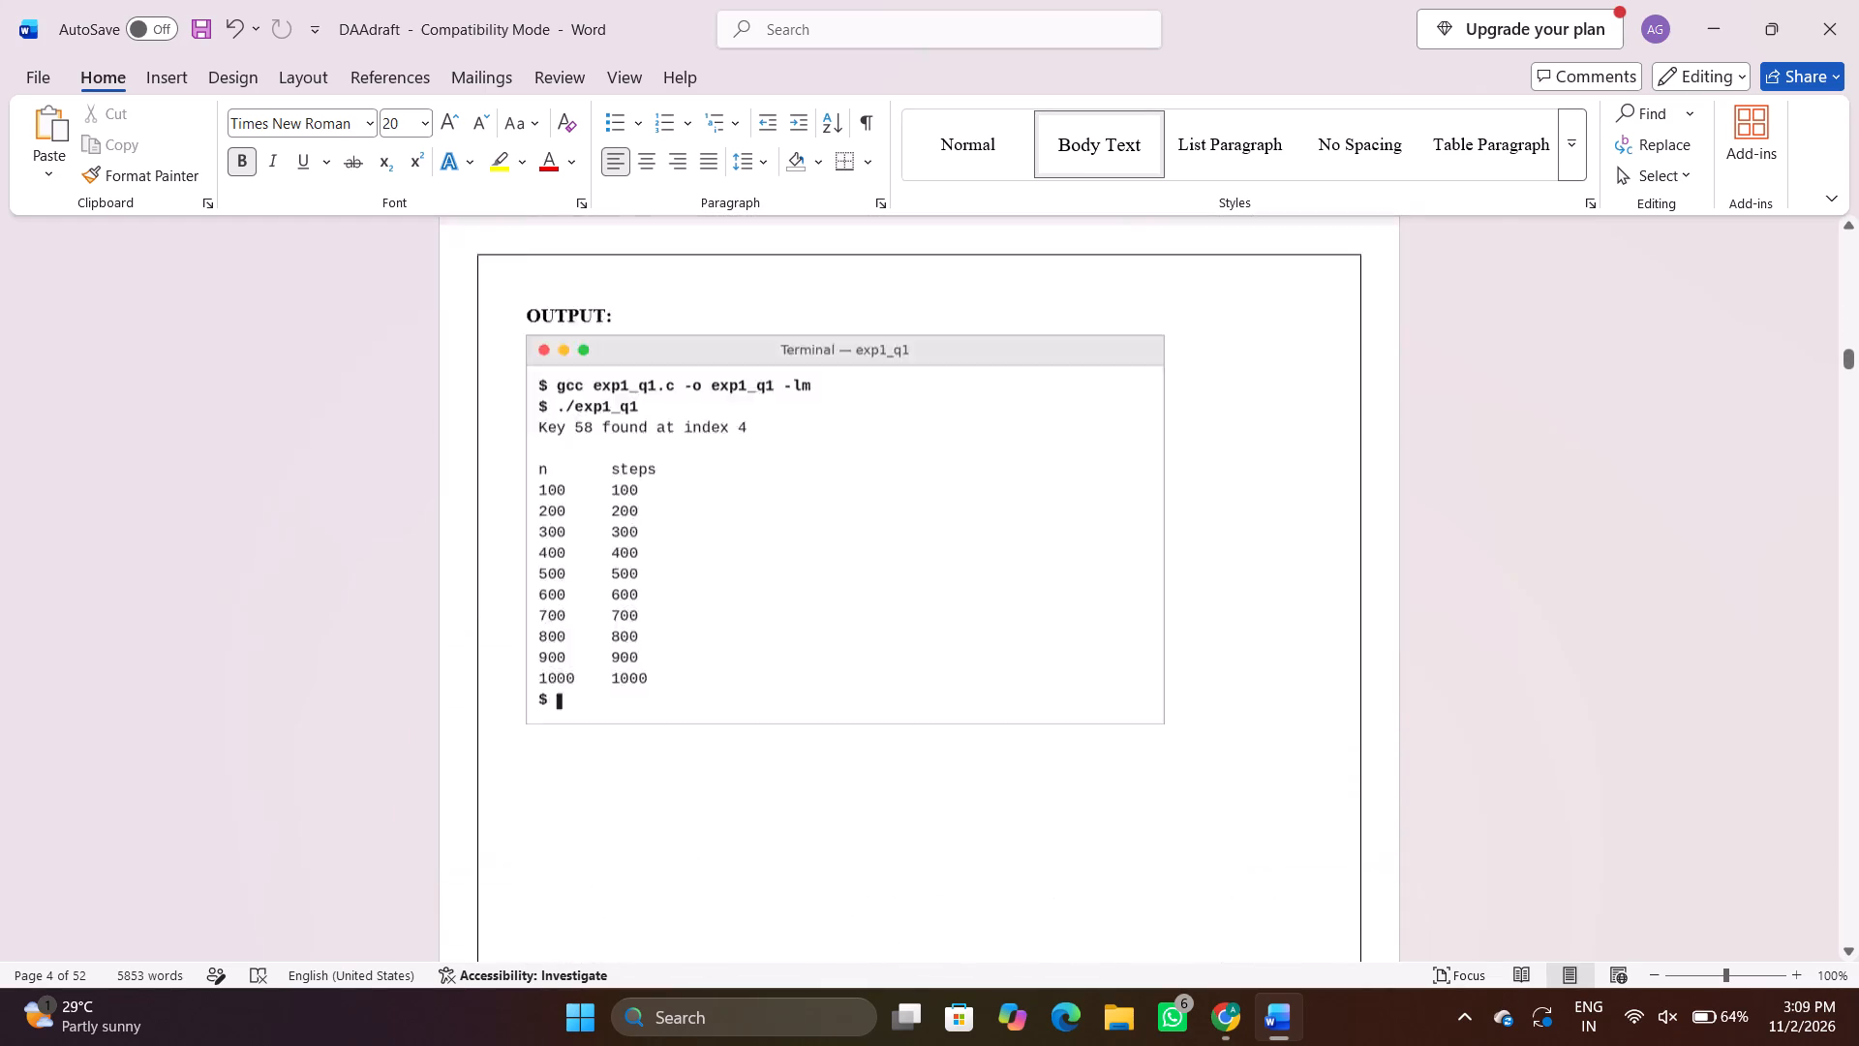
scroll(1361, 564, down, 8)
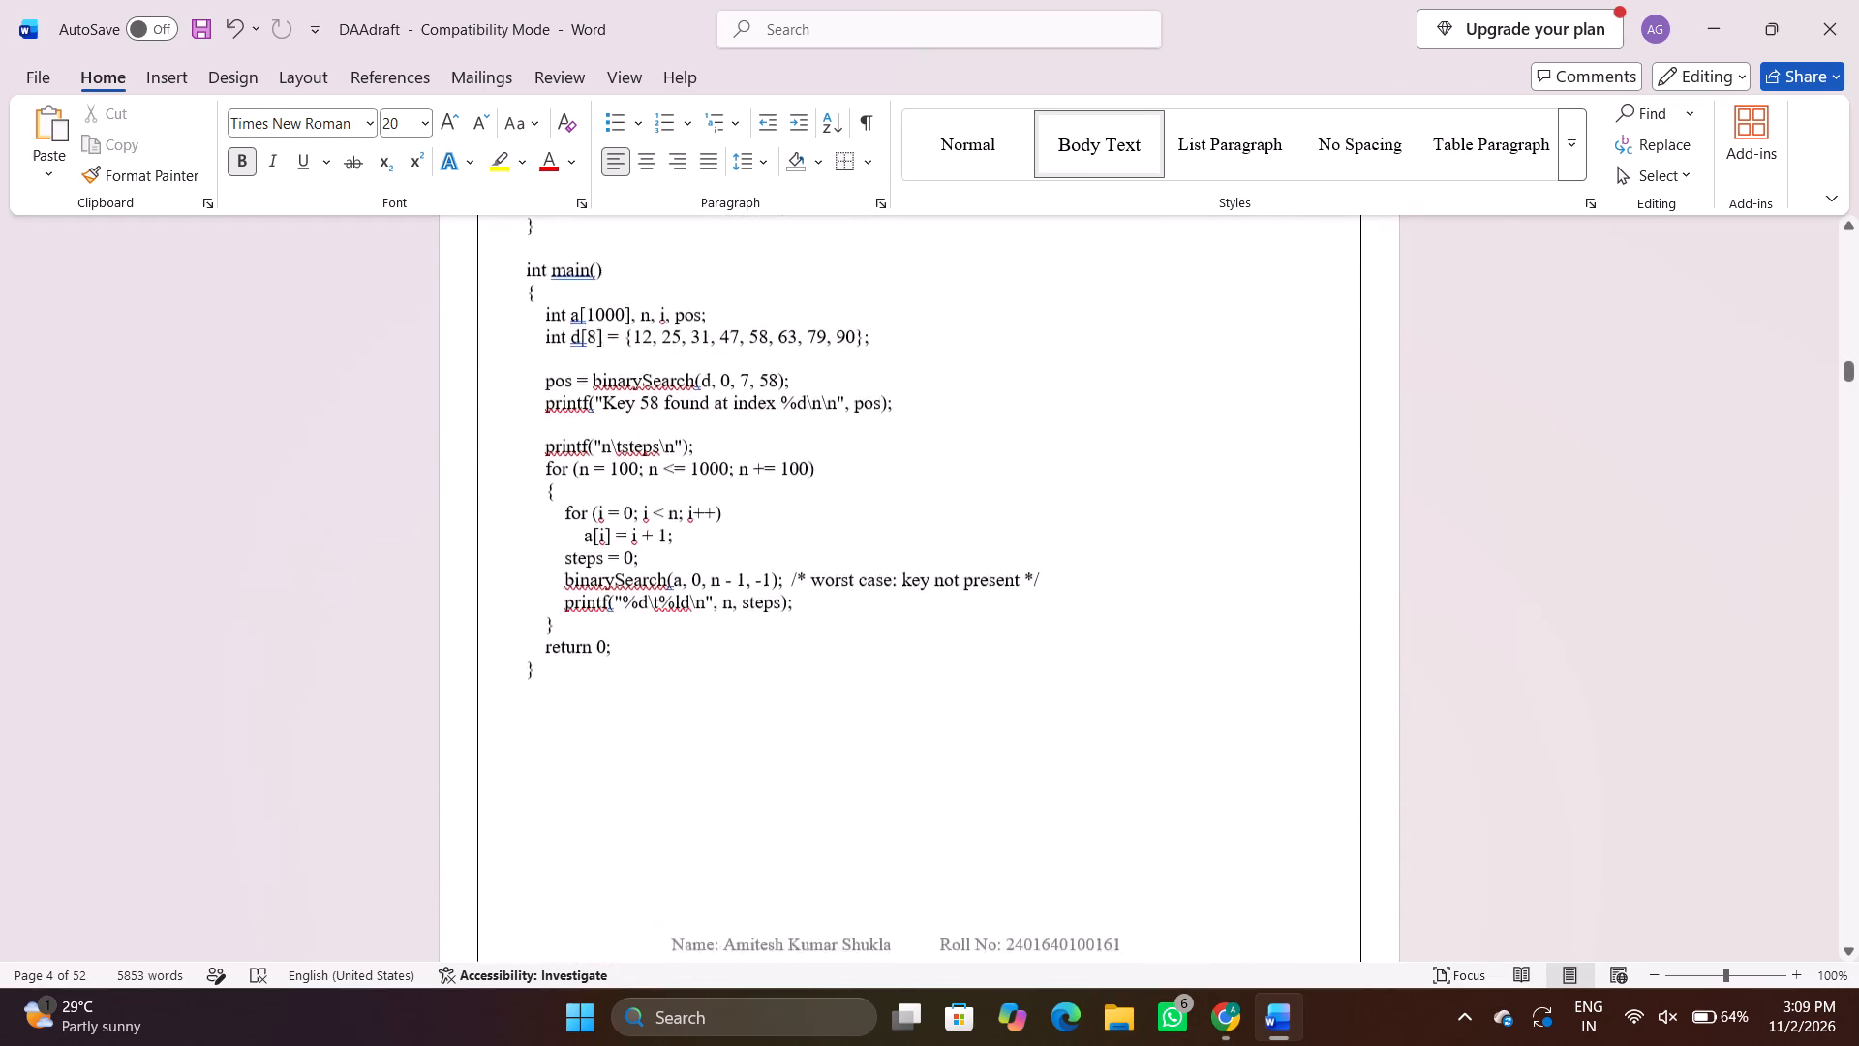
scroll(1361, 564, down, 3)
Print the whole document to PDF on the Desktop as DAA_Amitesh, deleting the earlier PDF of that name.
key(ctrl+p)
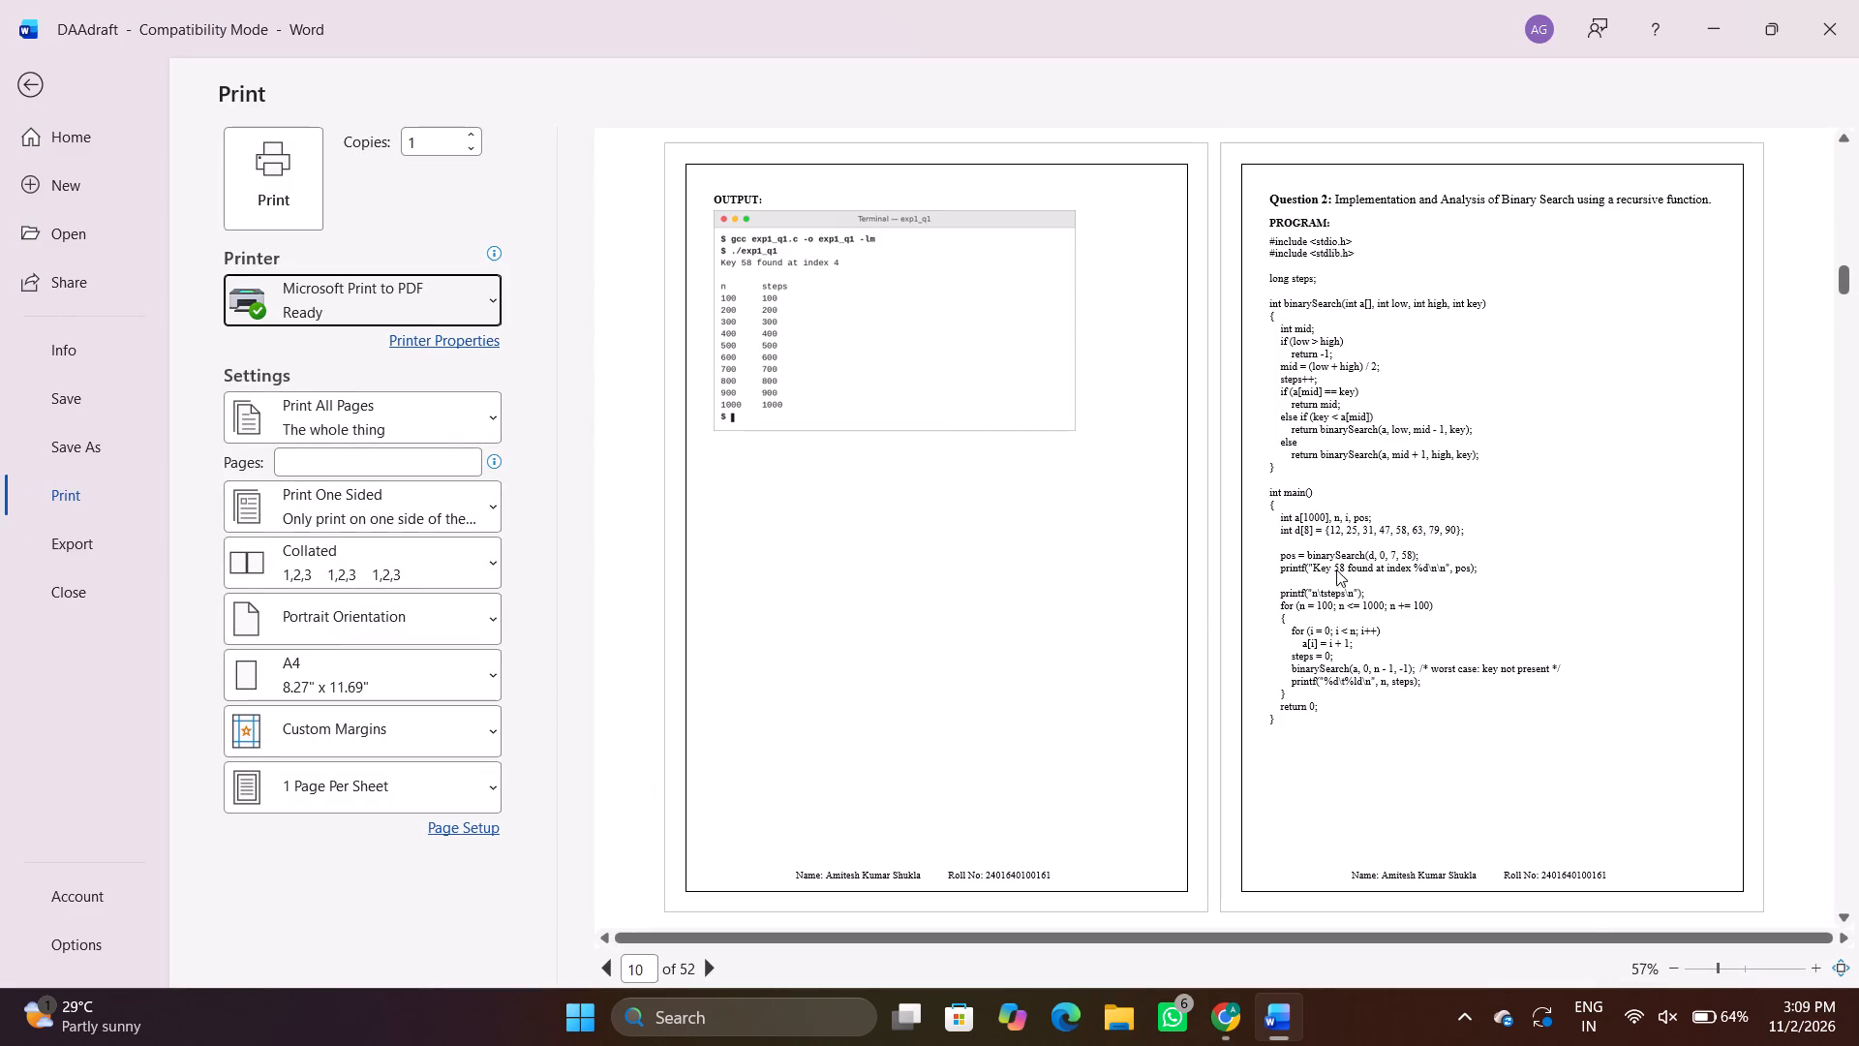
click(275, 199)
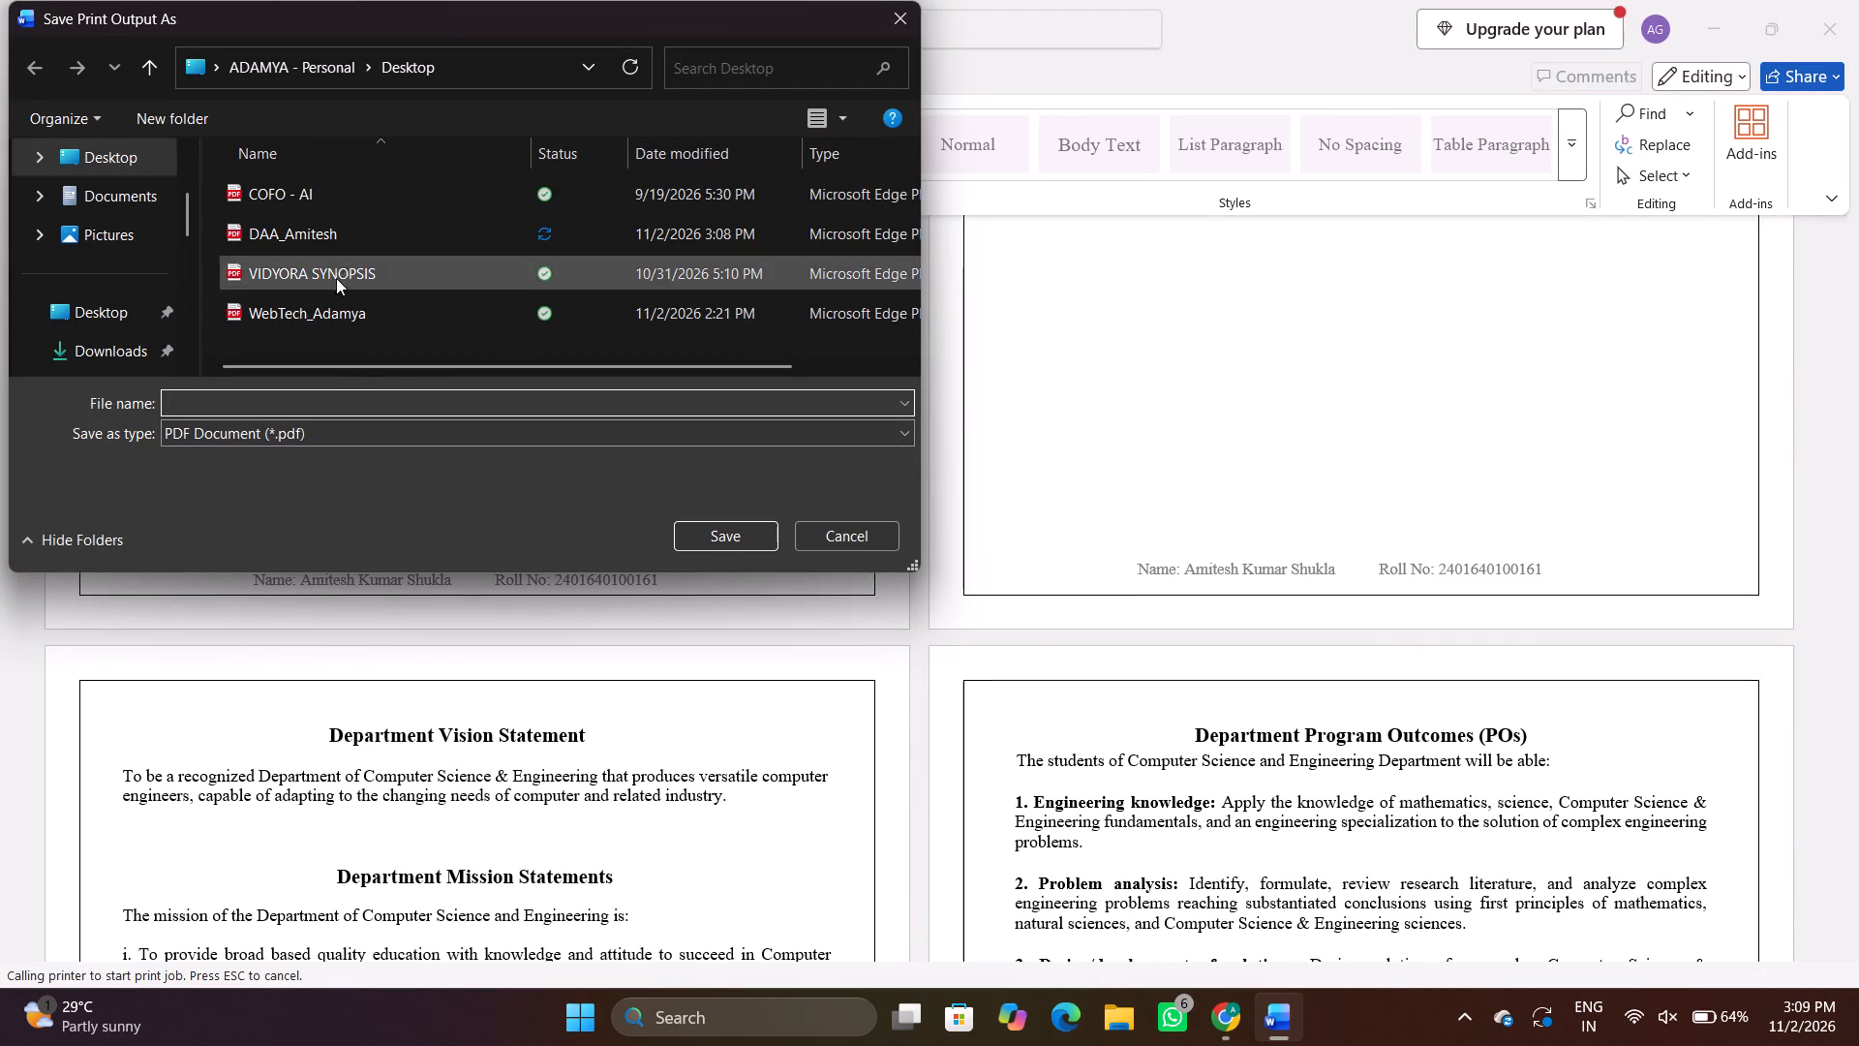
click(336, 246)
key(Delete)
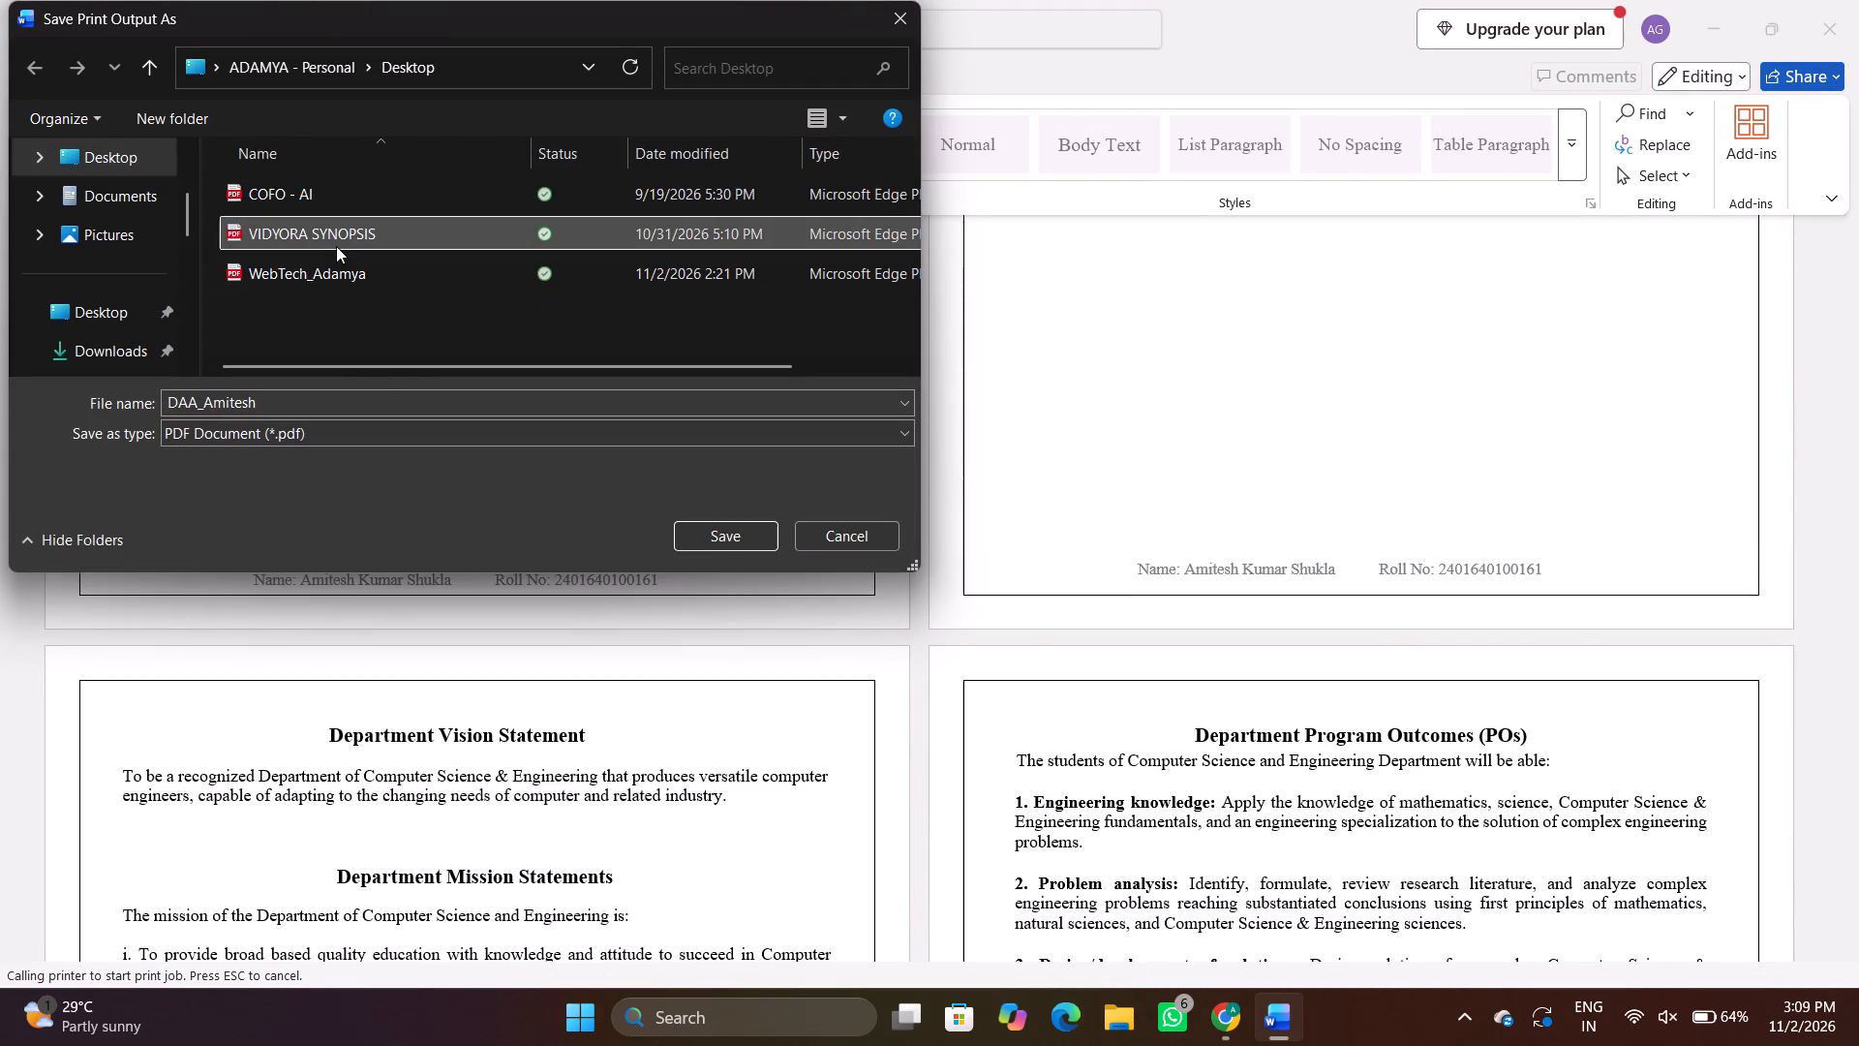
click(700, 532)
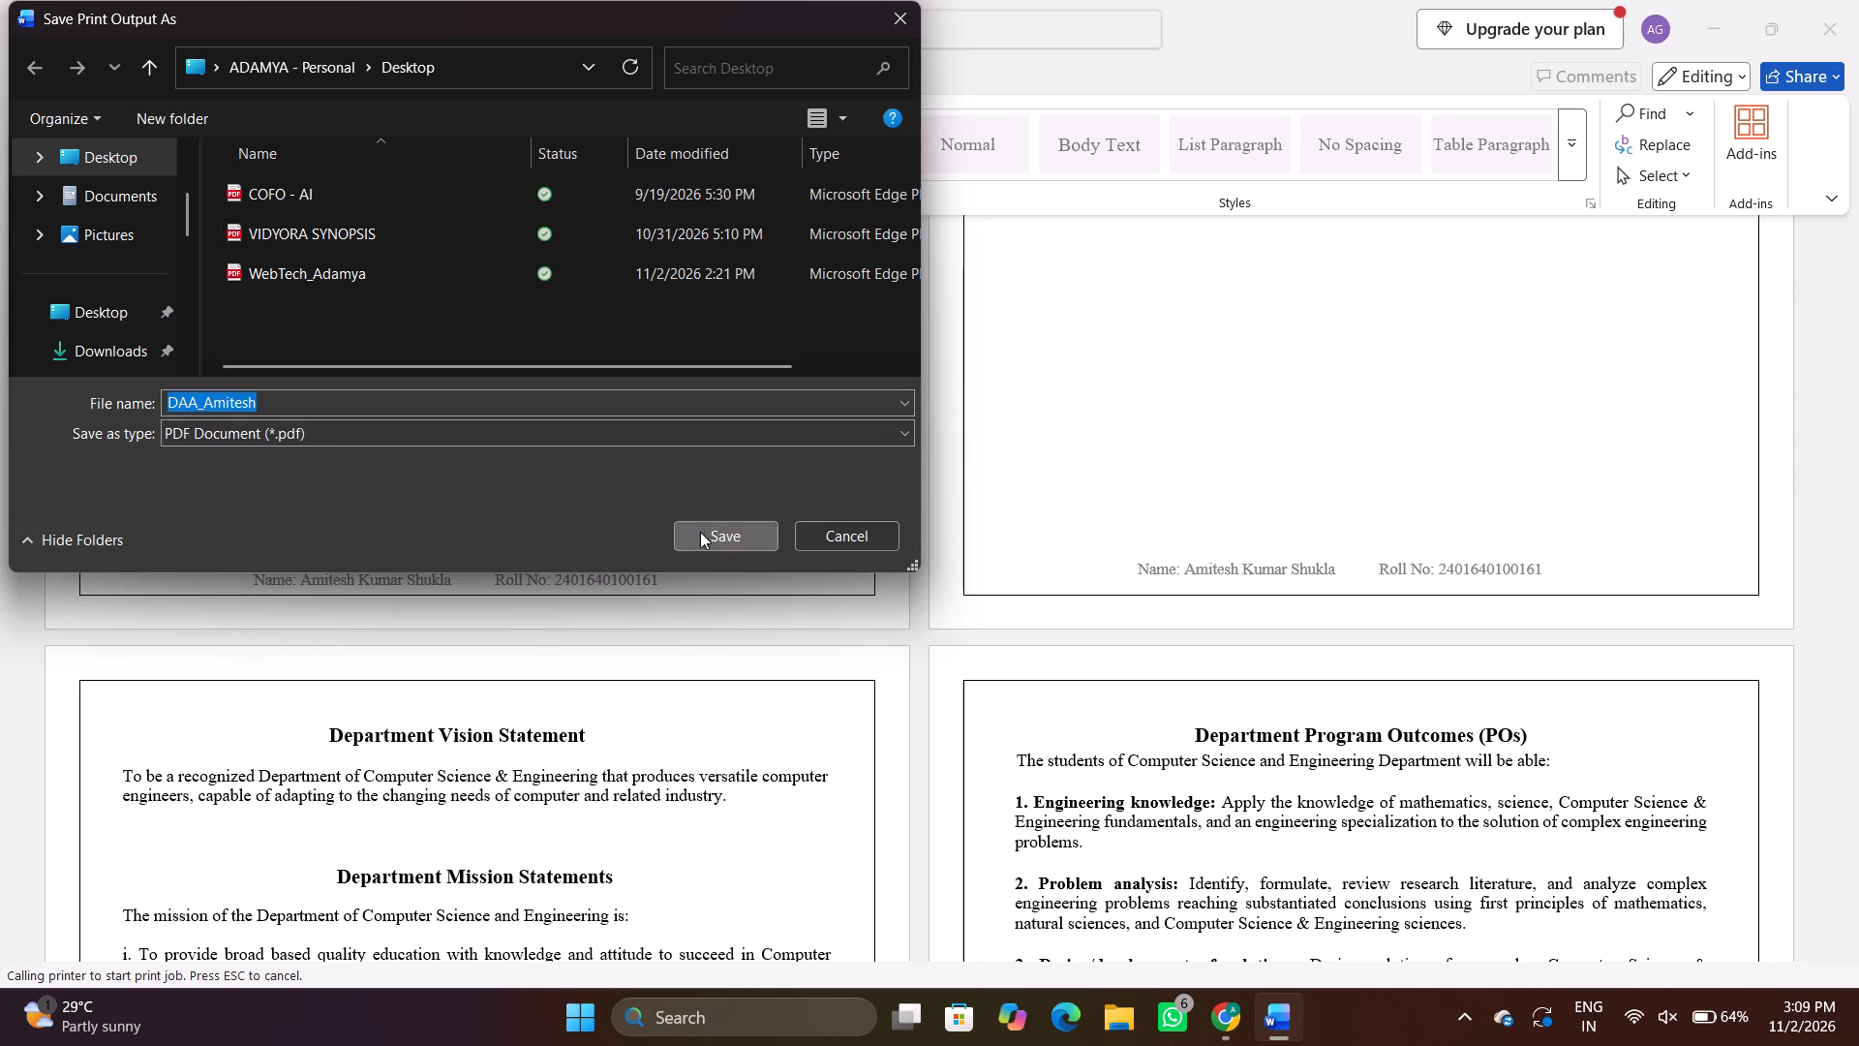
click(955, 513)
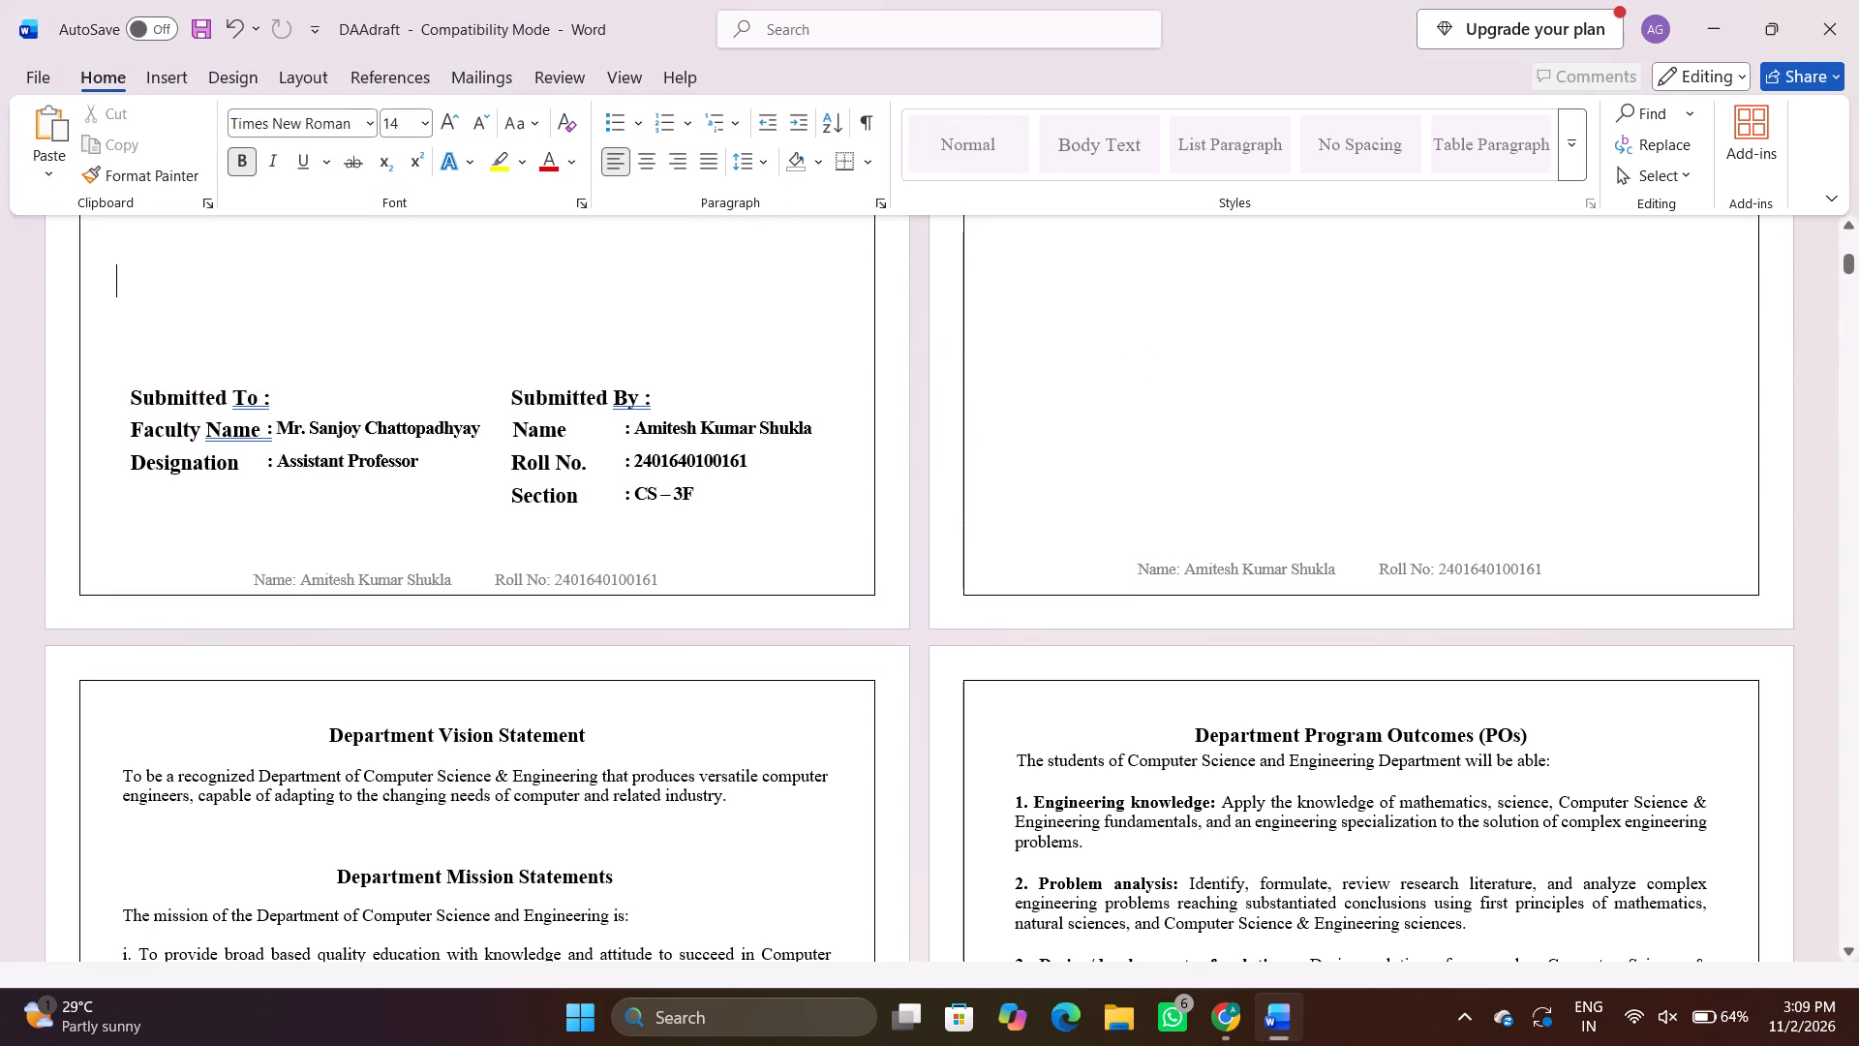
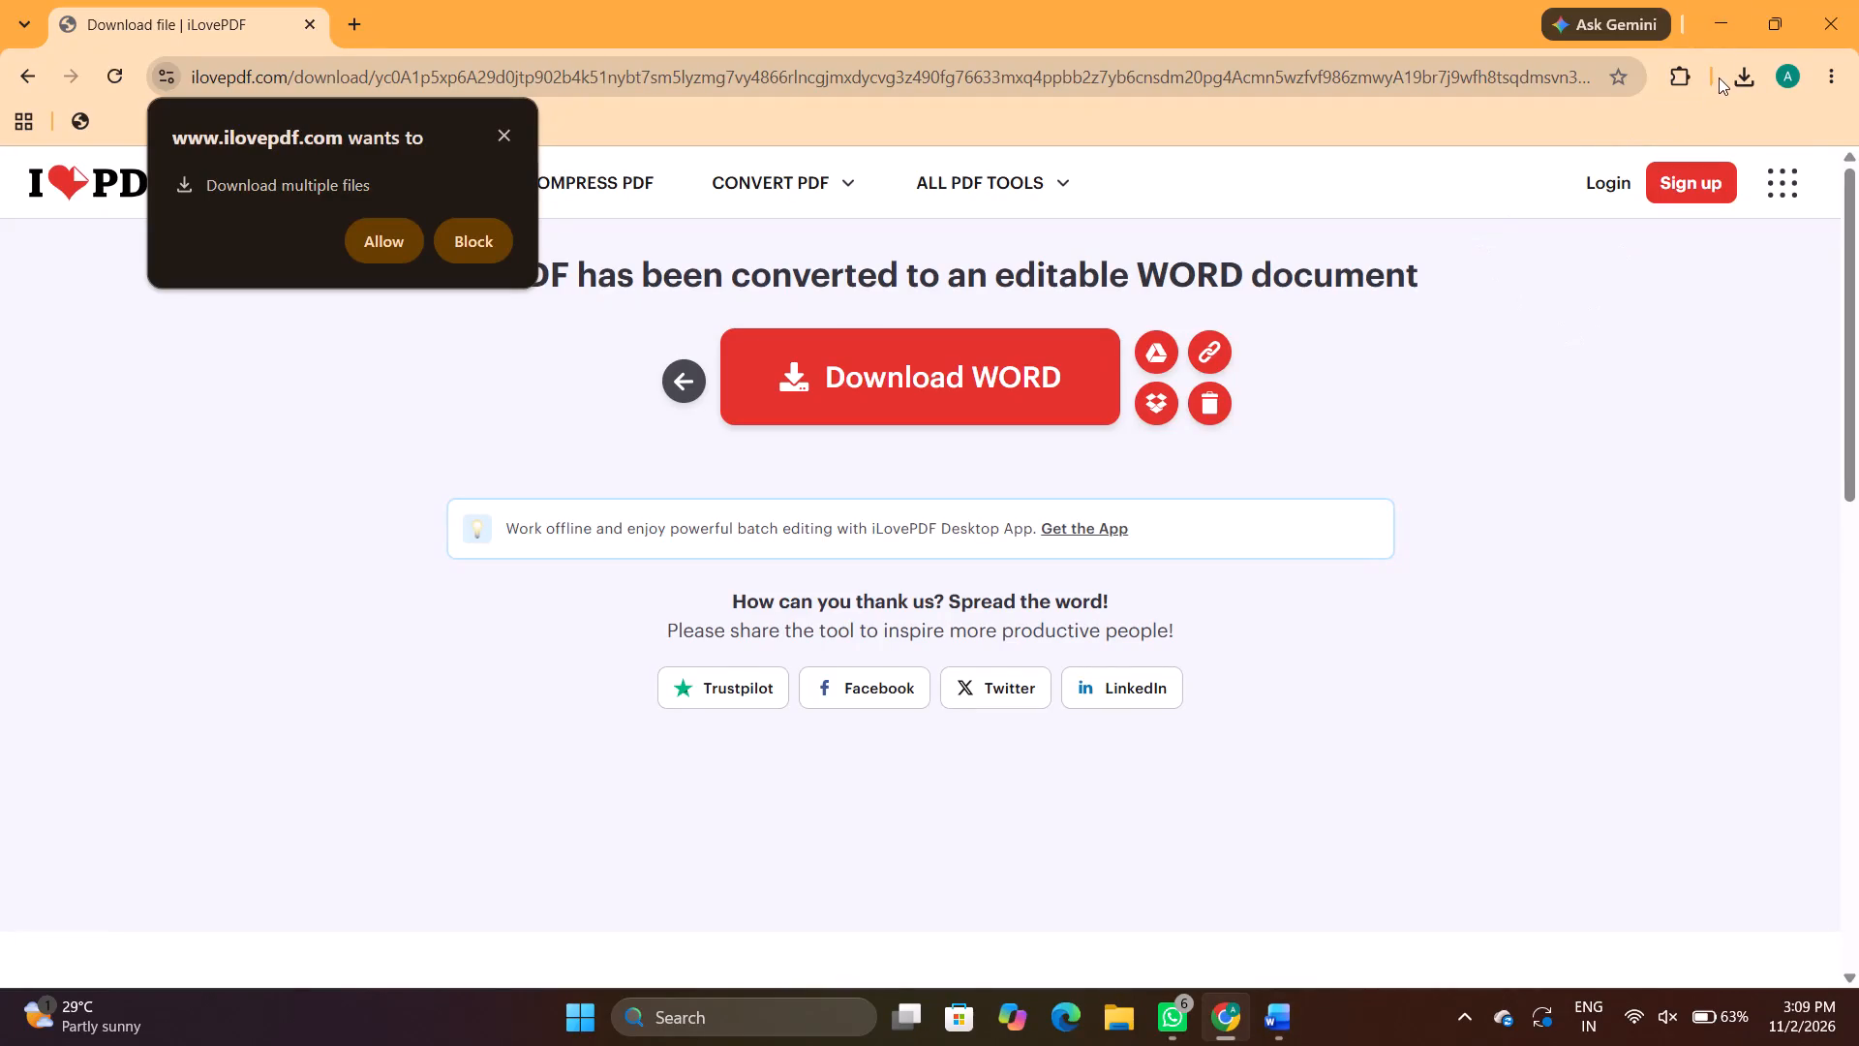
Minimize the browser window to show the desktop and locate the exported DAA_Amitesh PDF.
click(1717, 27)
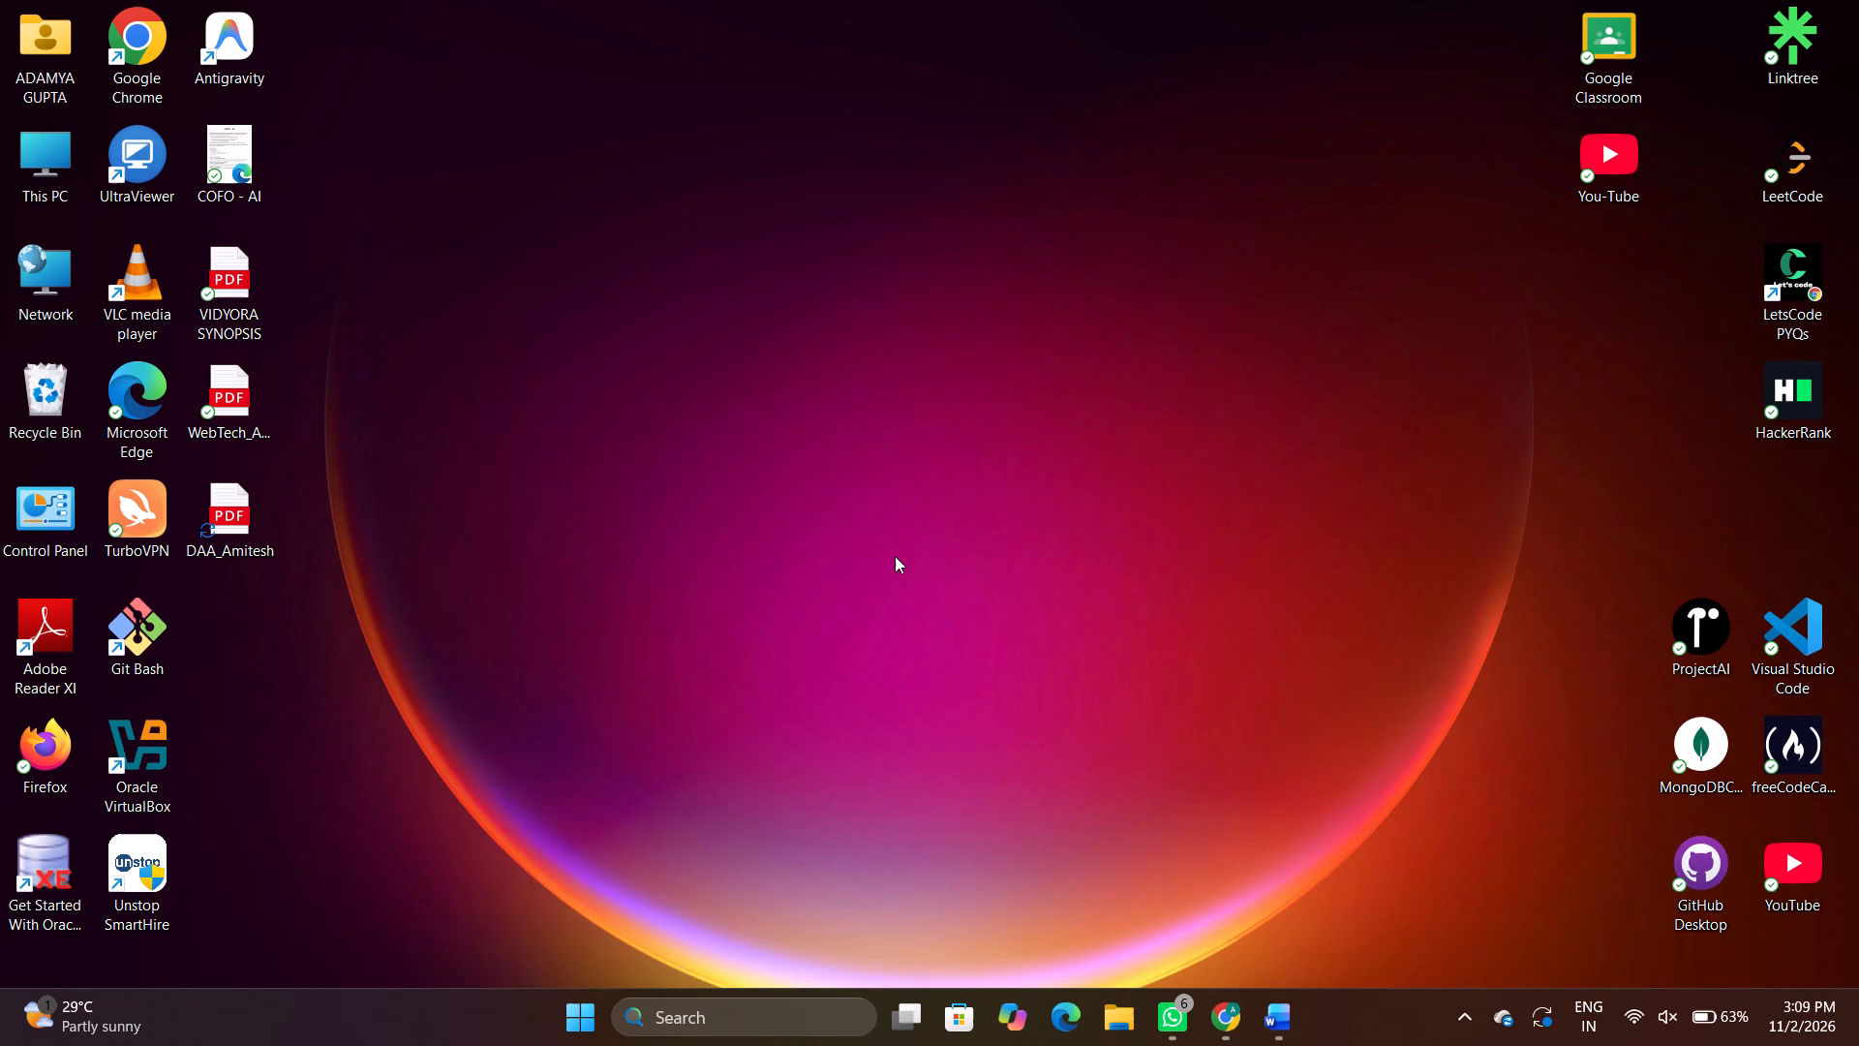
scroll(895, 556, down, 1)
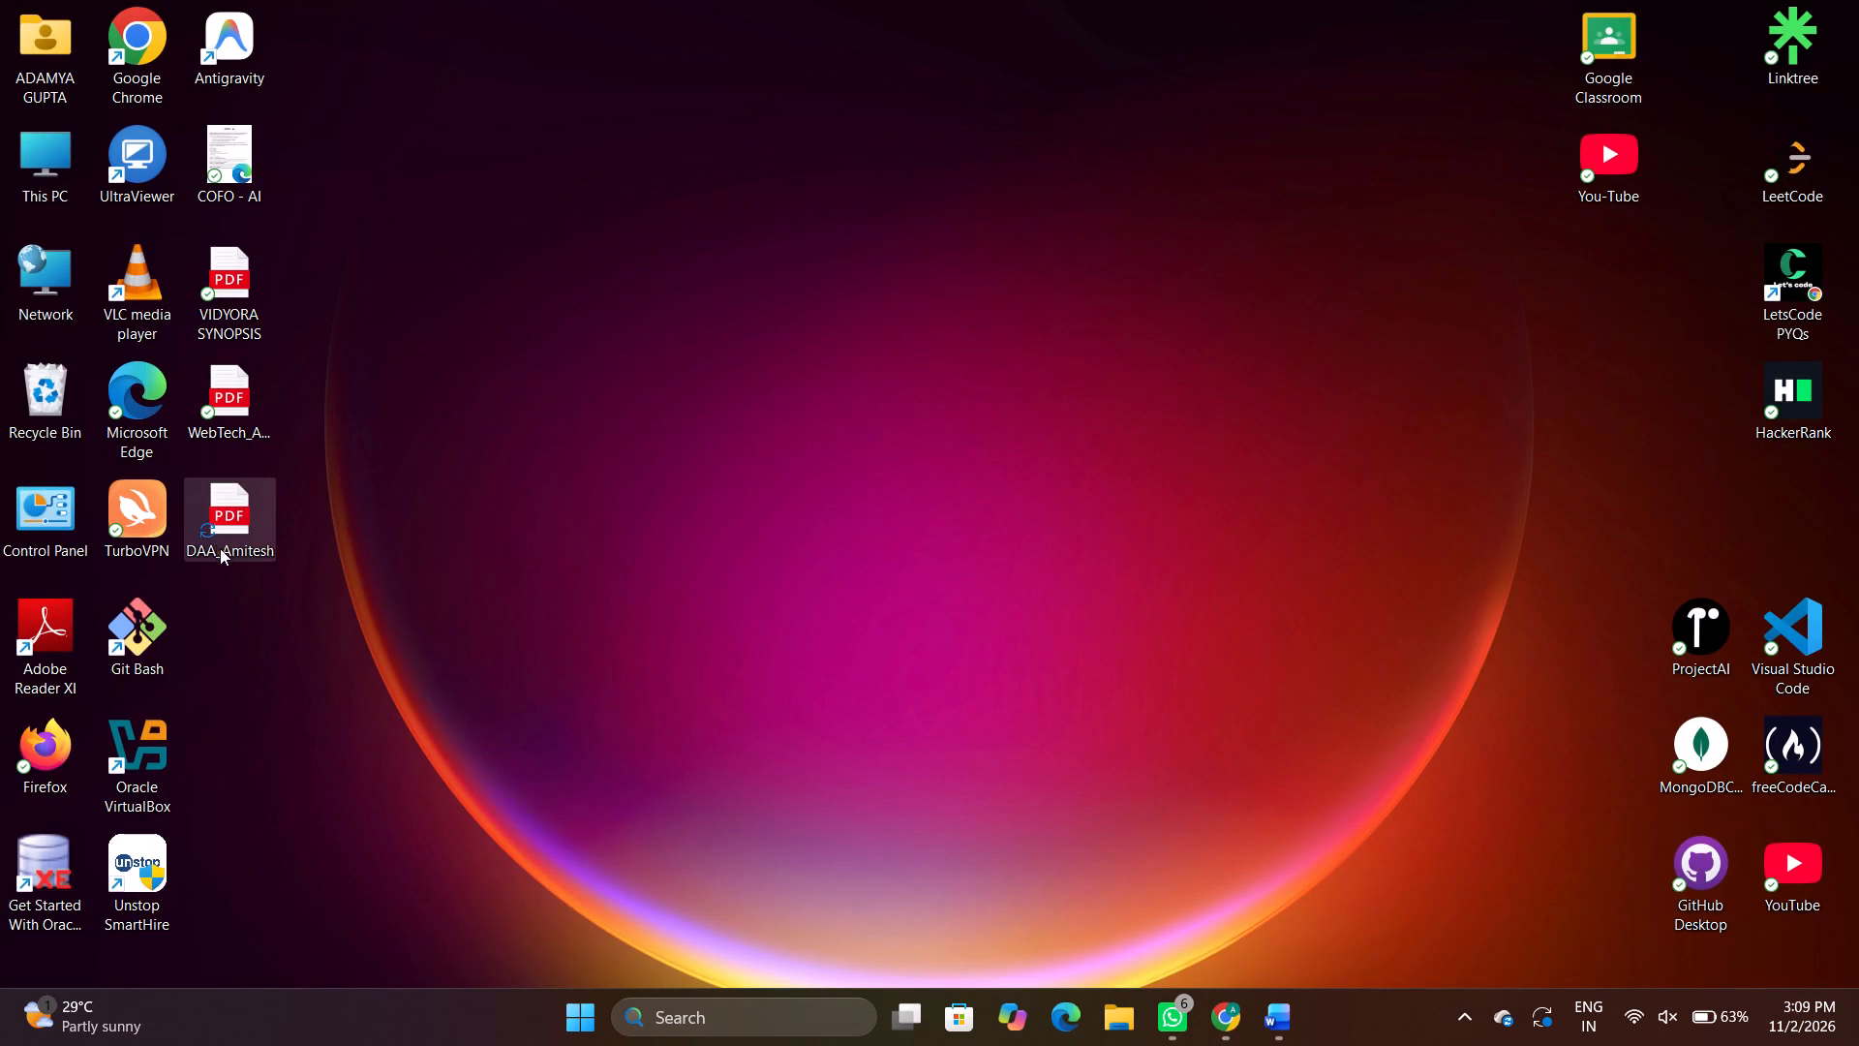